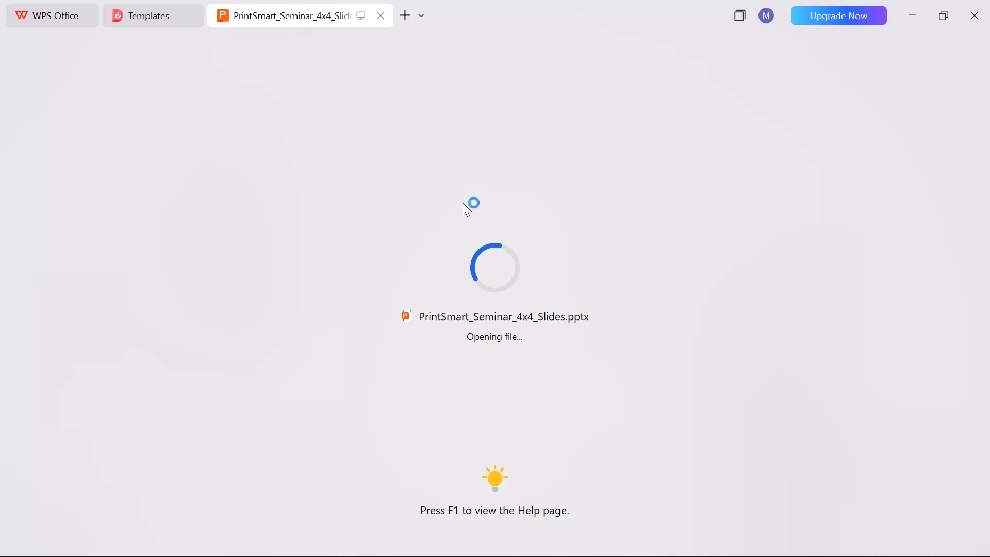
Close the Templates tab, leaving the PrintSmart seminar presentation open.
click(189, 12)
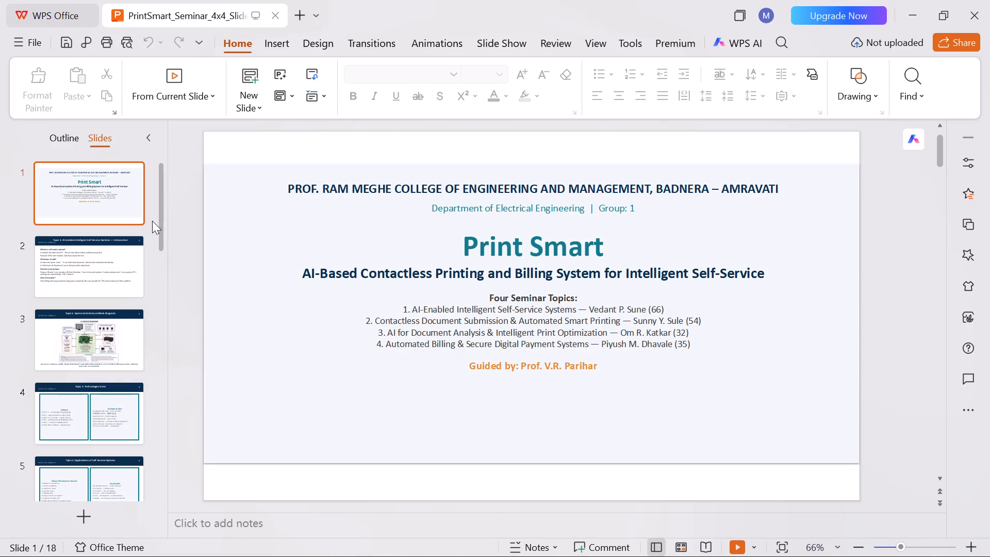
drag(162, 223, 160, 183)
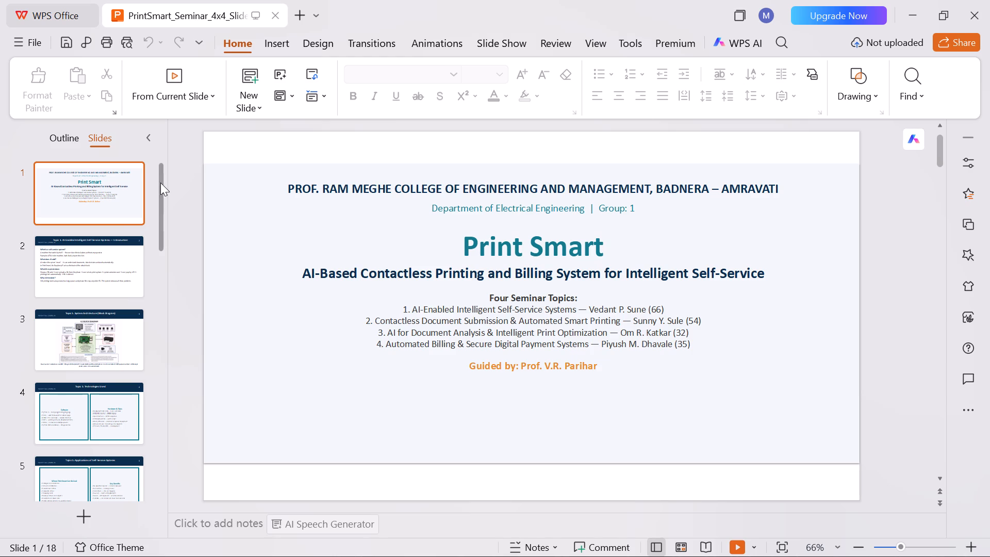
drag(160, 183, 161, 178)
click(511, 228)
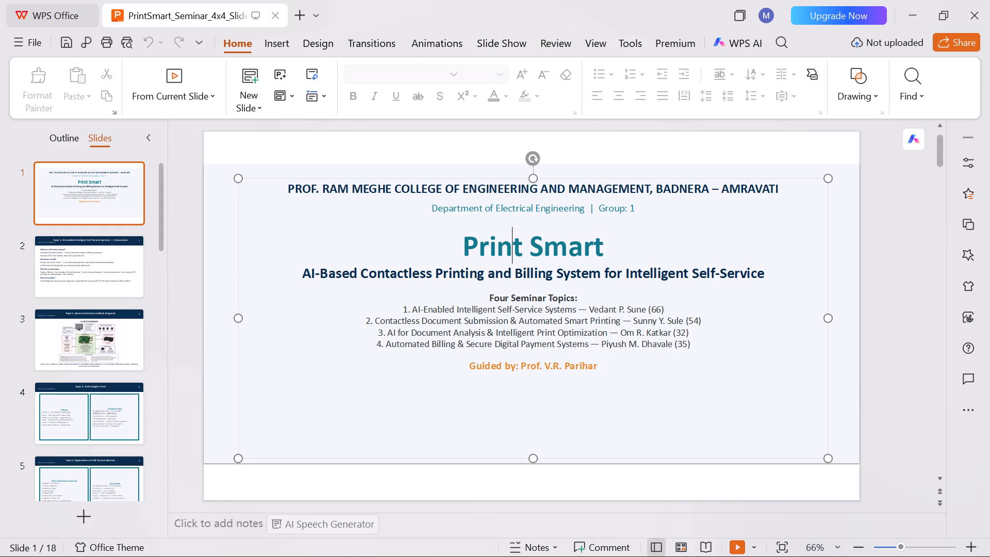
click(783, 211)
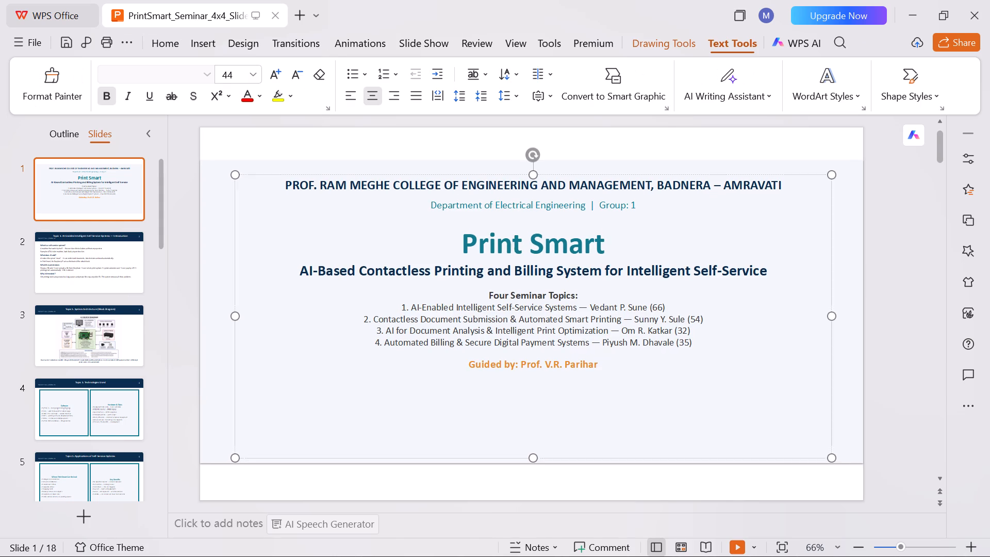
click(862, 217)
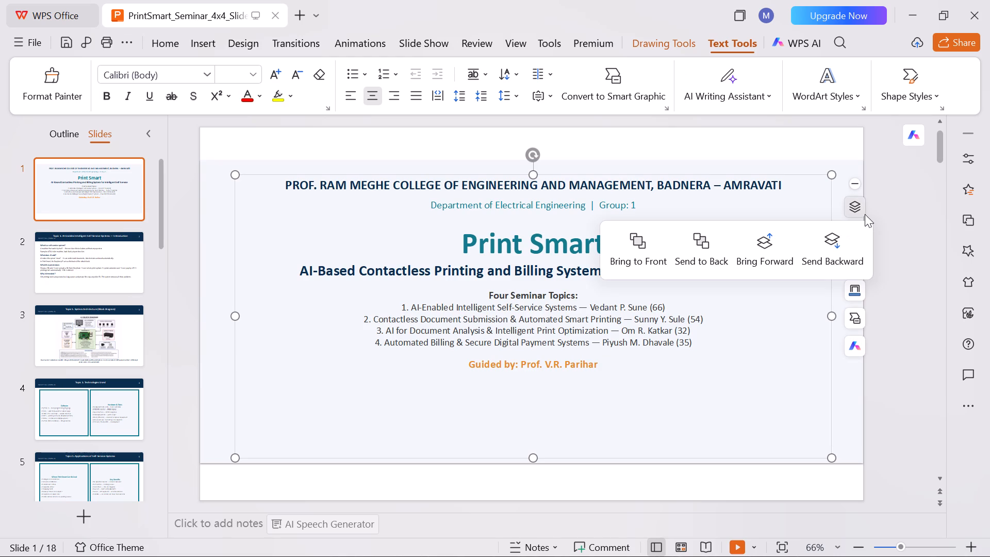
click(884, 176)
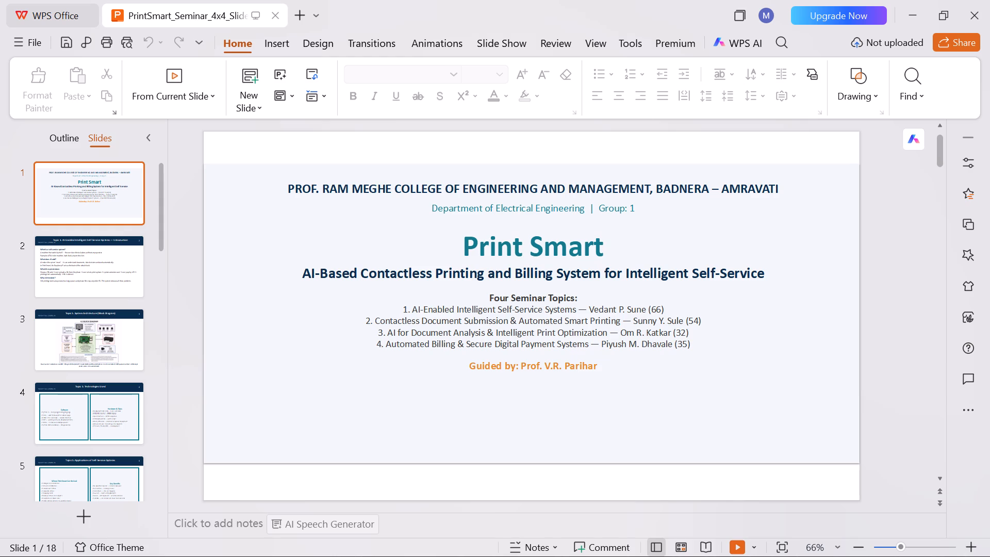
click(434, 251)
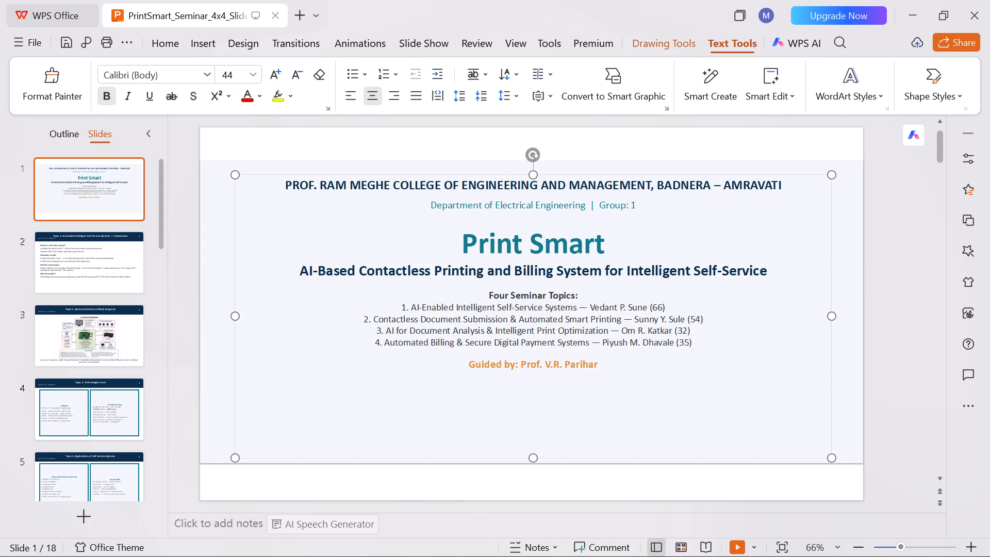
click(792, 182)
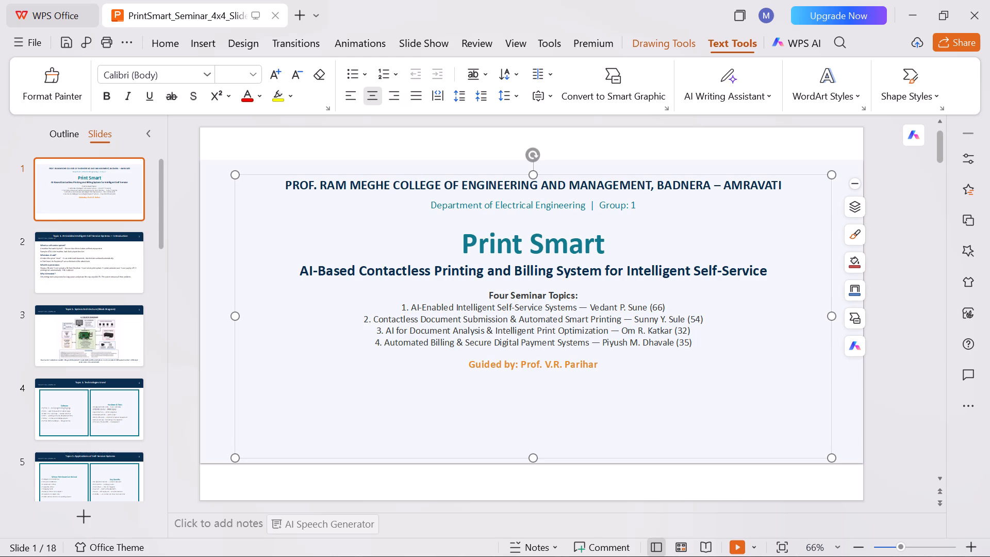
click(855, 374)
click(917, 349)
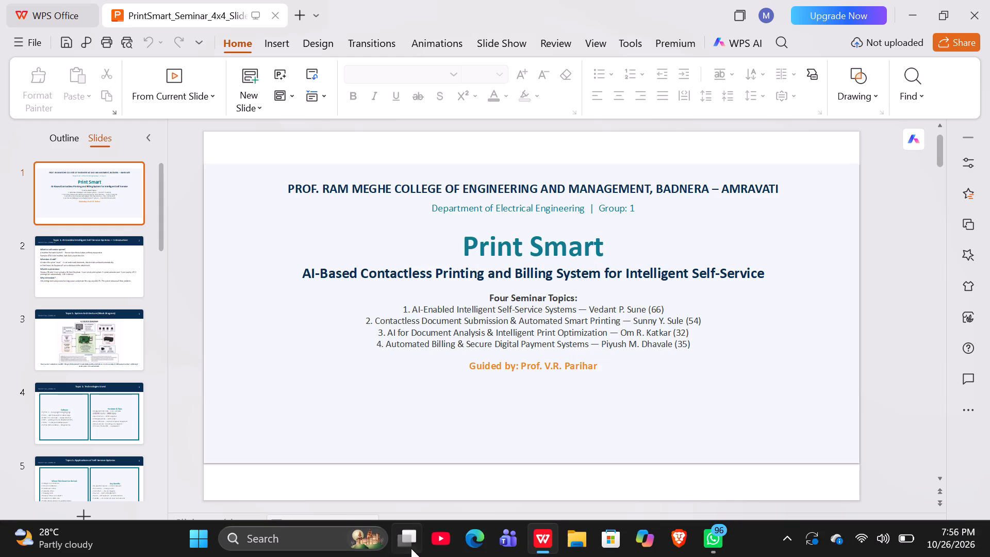
Launch PowerPoint 2016, dismiss its activation wizard and open the recent presentation 1manoday.
click(278, 540)
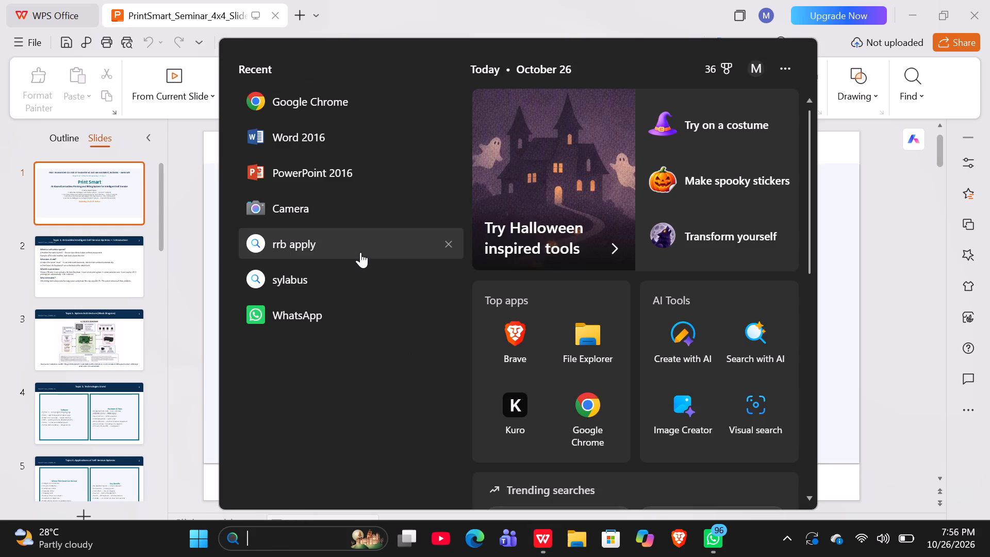
click(364, 168)
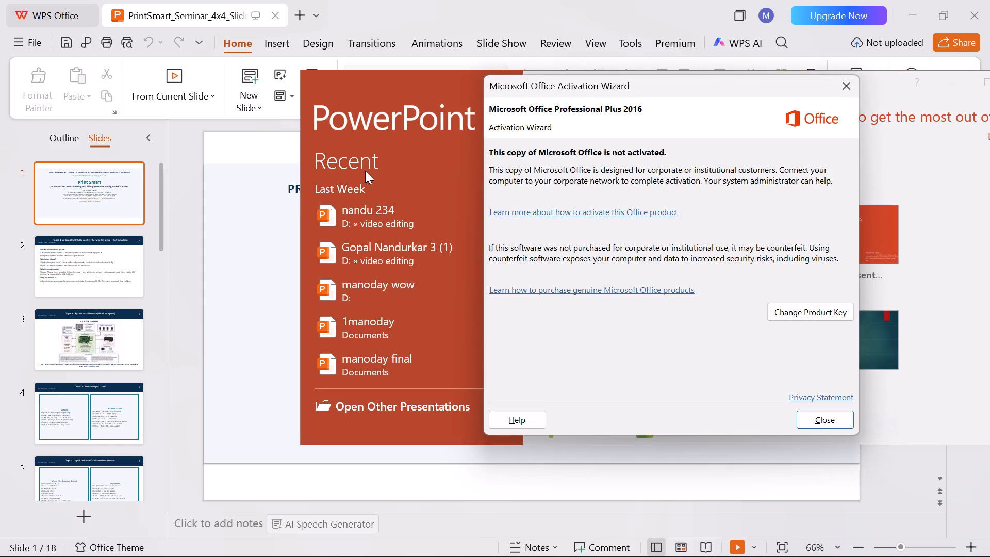
click(822, 416)
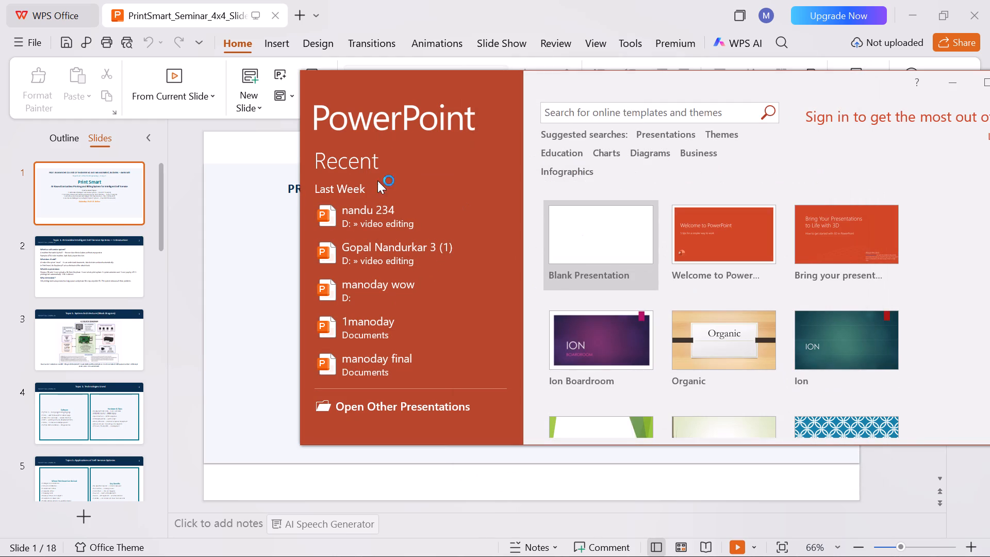
double_click(390, 321)
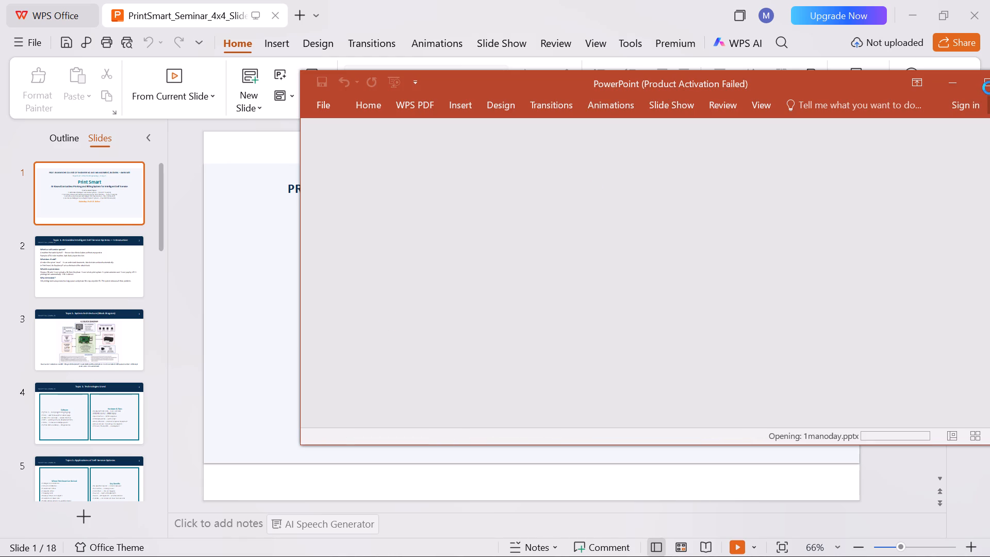
Arrange the PrintSmart presentation and the 1manoday presentation side by side.
click(989, 87)
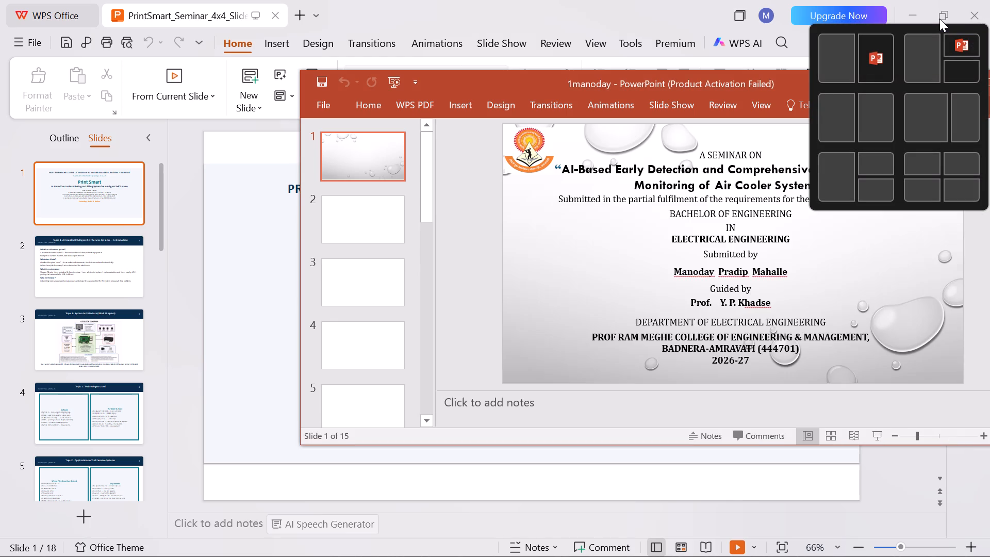
click(839, 65)
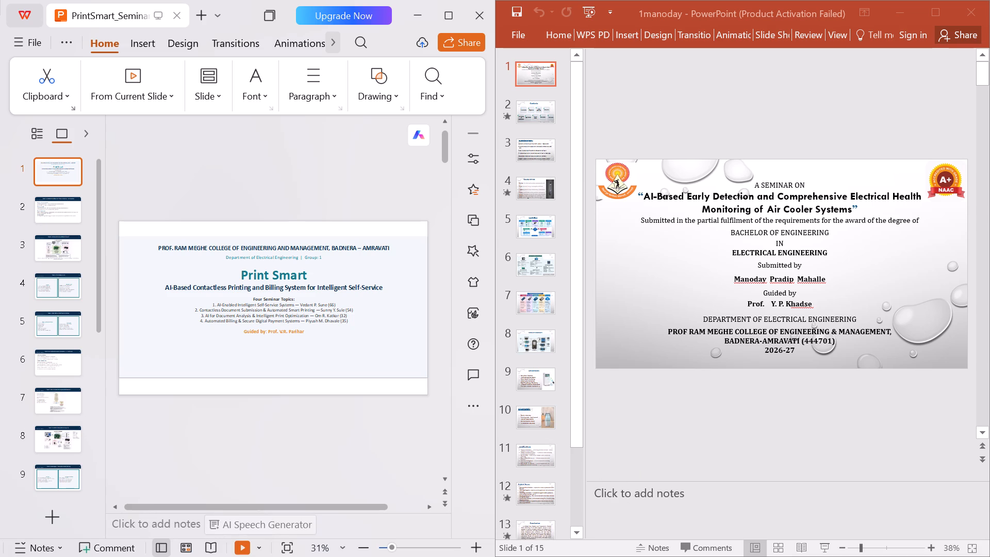
Move the college name line on the title slide from the top of the text box to below the "Guided by" line.
drag(159, 250, 376, 251)
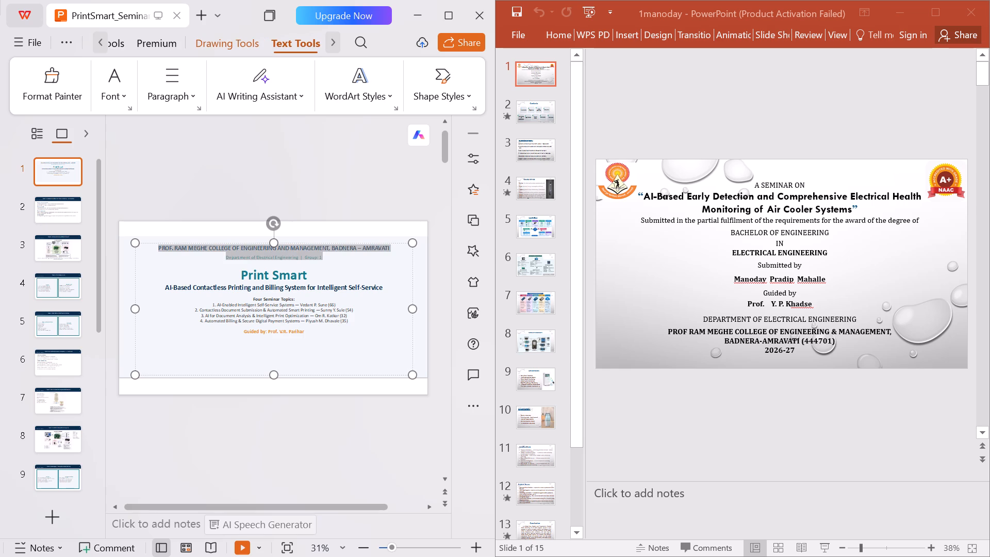
drag(376, 251, 389, 250)
ctrl+click(389, 250)
key(ctrl+x)
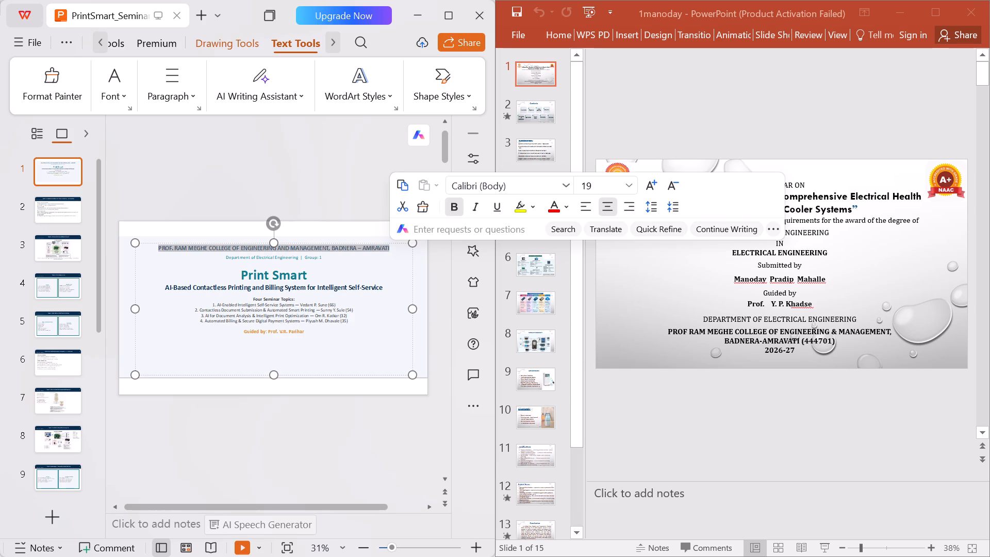
ctrl+click(389, 250)
key(ctrl+x)
click(340, 329)
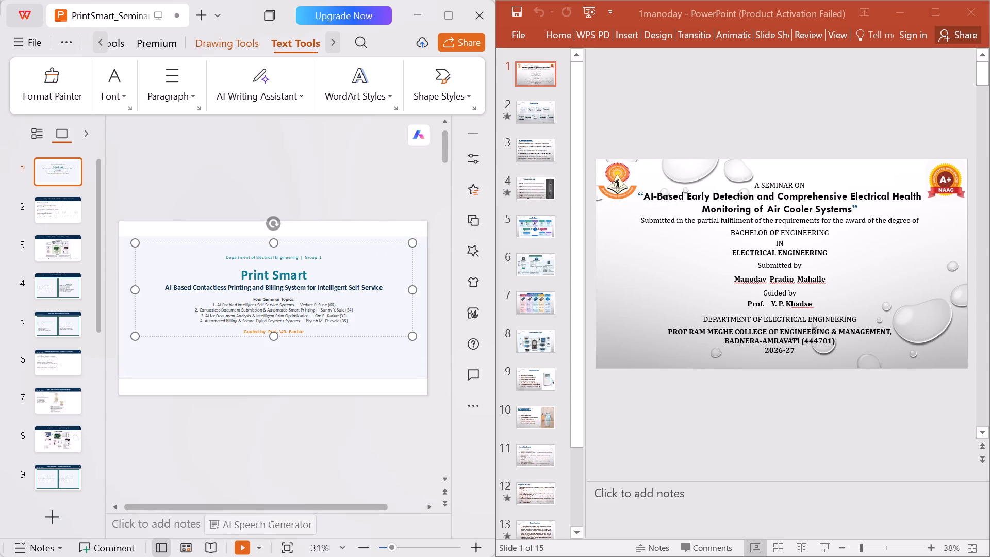
key(Return)
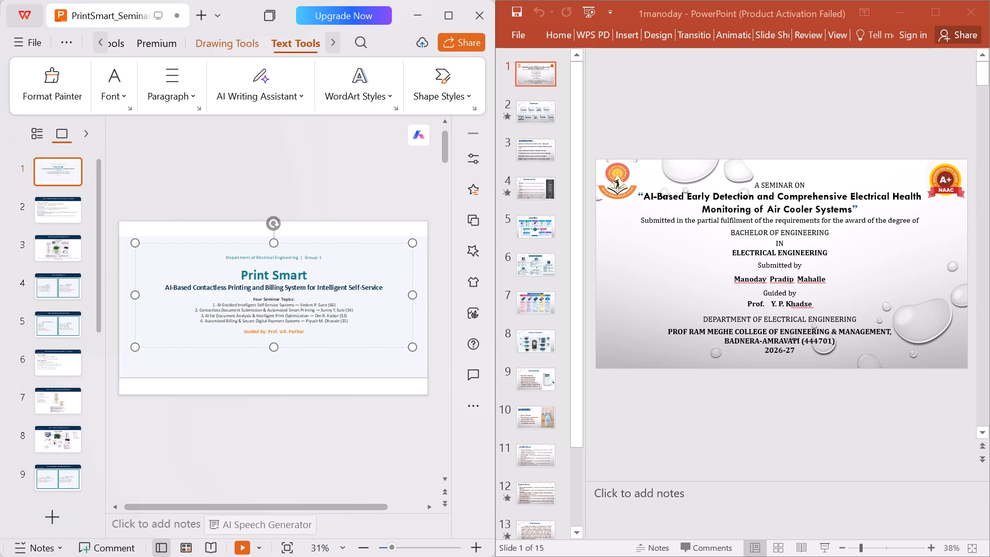
key(ctrl+v)
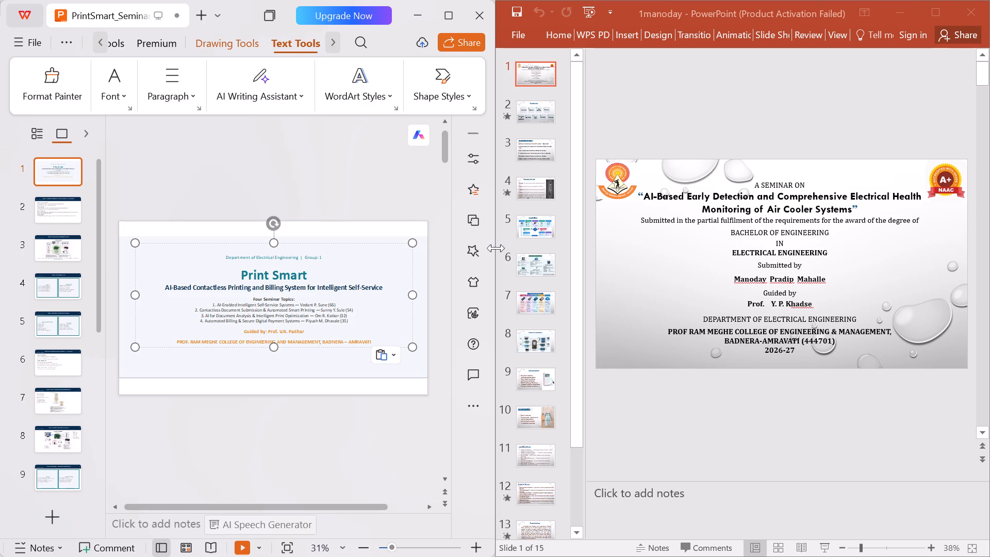
Give the PrintSmart window more width and delete "| Group: 1" from the department line on its title slide.
drag(495, 248, 675, 256)
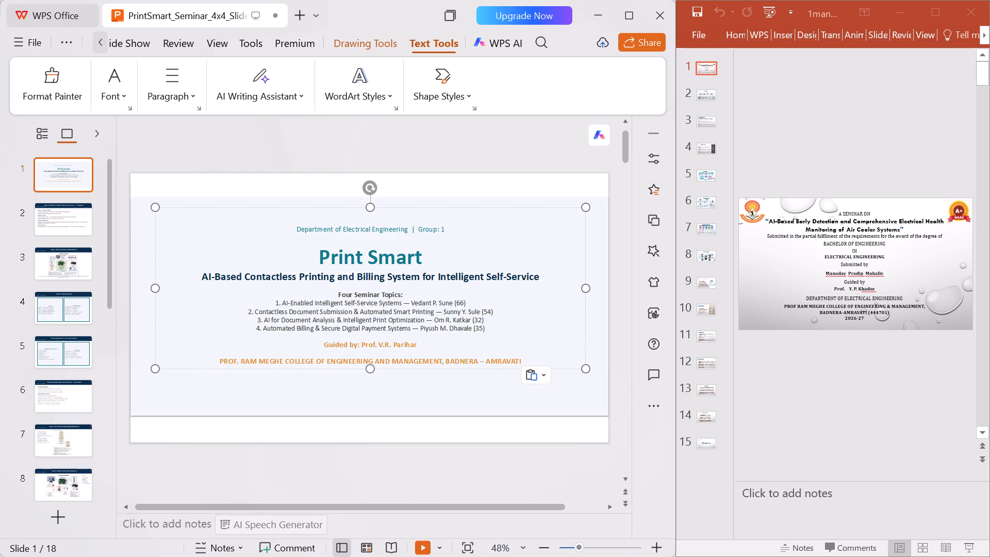
click(467, 232)
key(BackSpace)
key(BackSpace)
key(BackSpace)
key(BackSpace)
key(BackSpace)
key(BackSpace)
key(BackSpace)
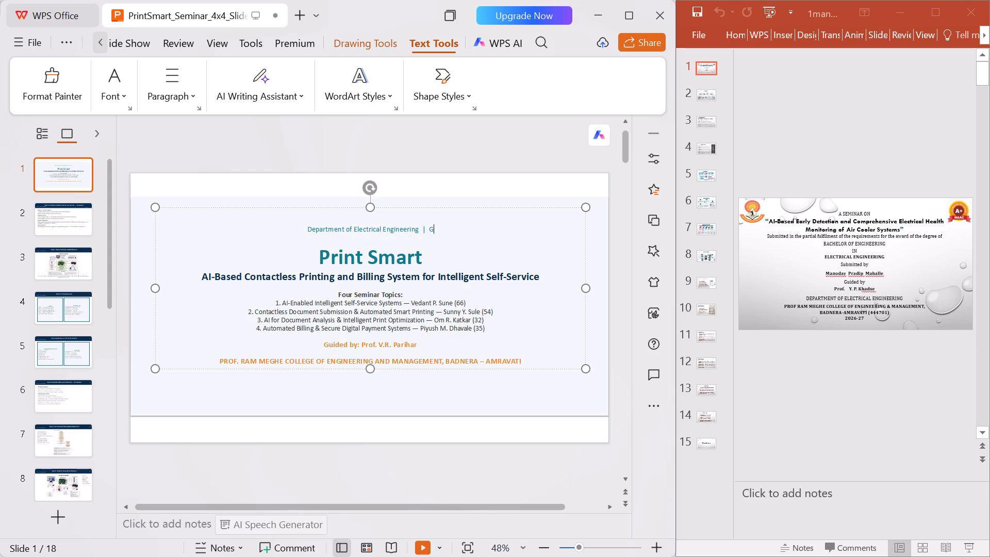
key(BackSpace)
key(BackSpace)
key(BackSpace)
key(BackSpace)
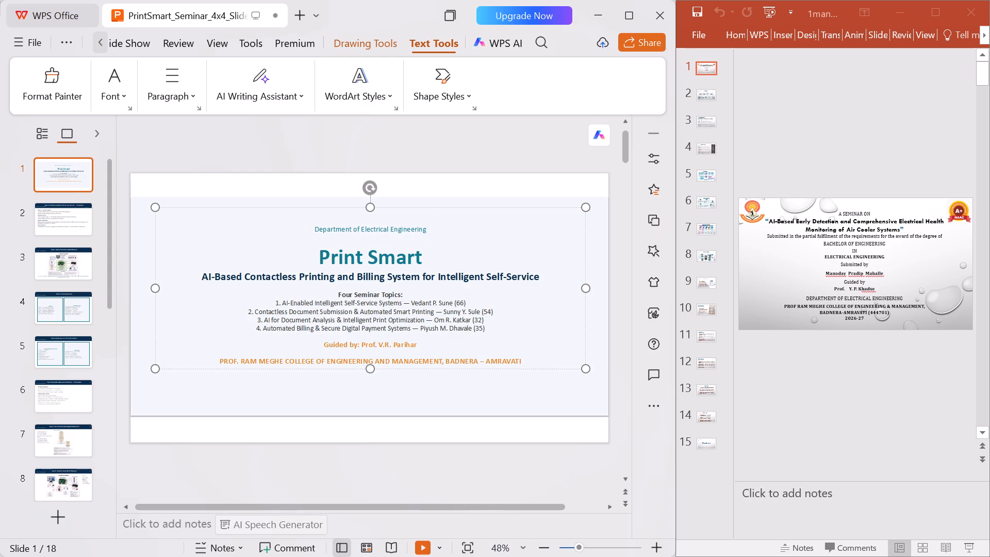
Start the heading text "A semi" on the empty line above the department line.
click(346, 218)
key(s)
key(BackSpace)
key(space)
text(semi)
Replace "A semi" on the PrintSmart title slide with "A SEMINAR ON" copied from the 1manoday title slide.
click(839, 213)
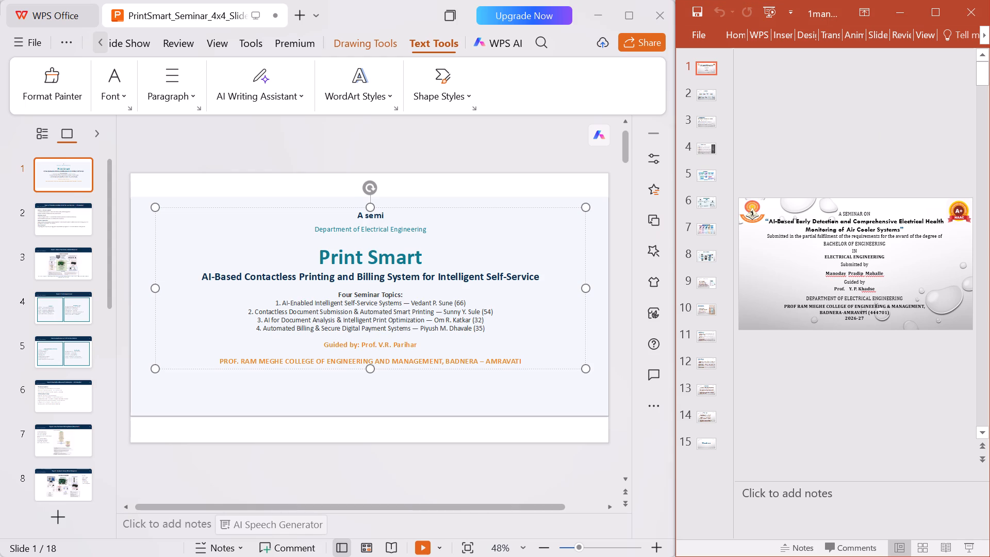
drag(837, 214, 871, 216)
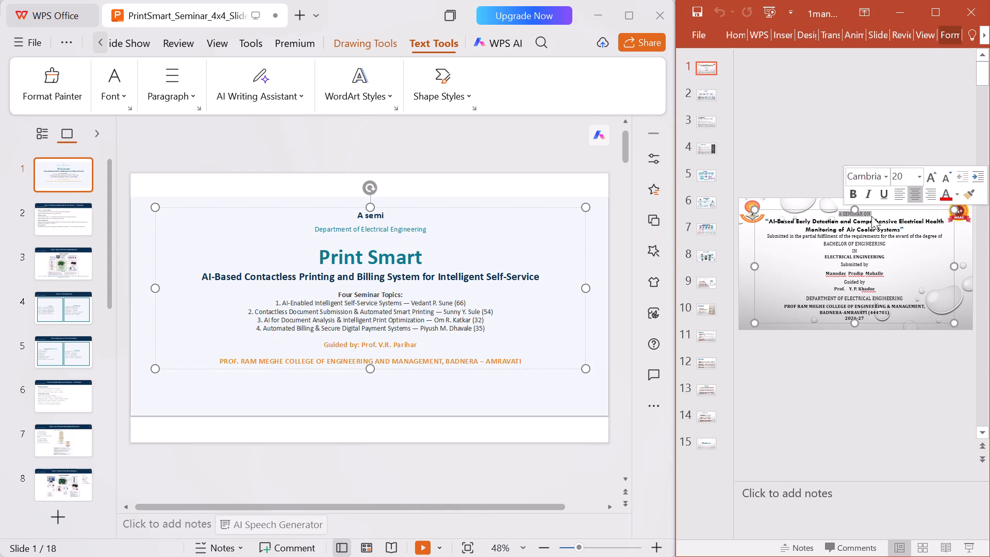
key(ctrl+c)
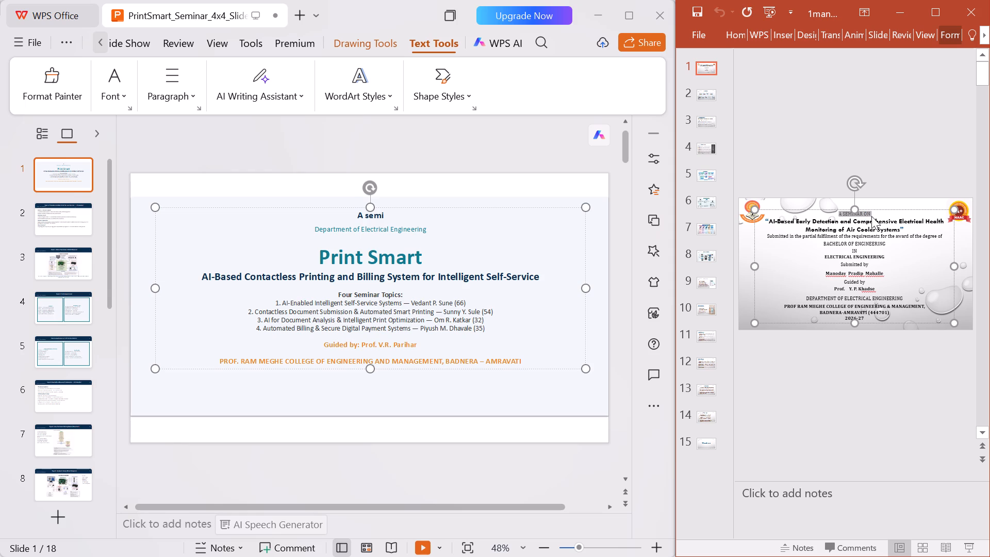
click(386, 216)
key(BackSpace)
key(BackSpace)
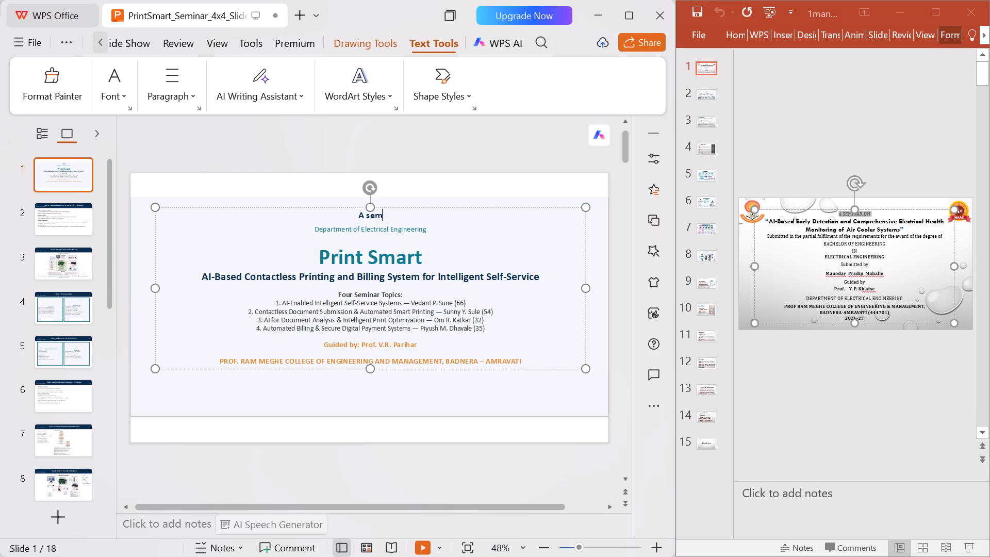
key(BackSpace)
key(BackSpace)
key(BackSpace)
key(BackSpace)
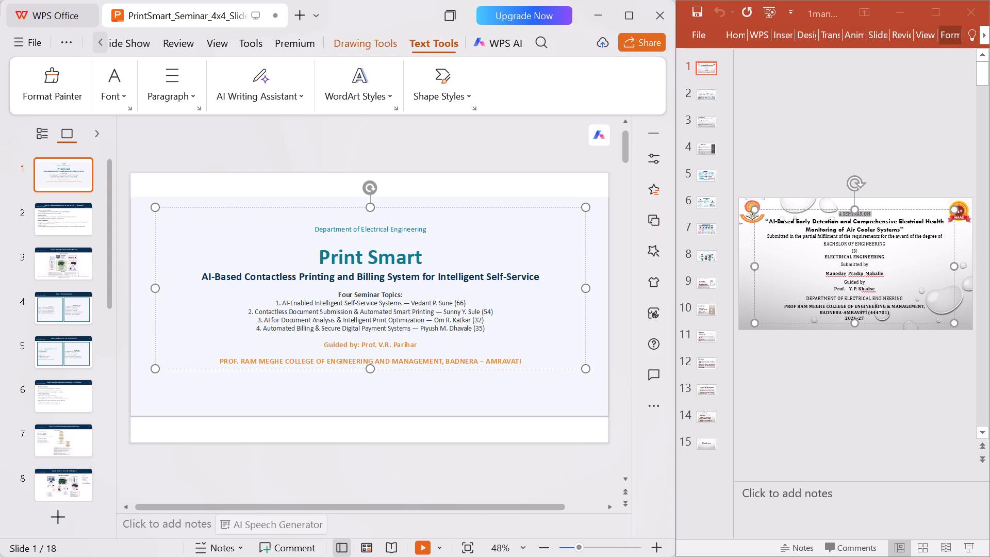
ctrl+click(386, 216)
key(ctrl+v)
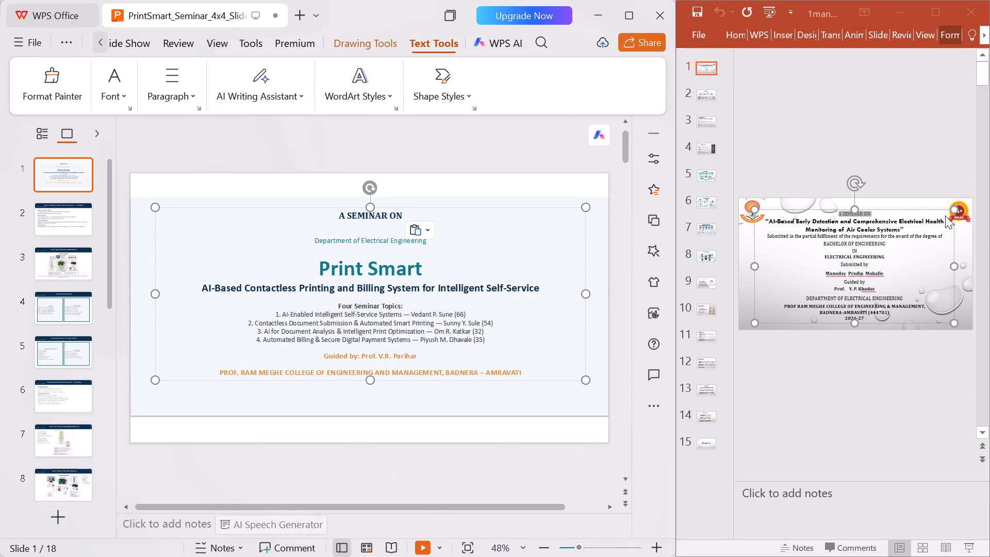
Copy the 1manoday lines from "Submitted in the partial fulfilment" through "Submitted by" and paste them below the PrintSmart subtitle.
click(766, 233)
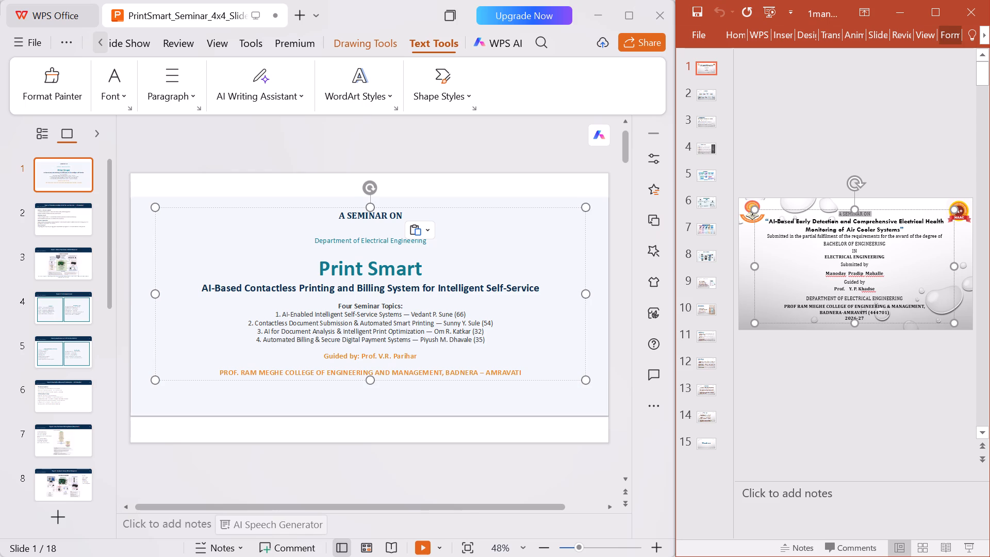
drag(765, 234, 853, 240)
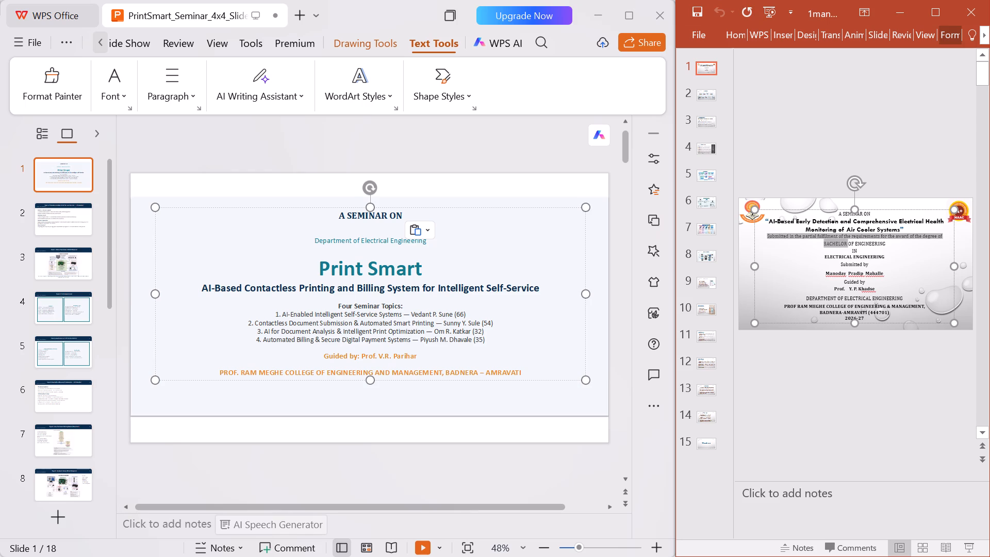
drag(853, 240, 875, 239)
drag(875, 239, 881, 256)
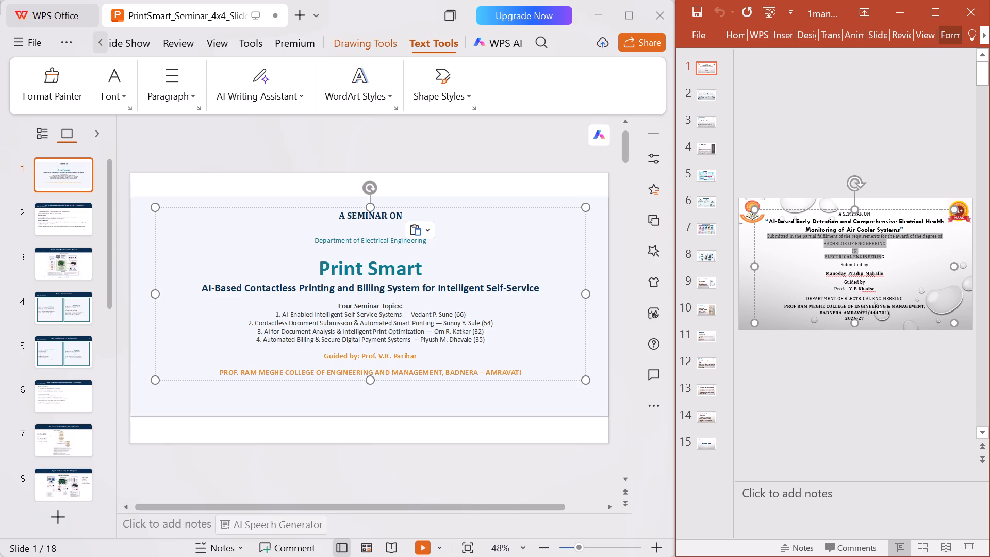
drag(881, 256, 883, 266)
key(ctrl+c)
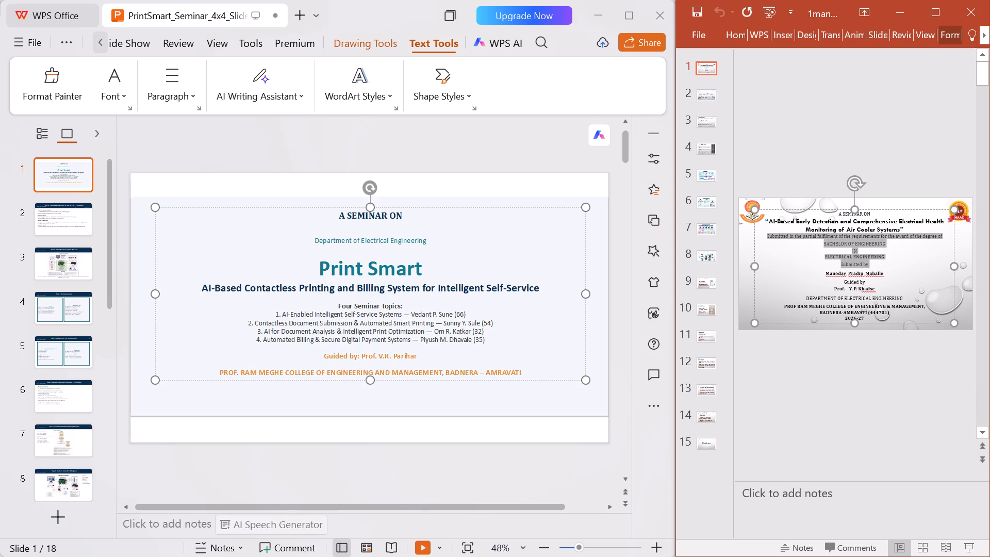
click(538, 283)
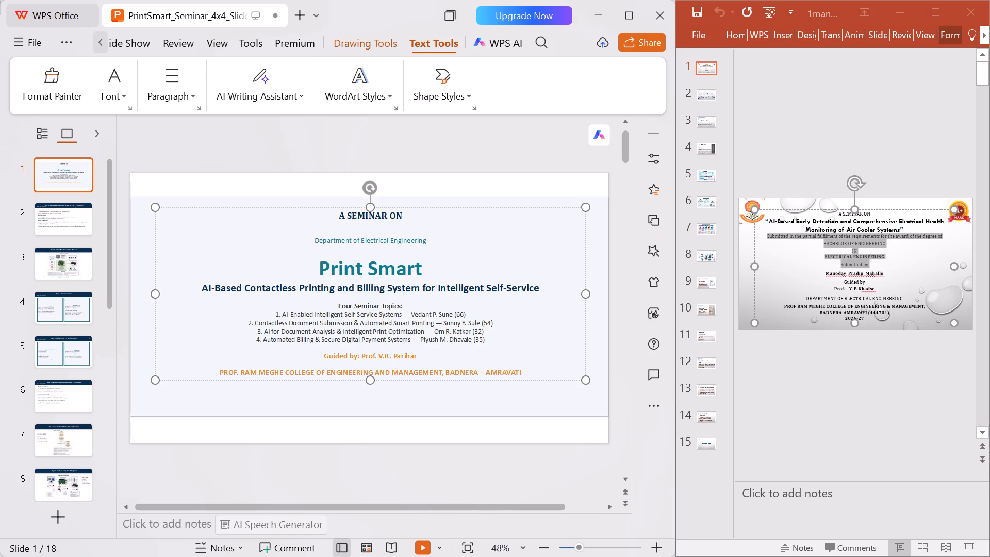
key(Return)
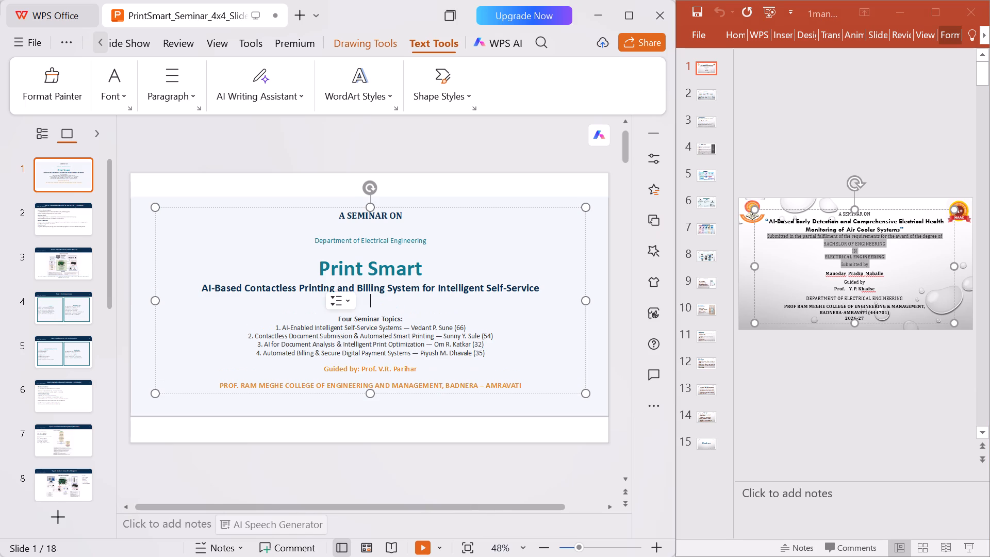
key(ctrl+v)
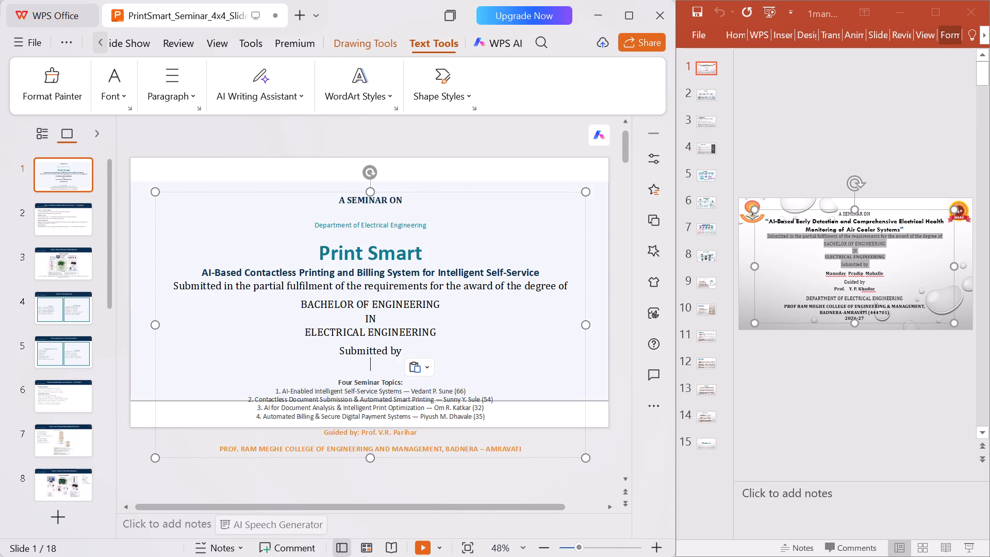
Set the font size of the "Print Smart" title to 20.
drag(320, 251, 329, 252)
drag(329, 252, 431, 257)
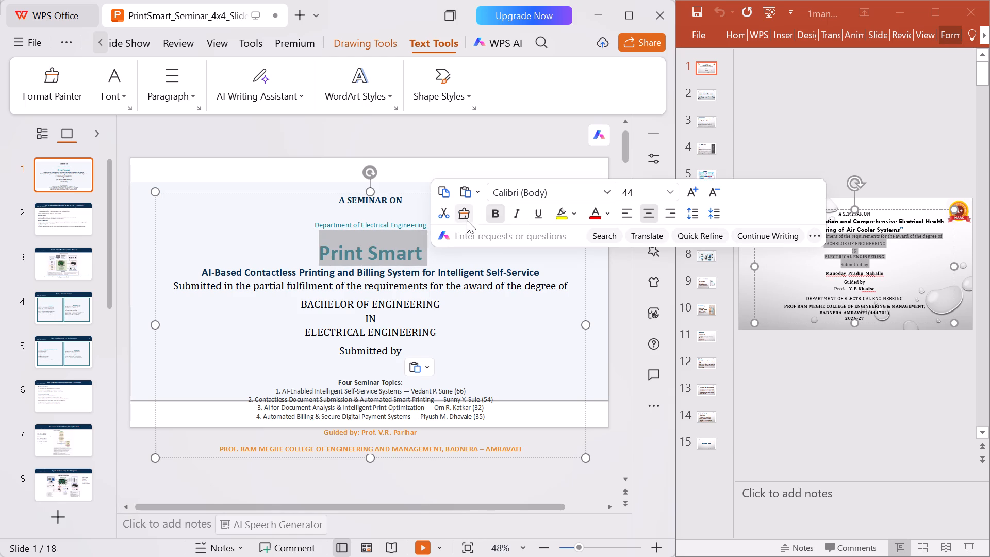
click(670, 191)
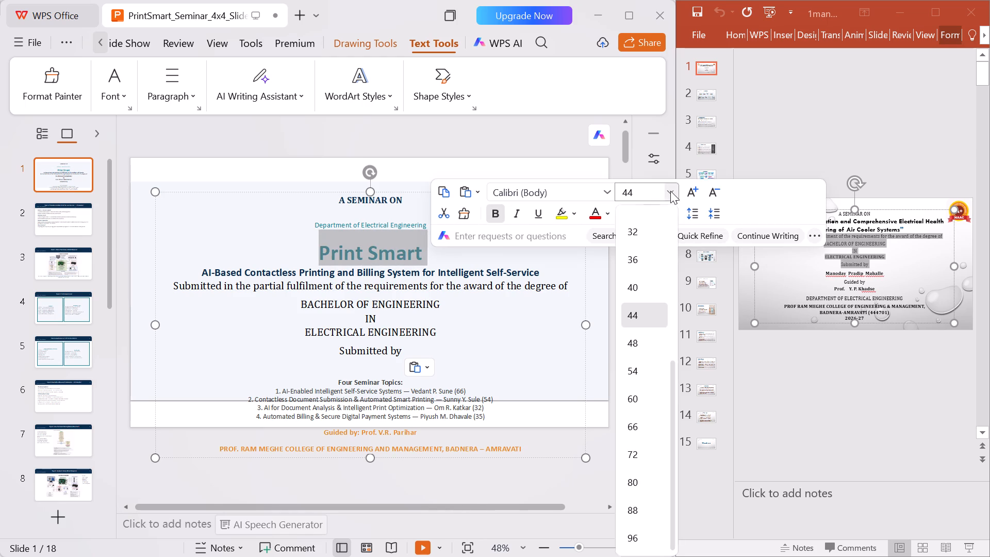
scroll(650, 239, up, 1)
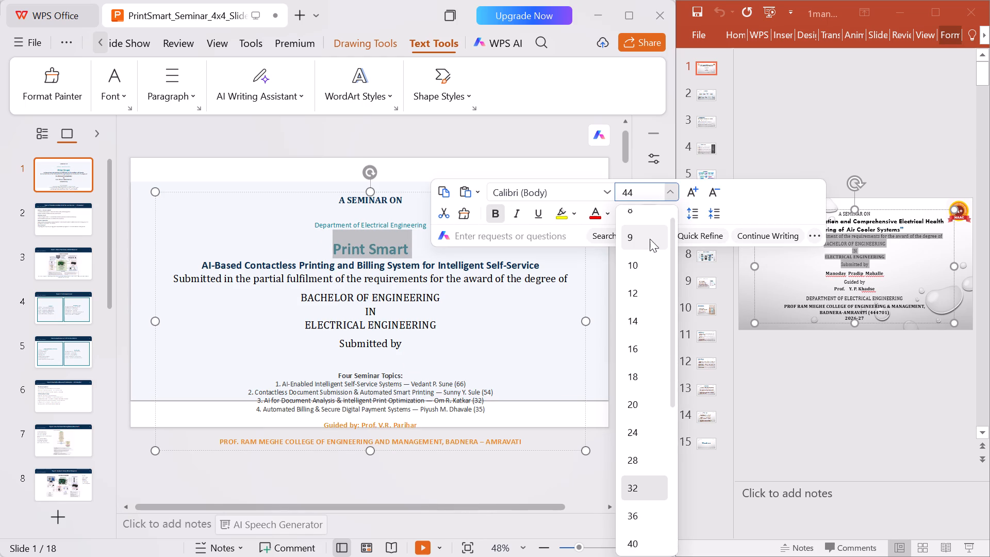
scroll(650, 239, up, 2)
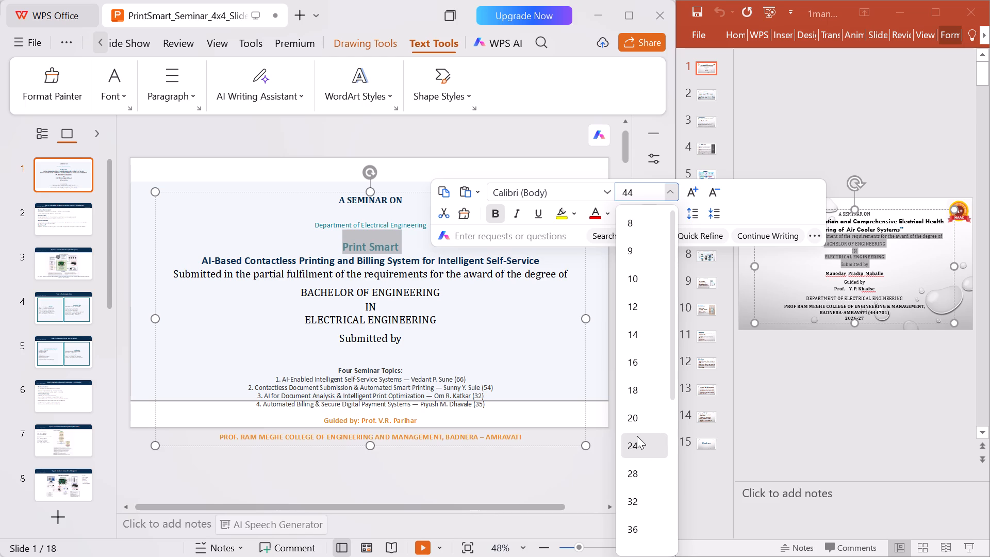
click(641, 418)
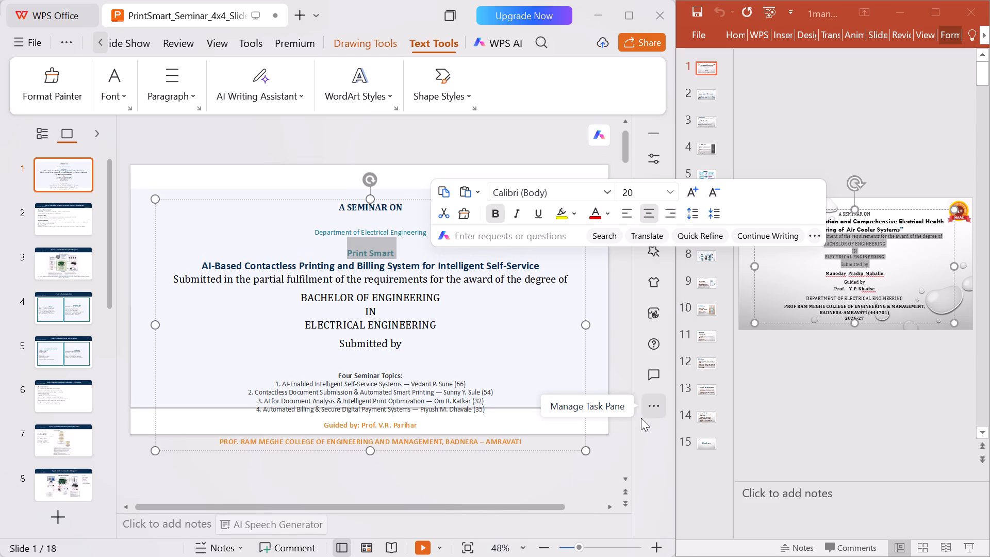
Delete the department line, the "Print Smart" title and the empty lines between "A SEMINAR ON" and the AI-Based subtitle.
click(233, 250)
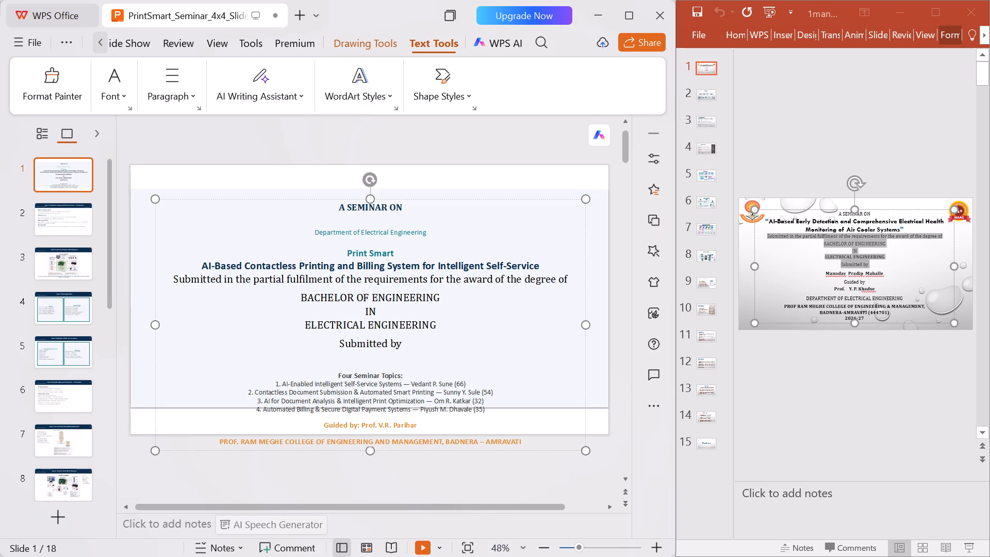
key(BackSpace)
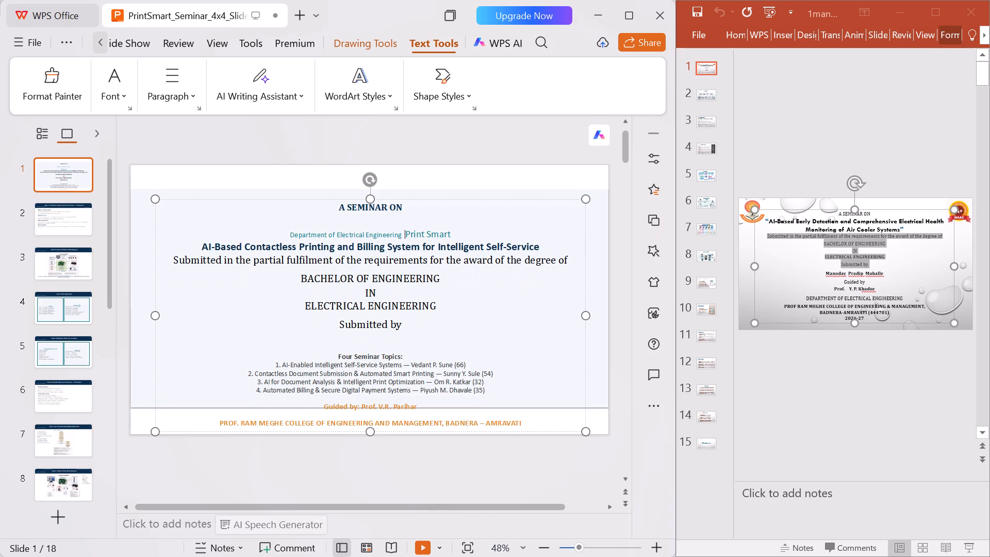
click(458, 235)
key(Return)
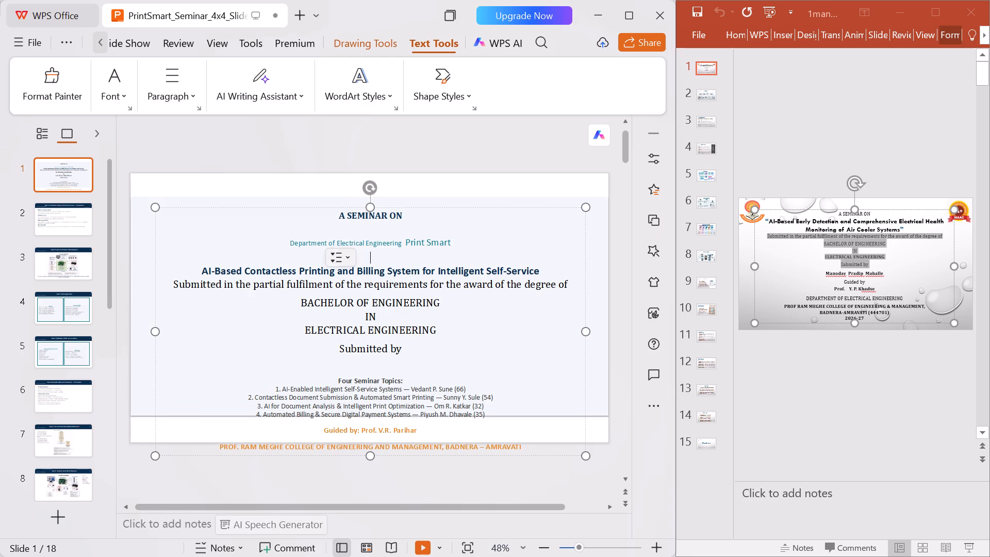
drag(290, 242, 439, 228)
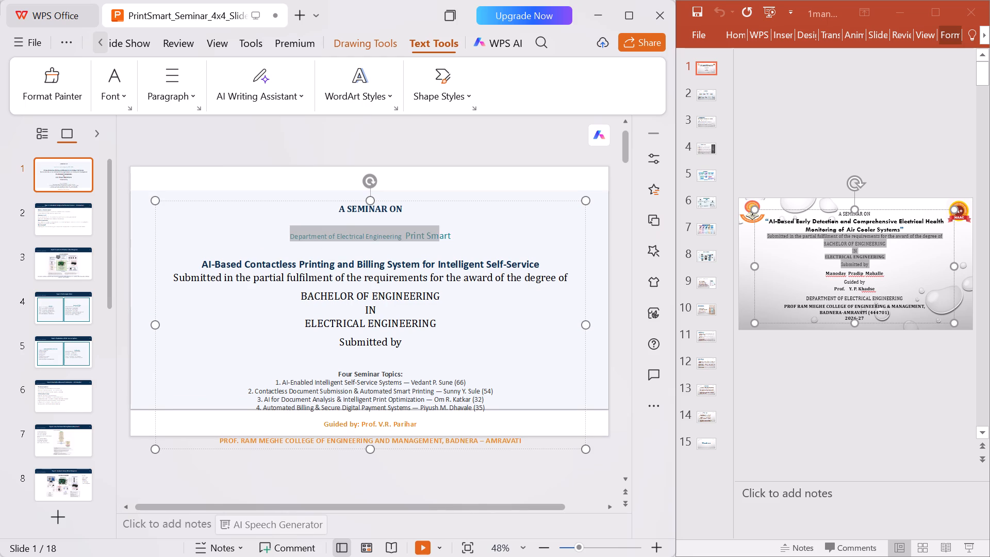
drag(439, 228, 453, 228)
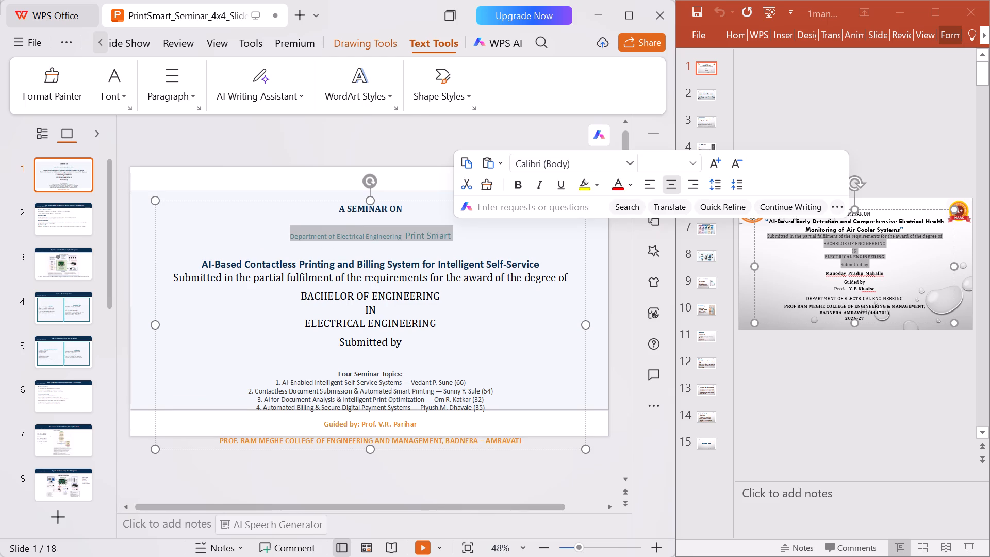
key(BackSpace)
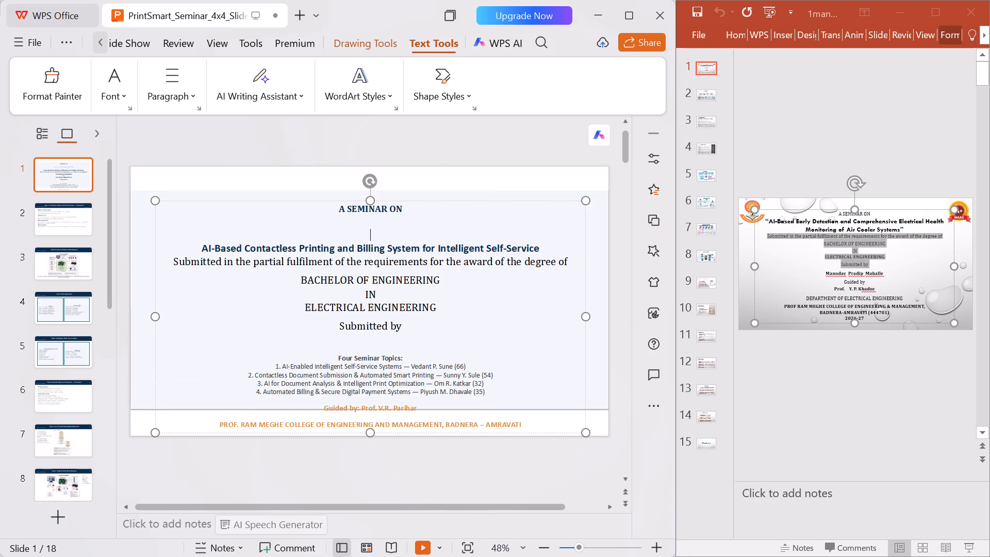
key(BackSpace)
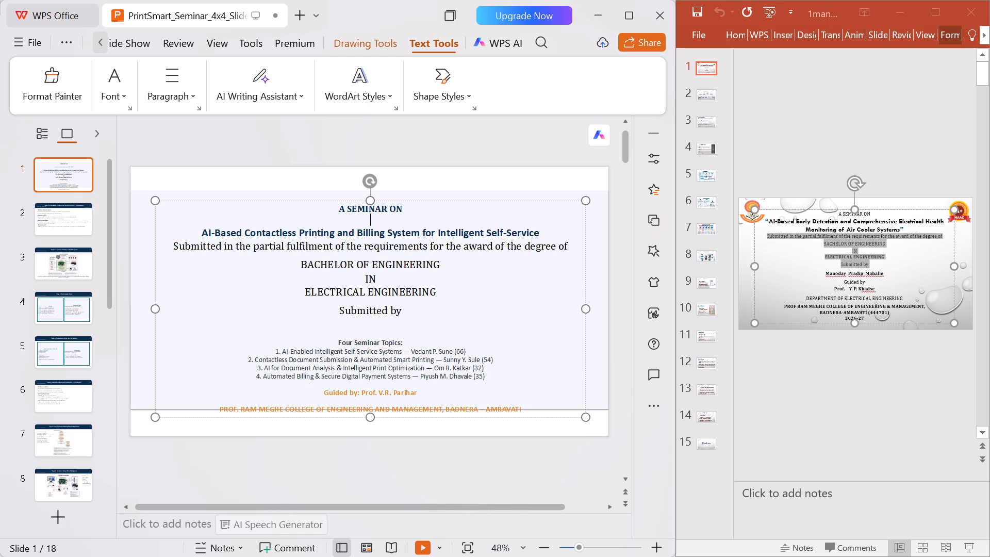
key(BackSpace)
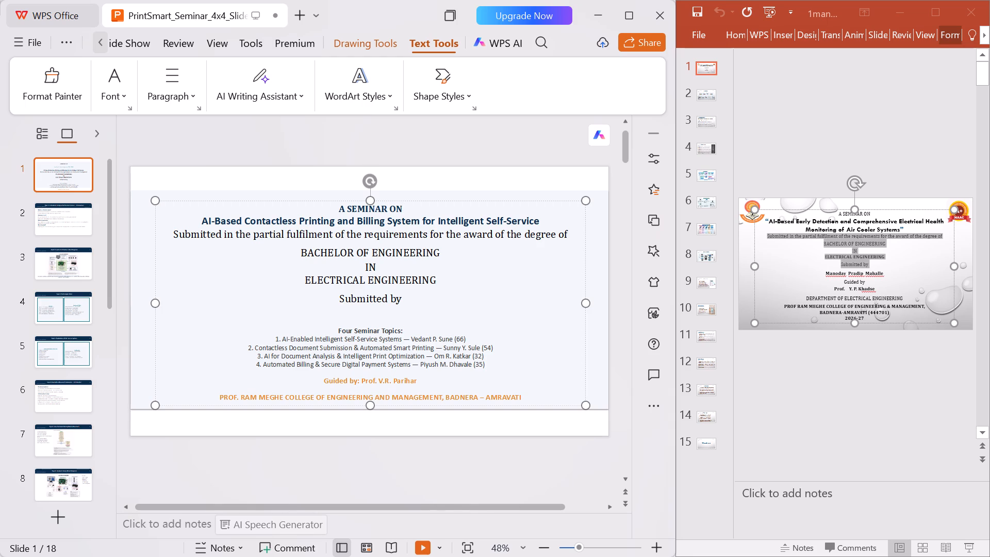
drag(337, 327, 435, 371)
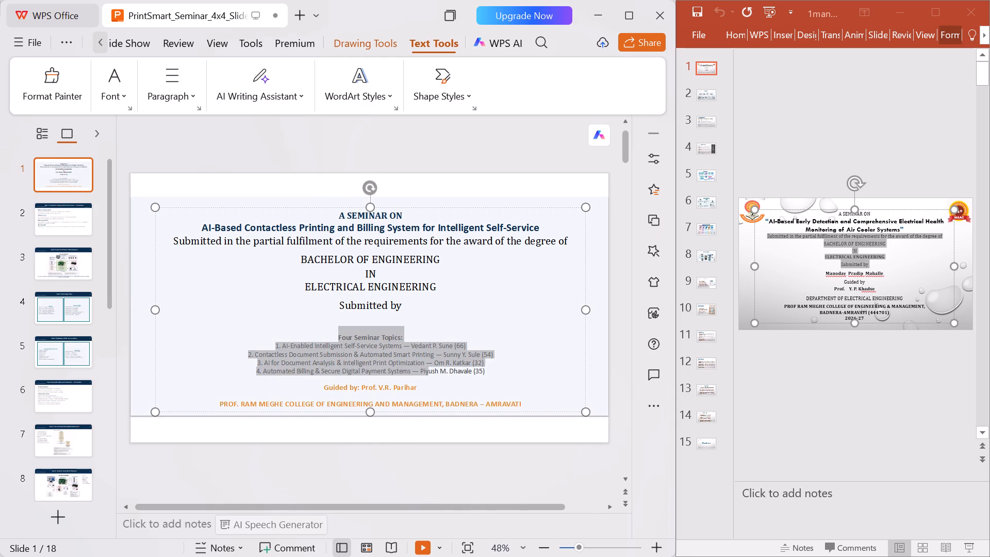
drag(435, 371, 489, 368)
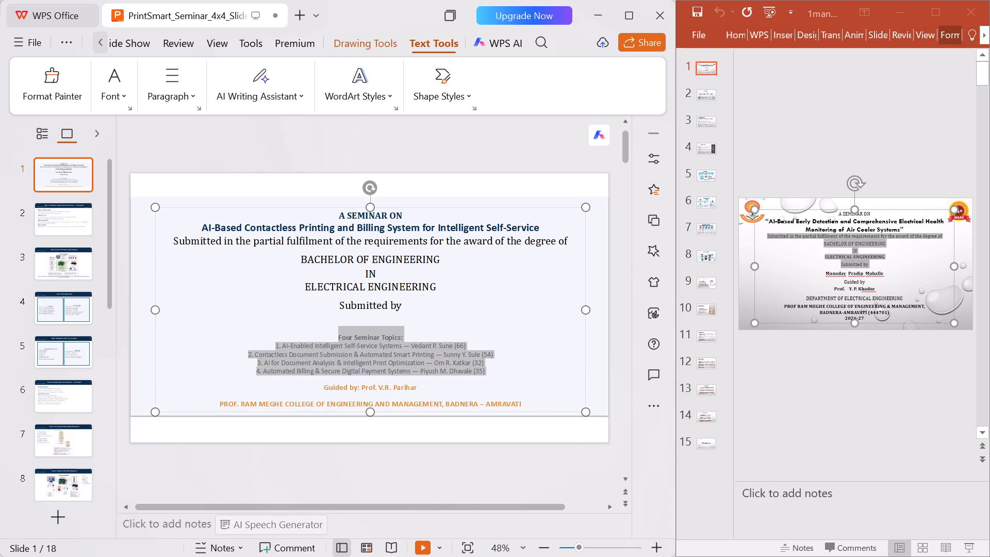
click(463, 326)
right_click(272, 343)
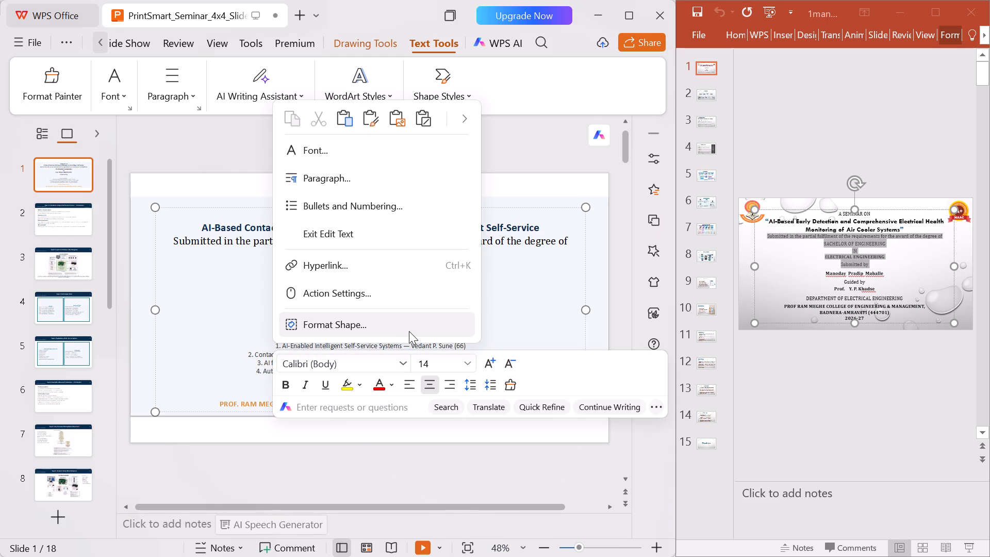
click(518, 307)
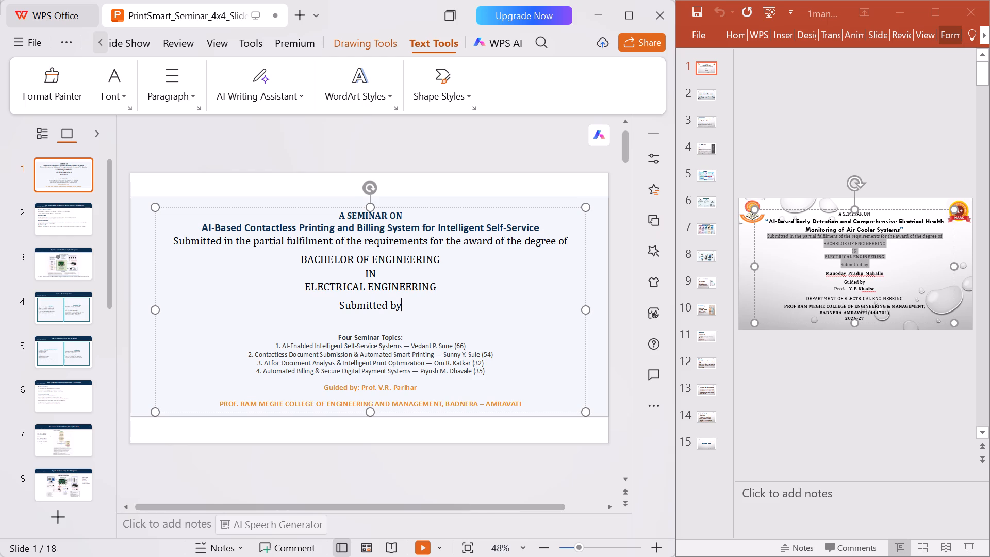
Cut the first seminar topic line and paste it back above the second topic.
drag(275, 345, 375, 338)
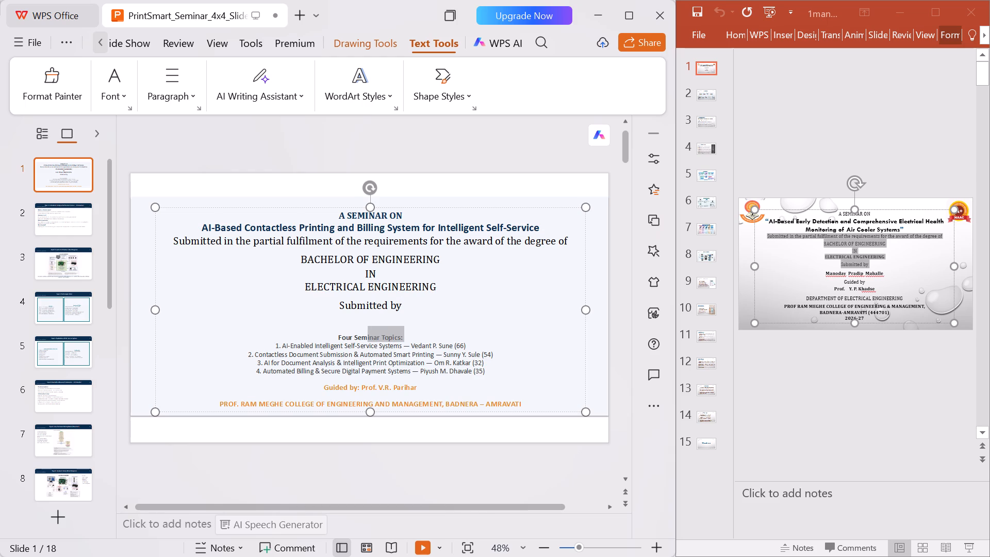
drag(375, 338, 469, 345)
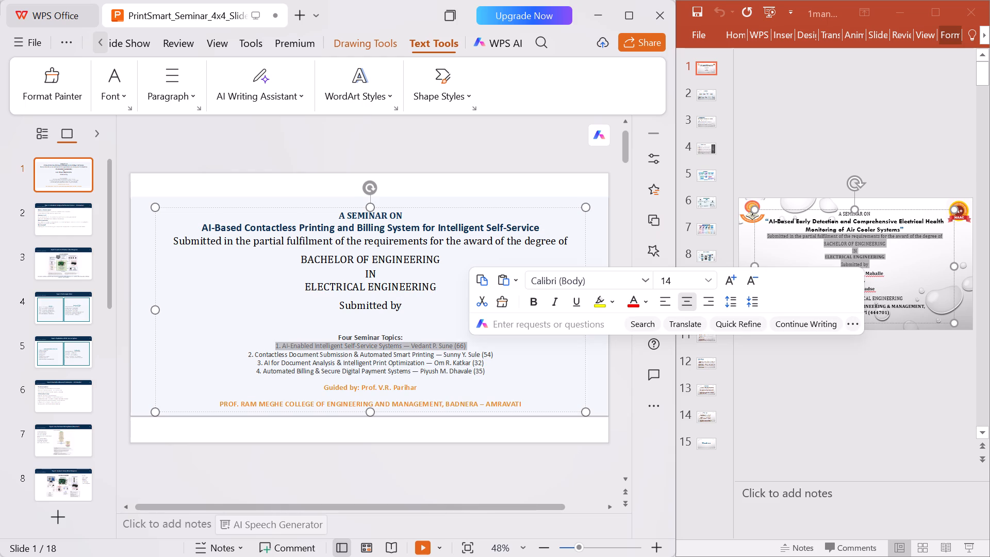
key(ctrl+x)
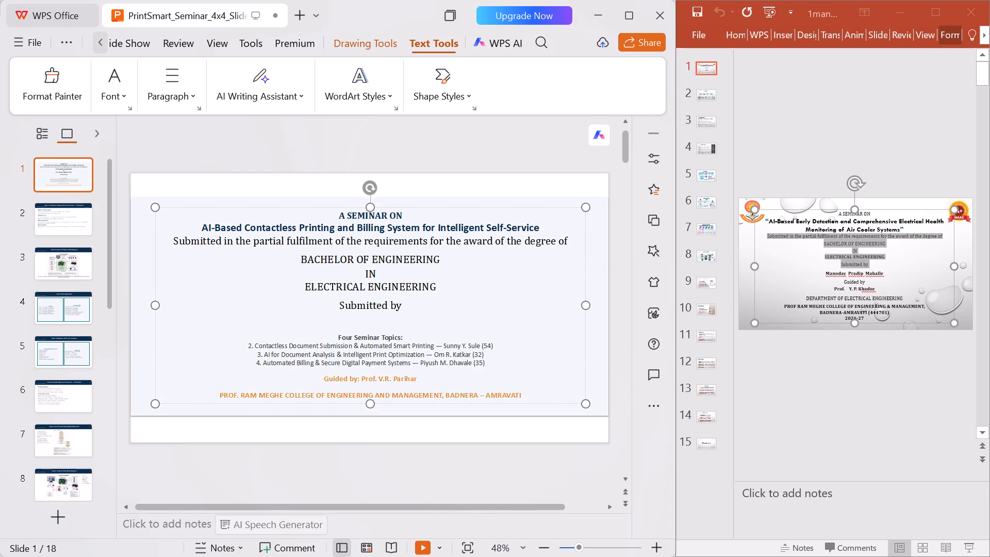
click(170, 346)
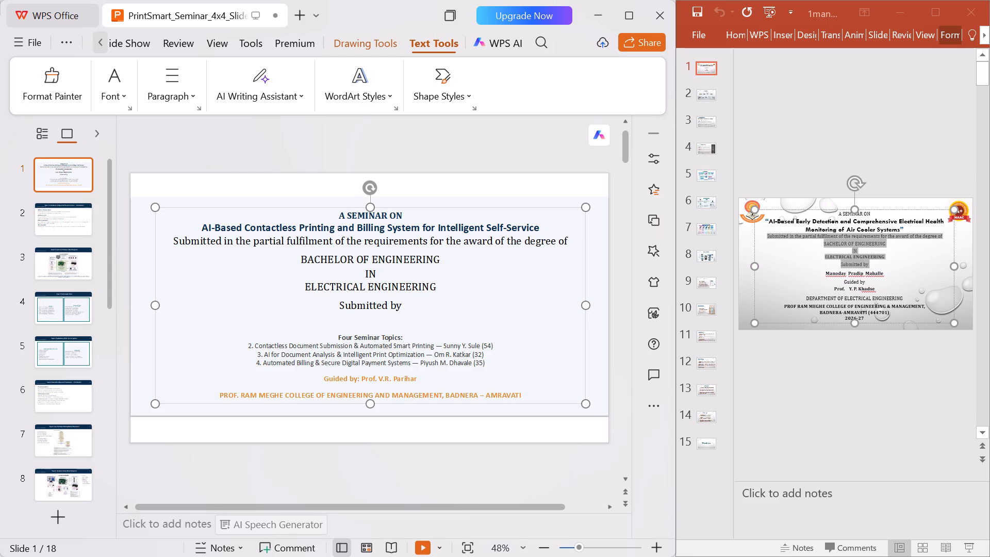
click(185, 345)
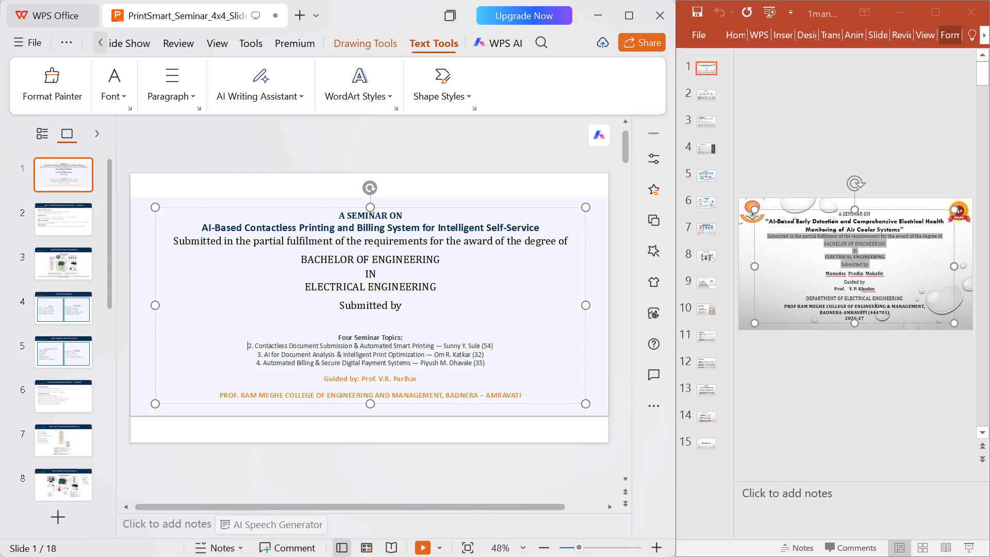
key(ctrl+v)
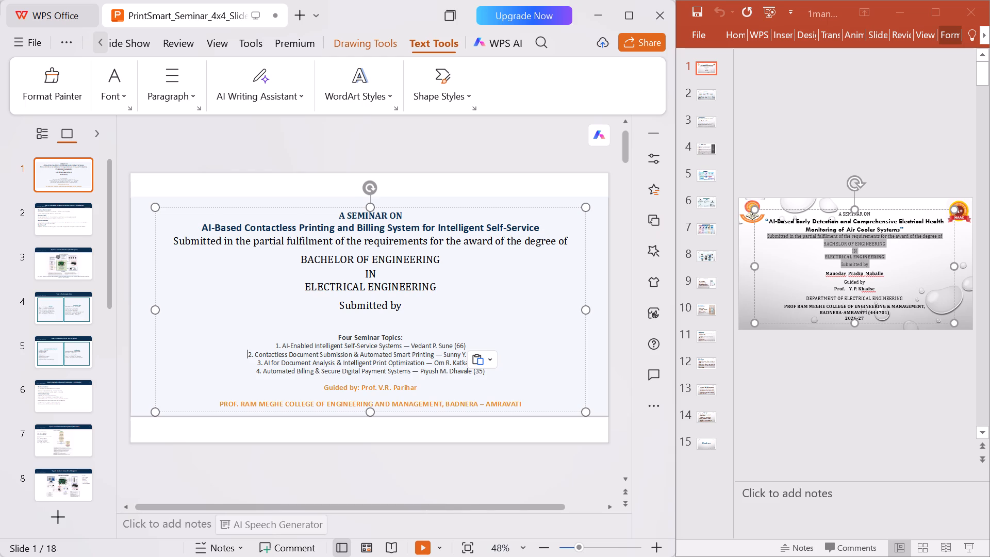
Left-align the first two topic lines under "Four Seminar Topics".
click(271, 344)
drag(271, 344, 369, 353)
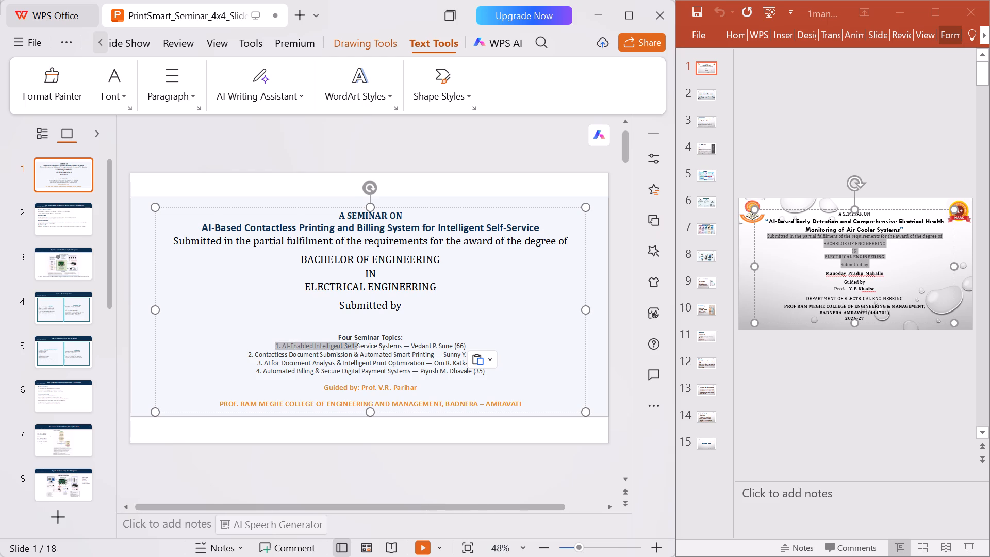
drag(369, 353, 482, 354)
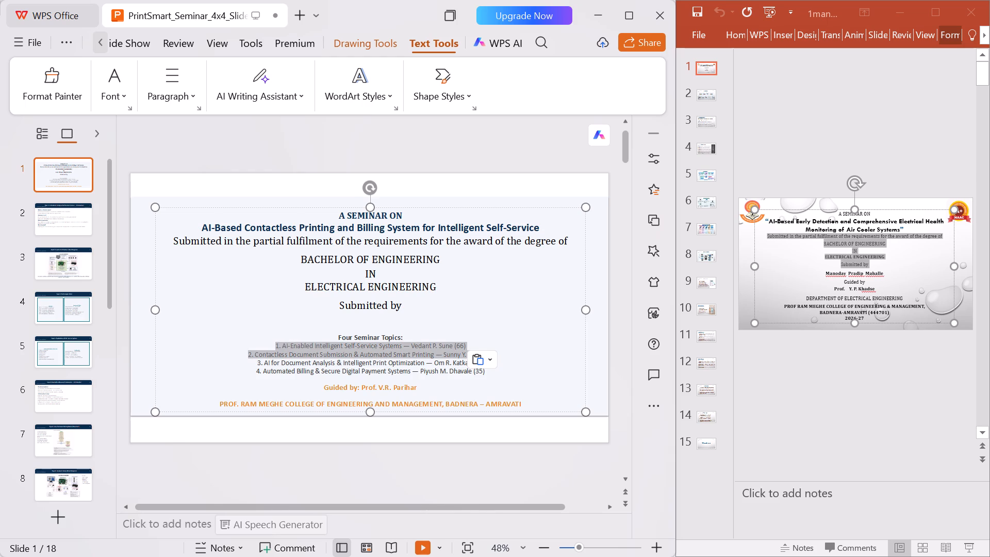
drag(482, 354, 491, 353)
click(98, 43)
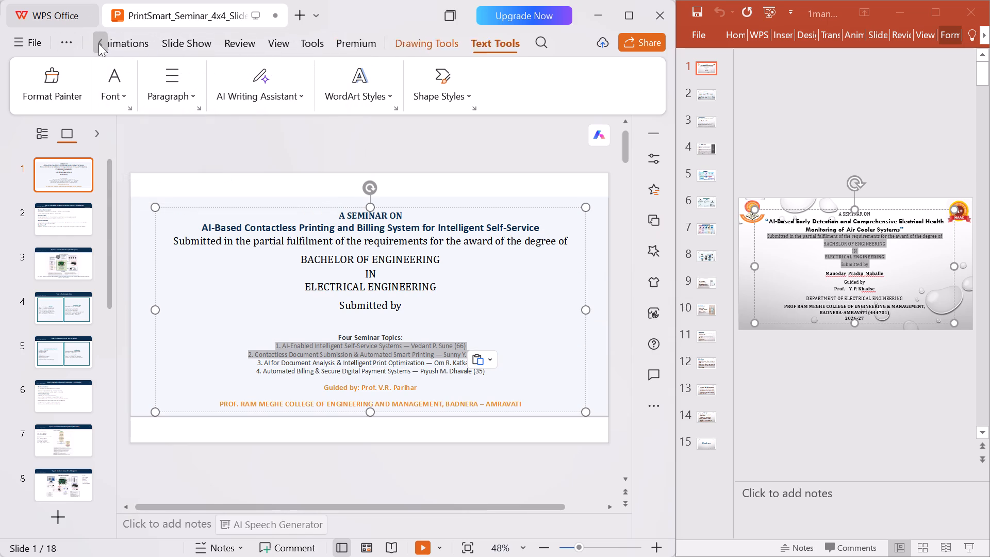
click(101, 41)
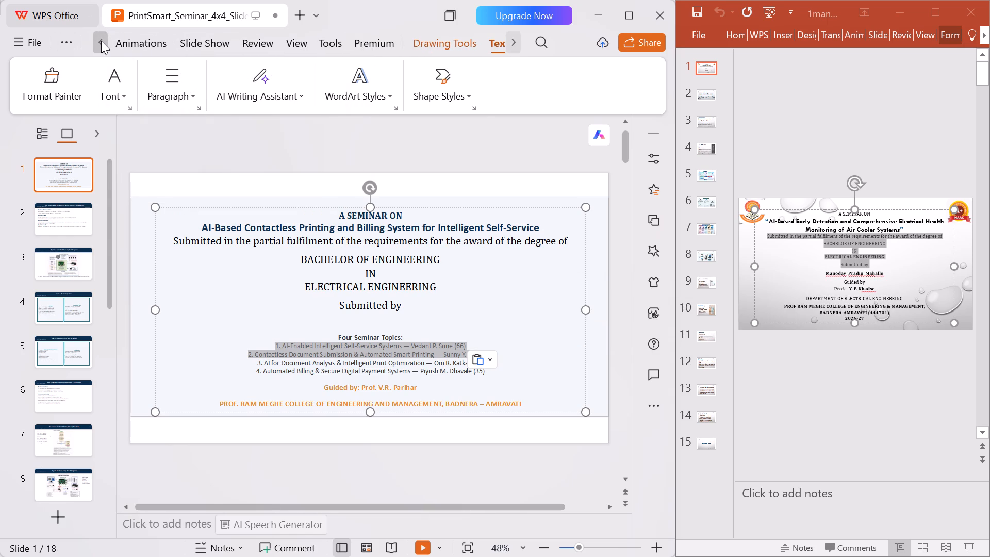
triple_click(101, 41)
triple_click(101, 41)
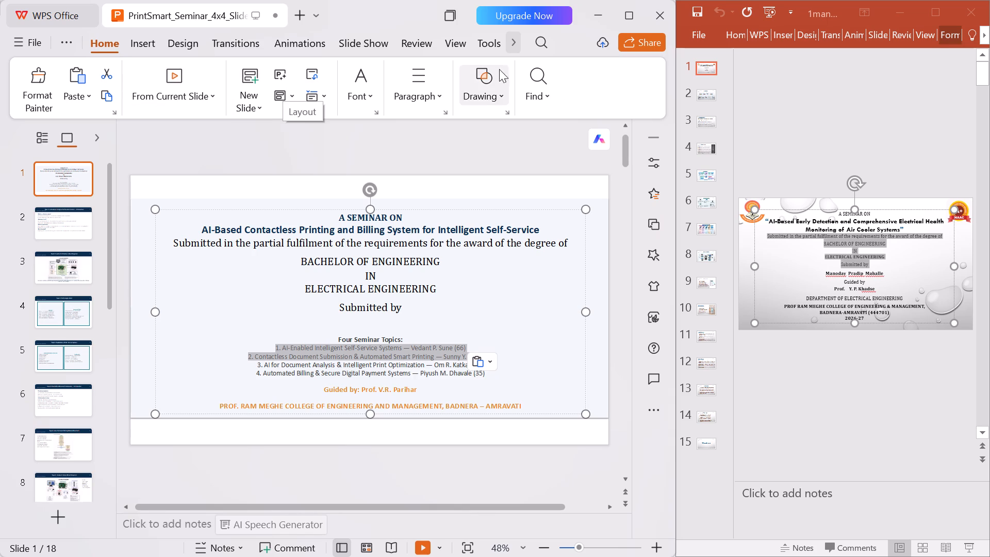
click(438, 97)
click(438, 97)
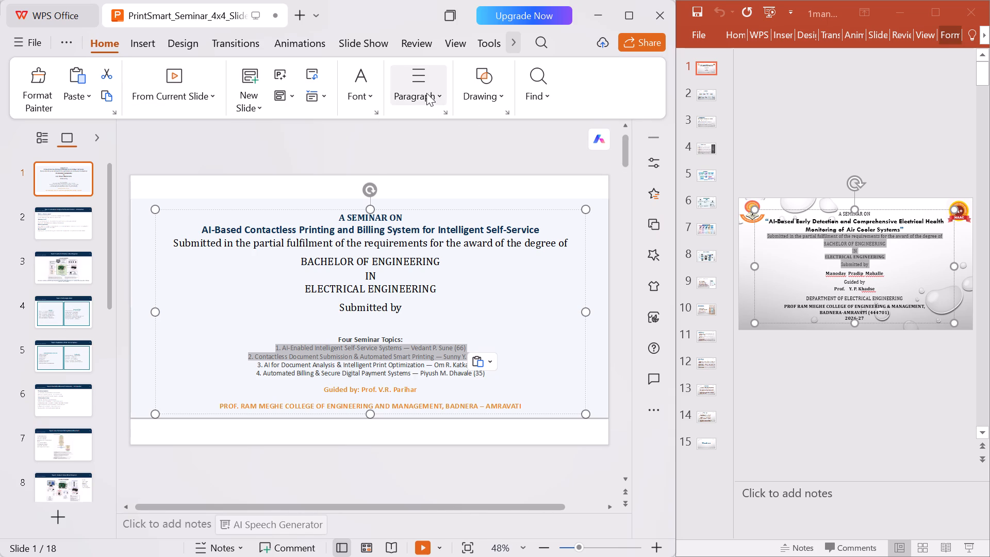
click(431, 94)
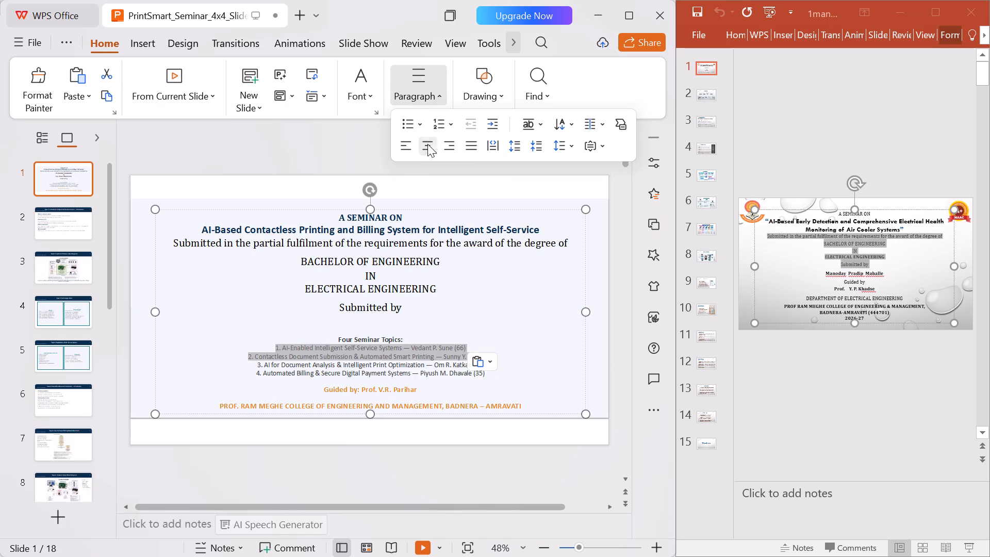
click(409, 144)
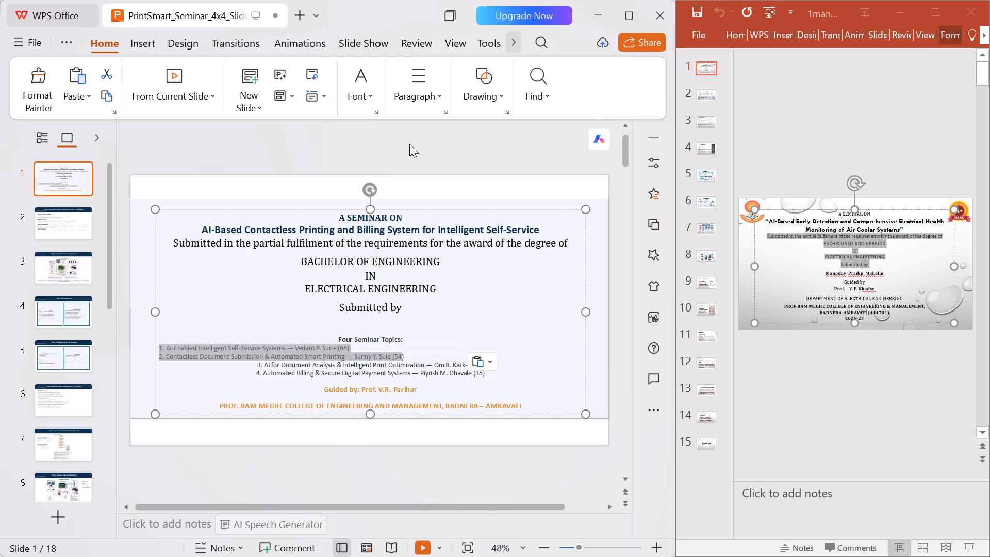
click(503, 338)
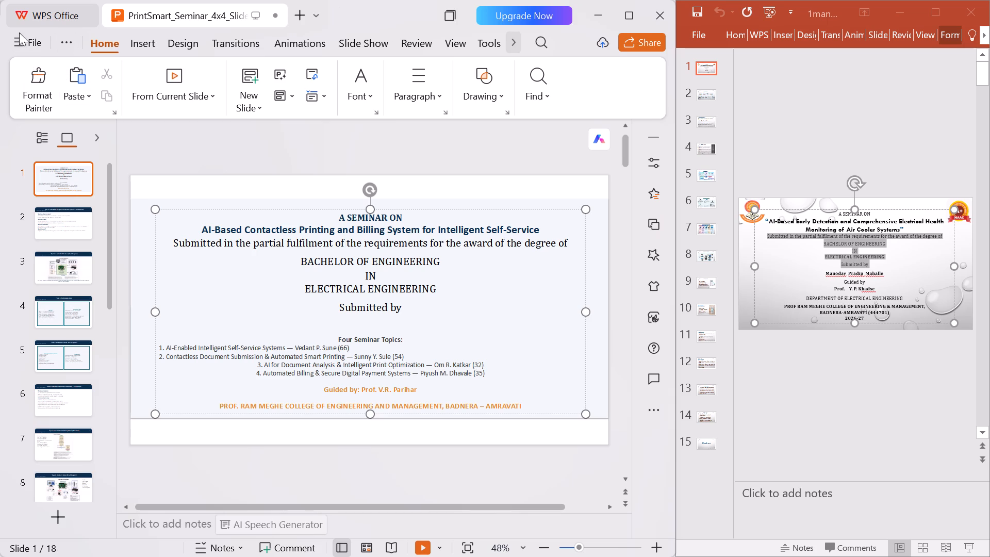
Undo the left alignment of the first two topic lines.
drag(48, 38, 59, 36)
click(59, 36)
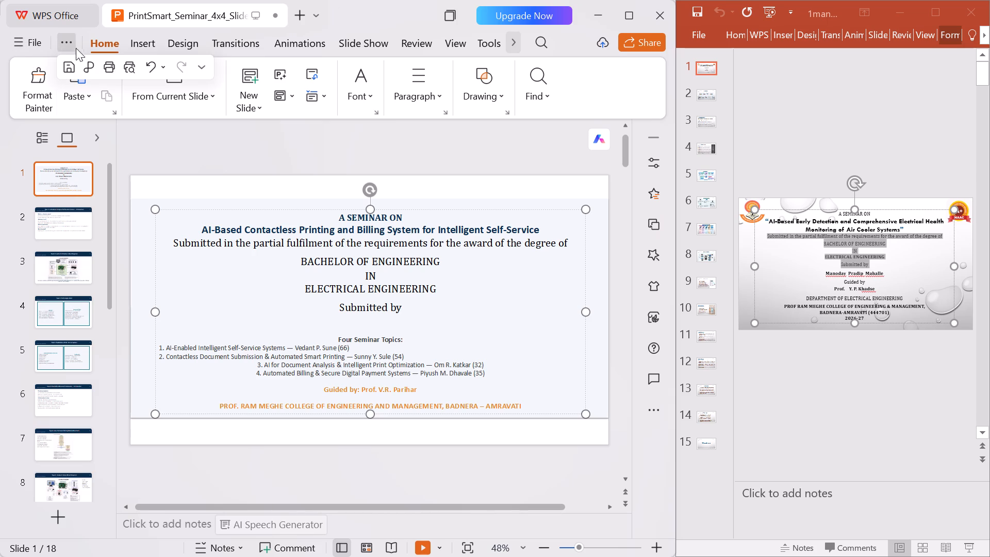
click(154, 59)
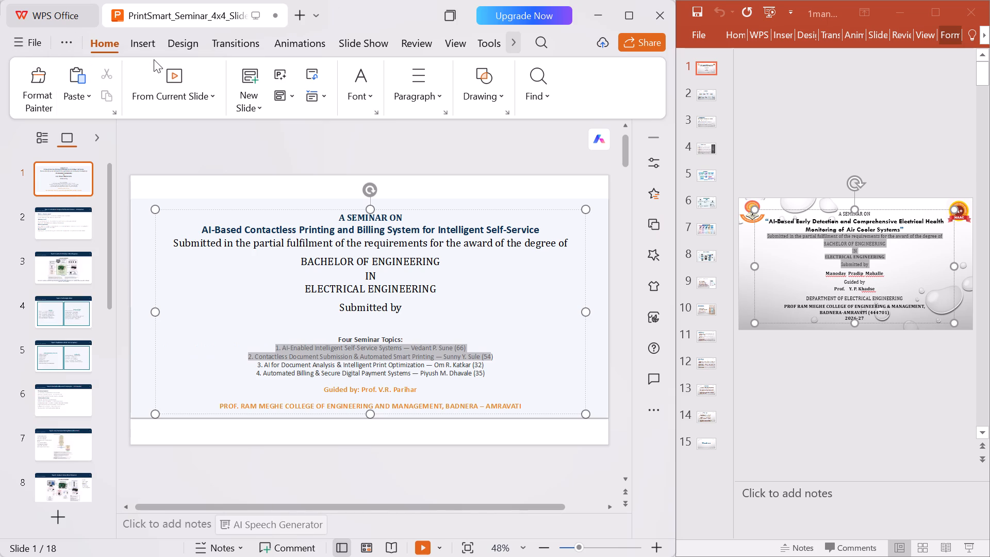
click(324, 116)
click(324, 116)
Set the font size of the four numbered seminar topic lines to 20.
click(331, 339)
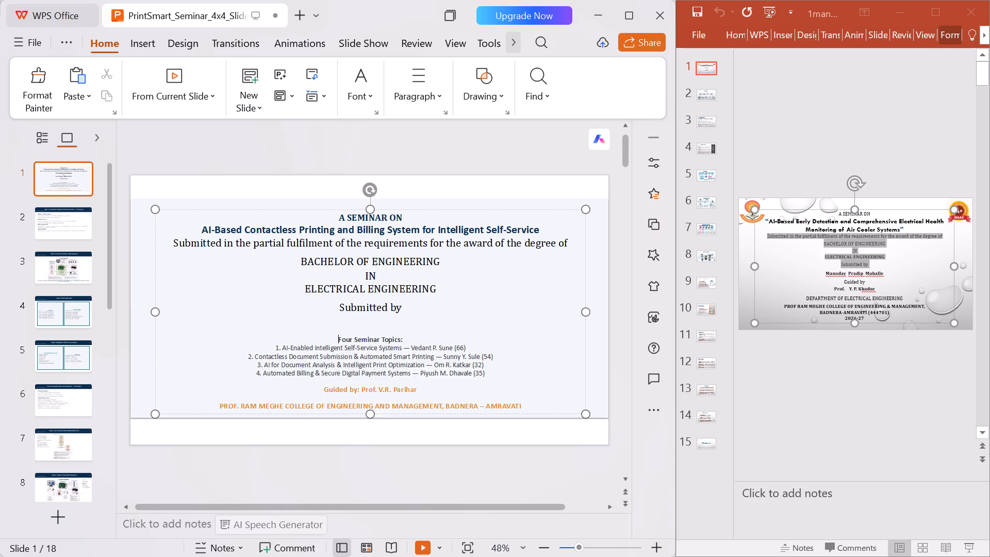
drag(276, 348, 456, 372)
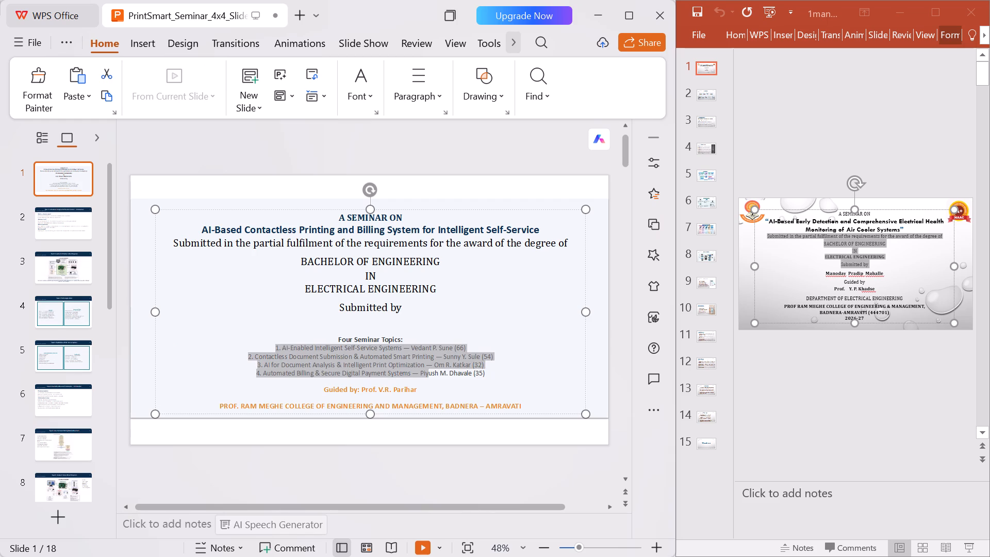
drag(456, 372, 493, 370)
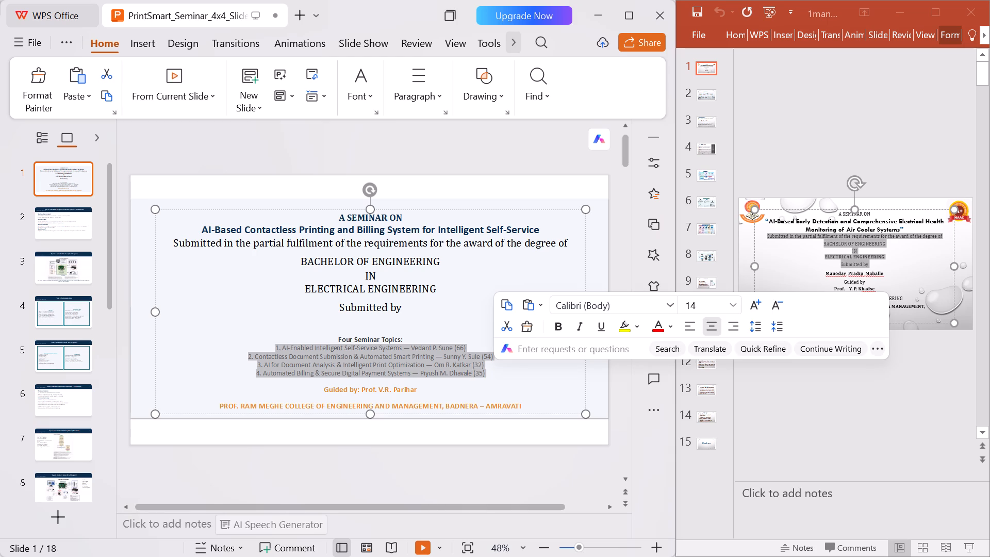
click(732, 308)
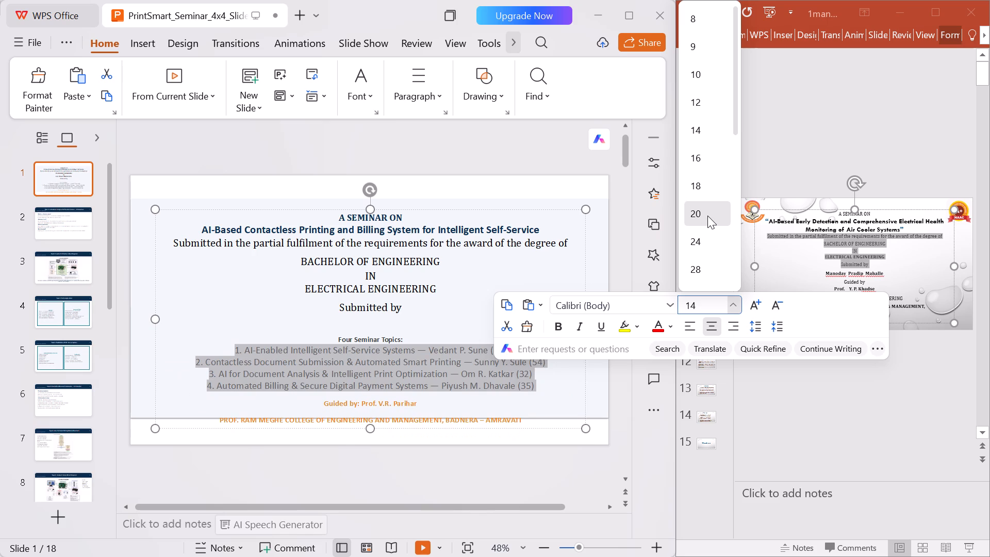
click(707, 216)
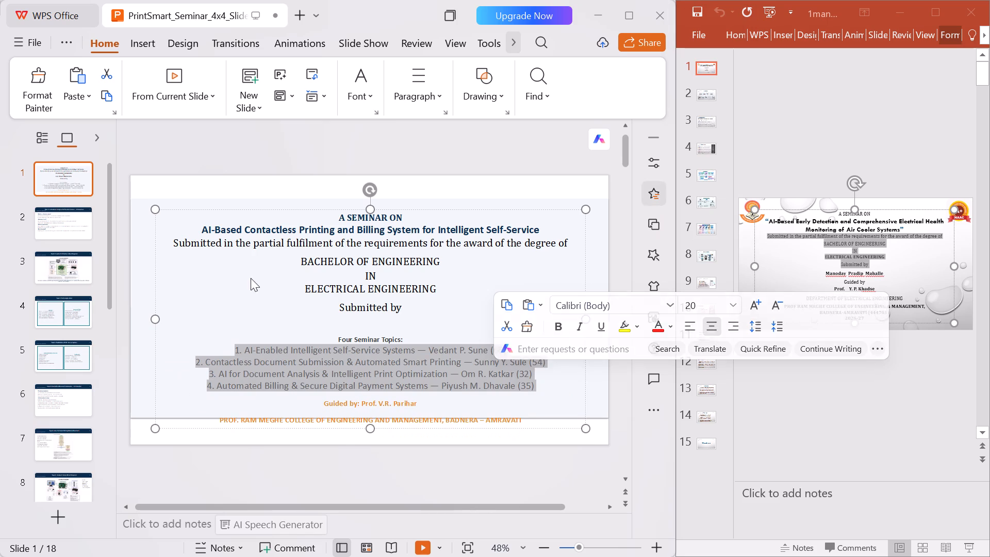
click(234, 301)
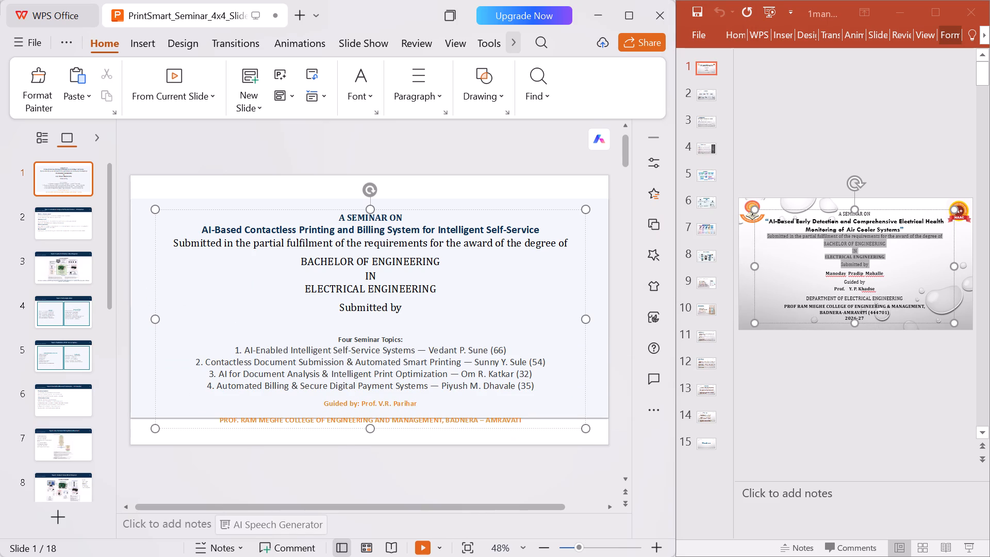
Delete the empty line between "Submitted by" and "Four Seminar Topics:".
click(336, 338)
key(BackSpace)
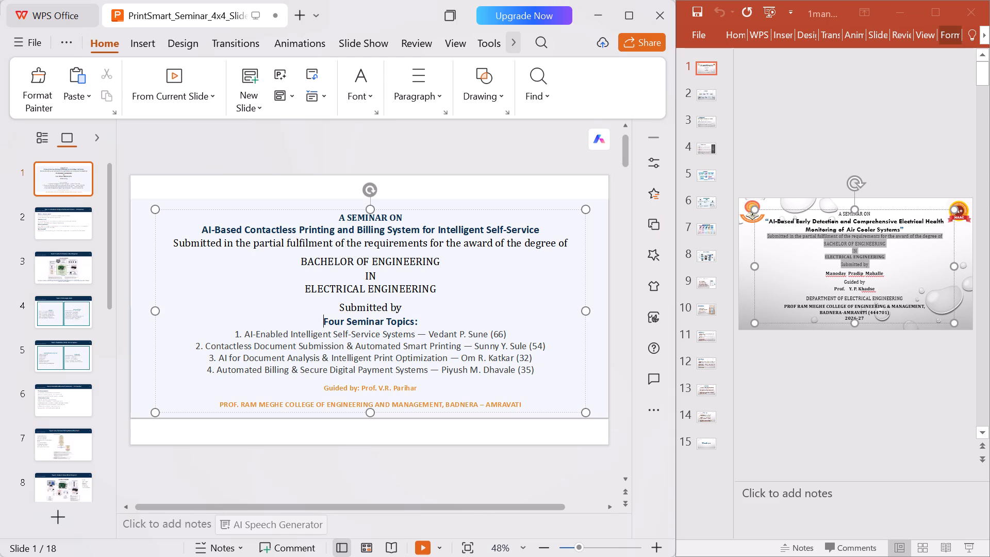
Set the font size of the "Guided by" line to 18.
drag(322, 389, 419, 388)
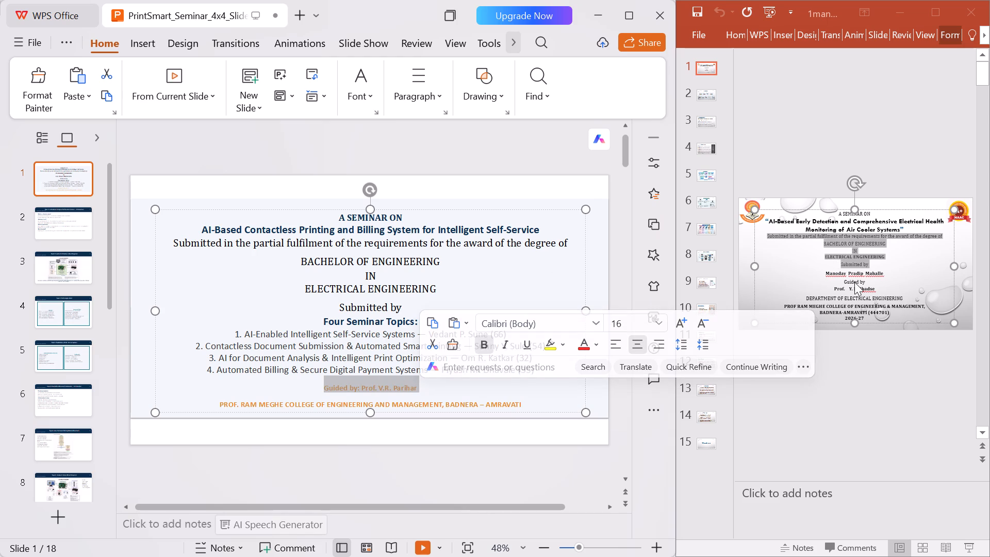
click(661, 322)
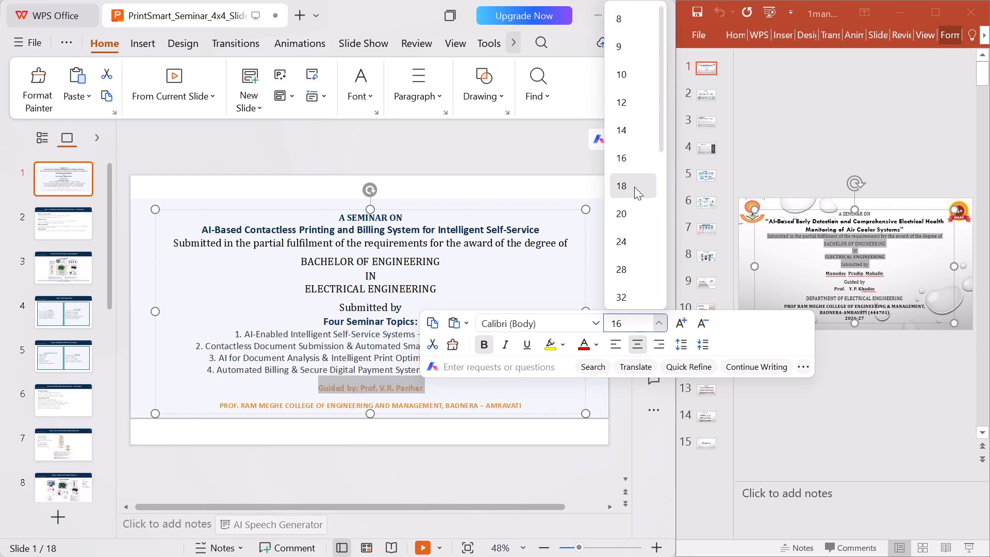
click(634, 187)
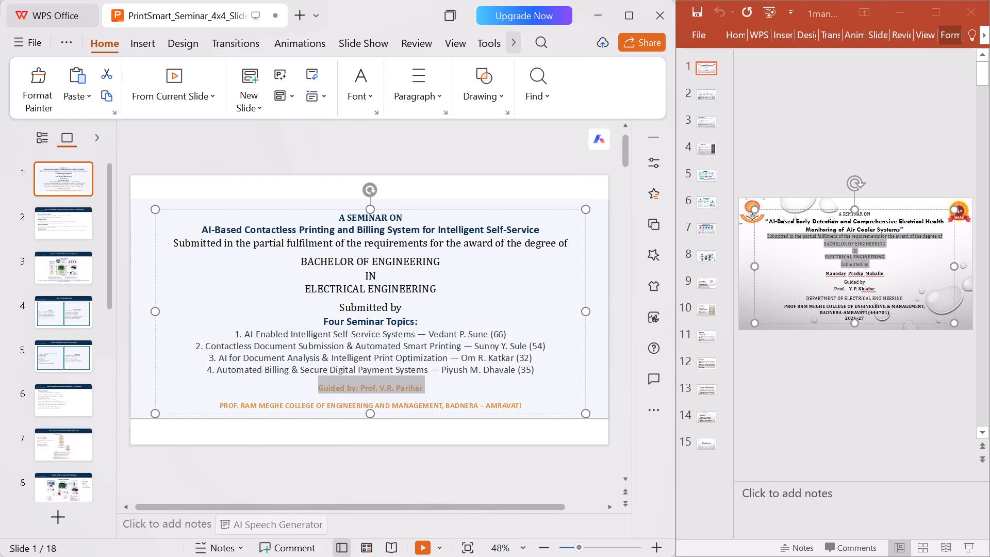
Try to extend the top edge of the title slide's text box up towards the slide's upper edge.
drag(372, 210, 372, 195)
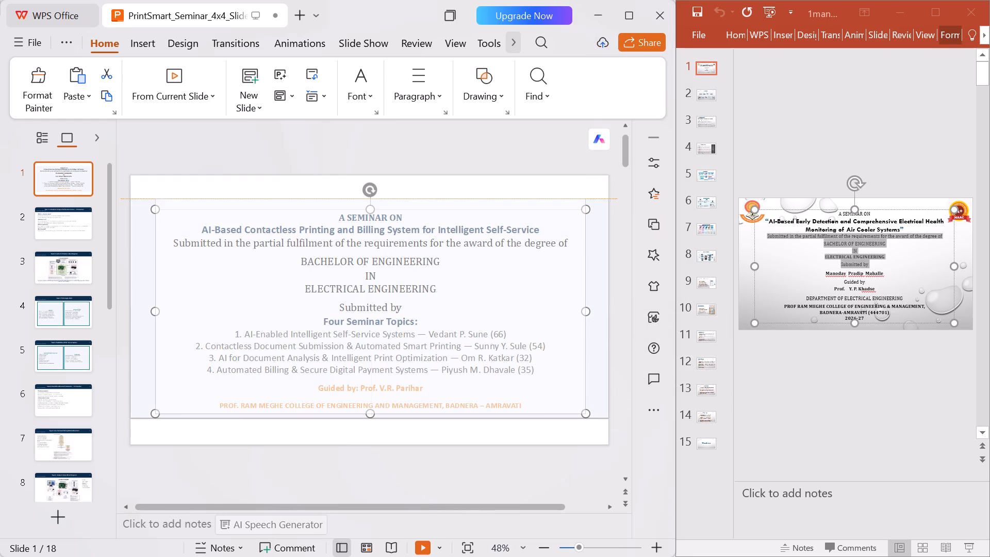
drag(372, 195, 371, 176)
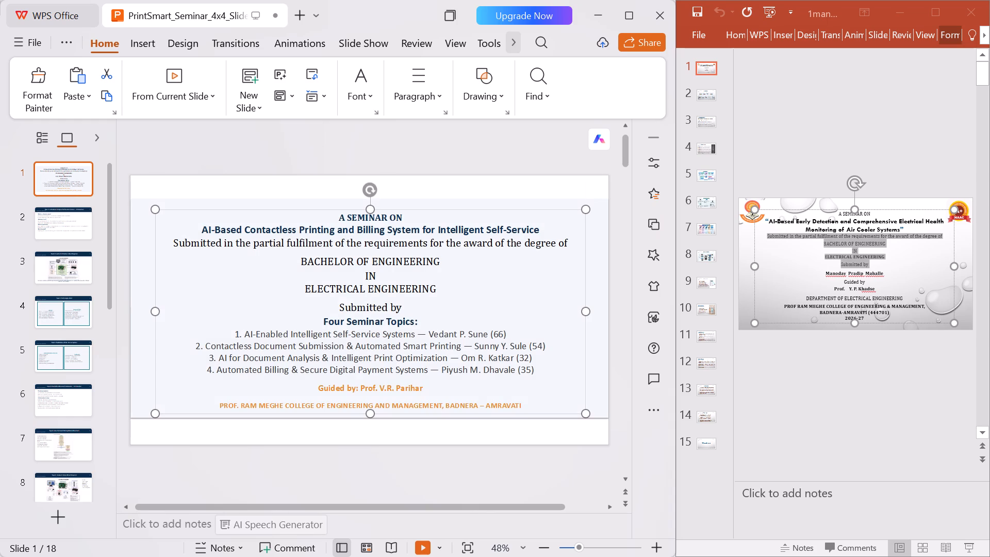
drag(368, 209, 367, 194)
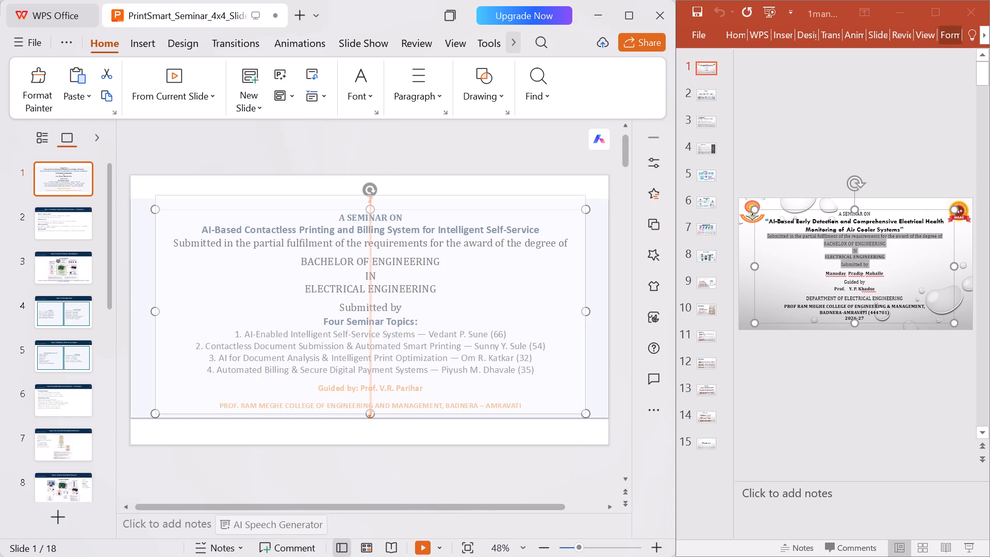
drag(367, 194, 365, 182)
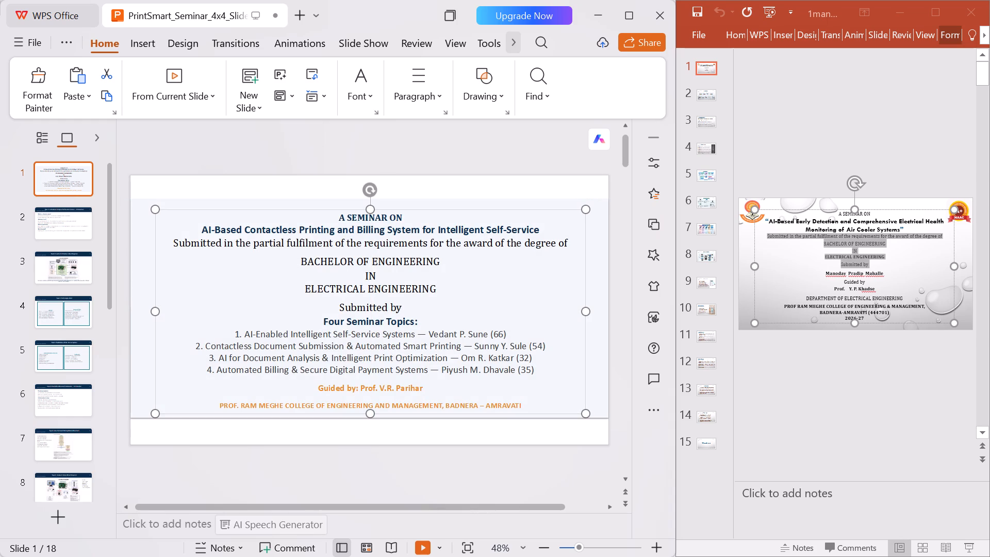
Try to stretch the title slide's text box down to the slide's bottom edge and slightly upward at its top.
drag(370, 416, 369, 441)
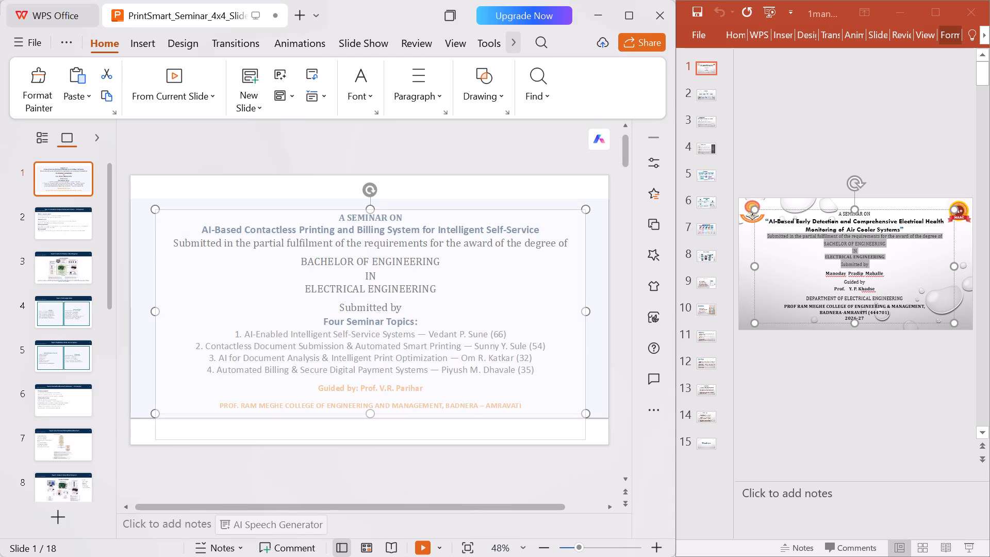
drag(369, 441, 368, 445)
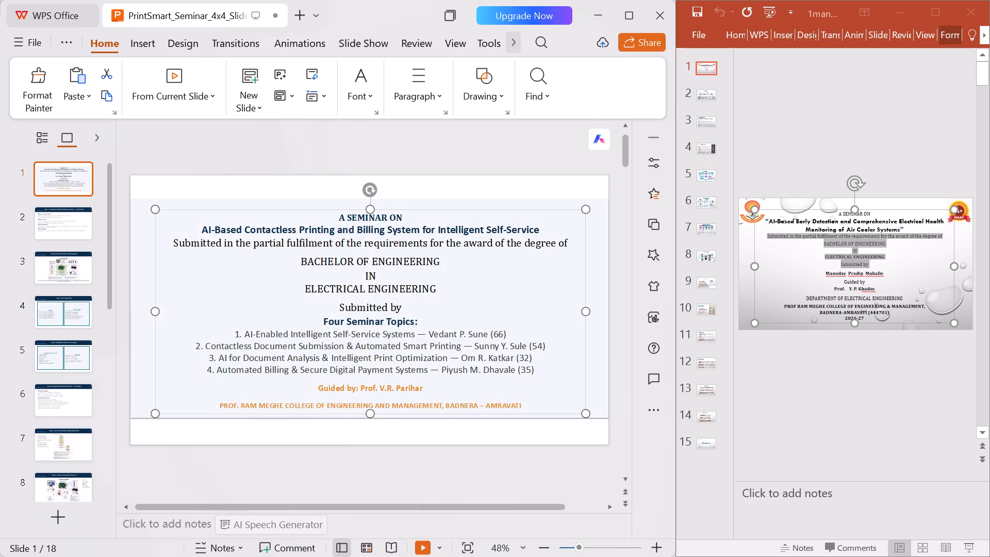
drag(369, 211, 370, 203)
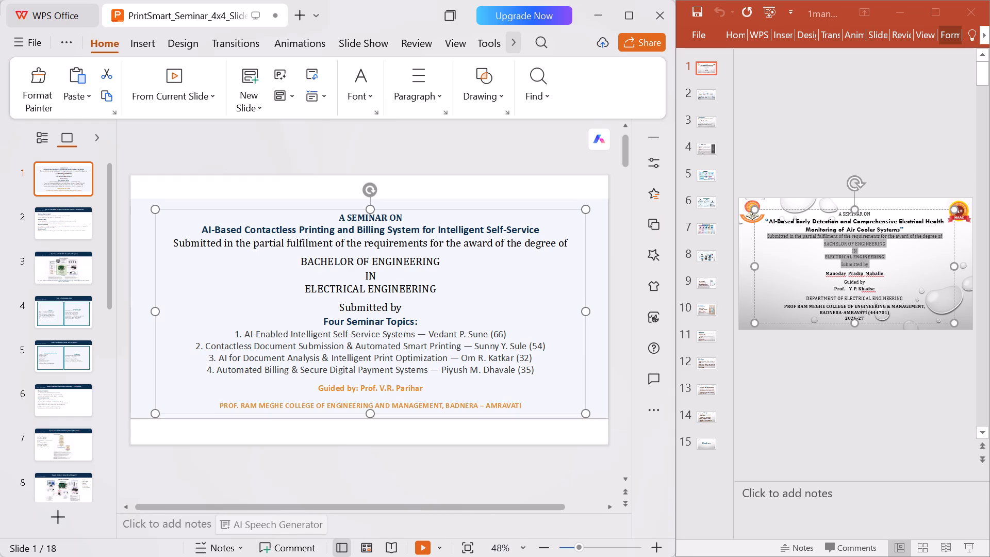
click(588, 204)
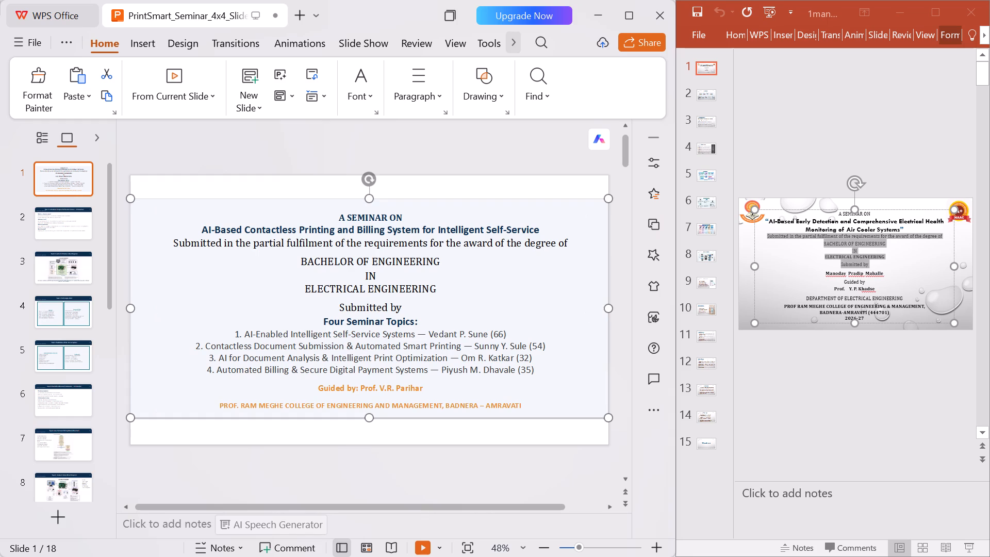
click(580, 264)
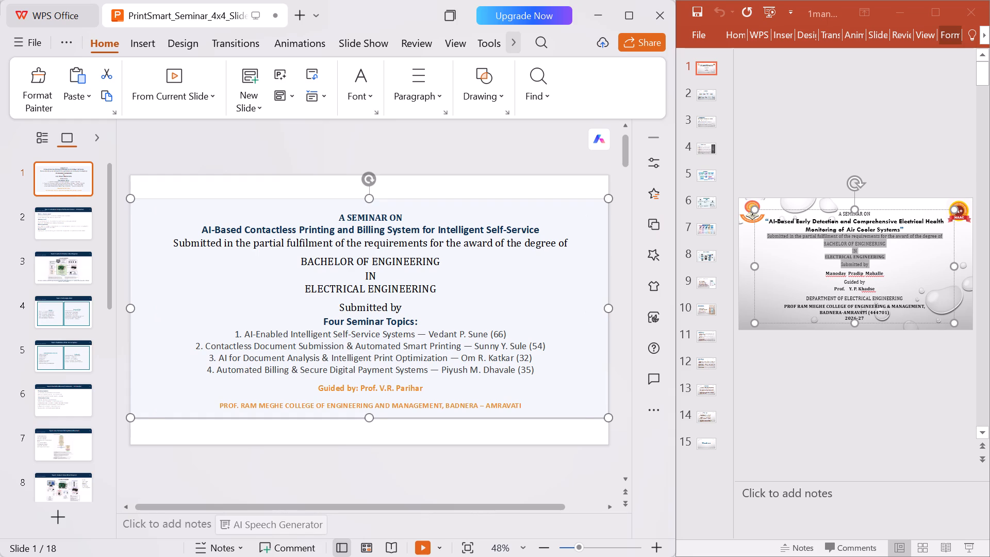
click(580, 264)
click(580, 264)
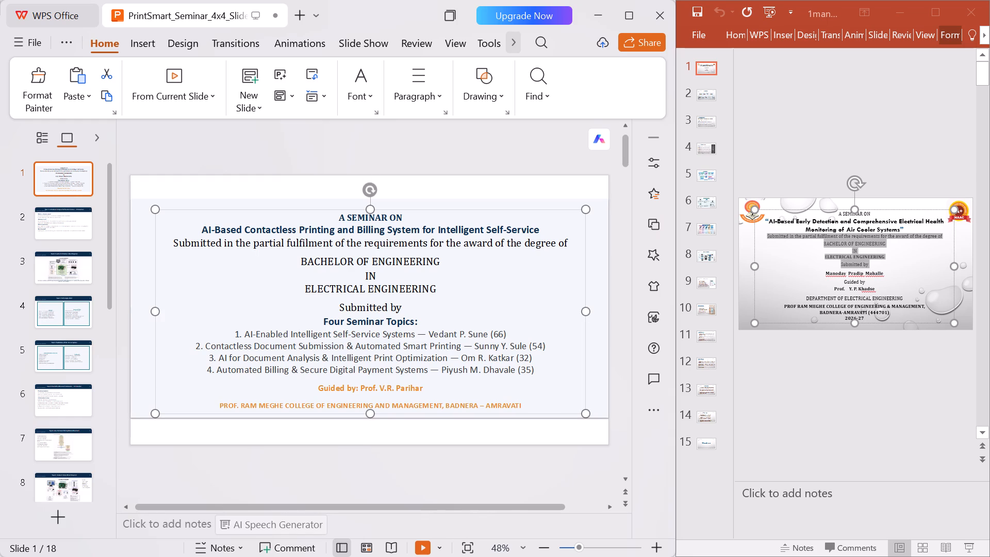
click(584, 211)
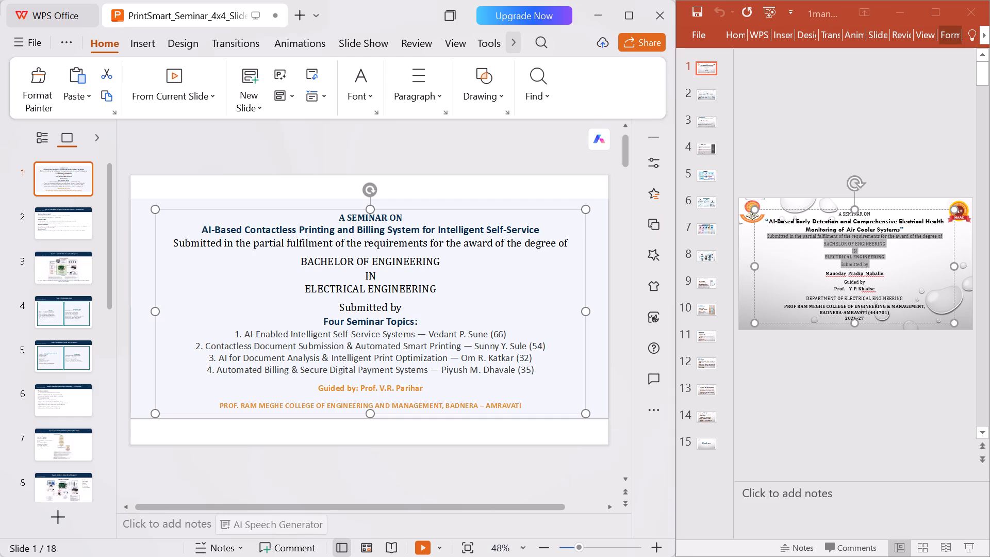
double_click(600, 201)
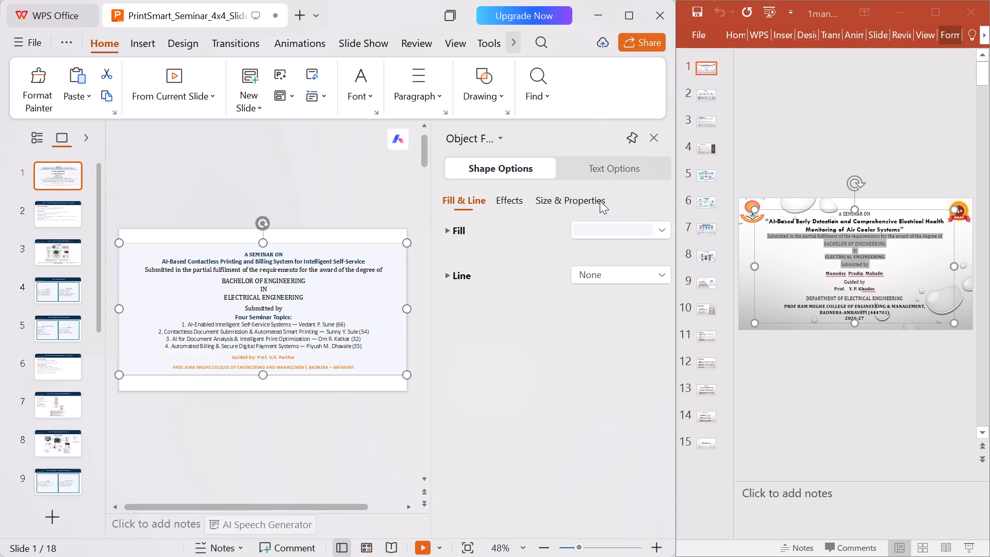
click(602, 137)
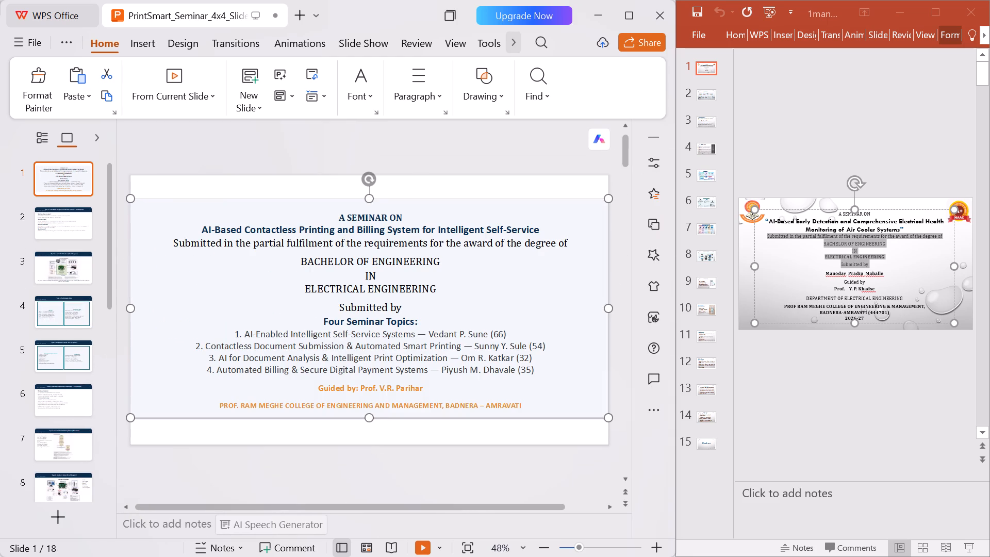
Move the title slide's text box up into the slide's top-left corner.
click(335, 216)
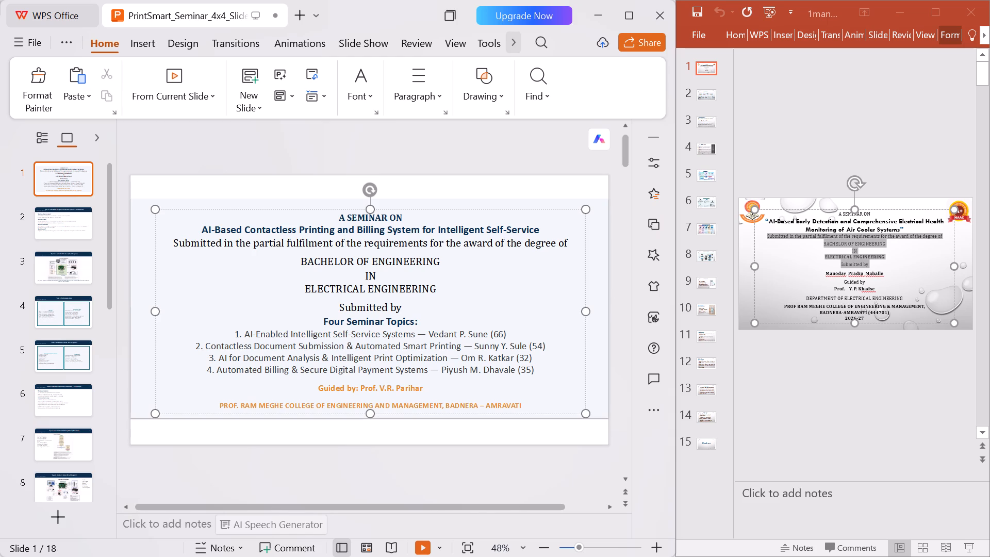
drag(382, 208, 388, 190)
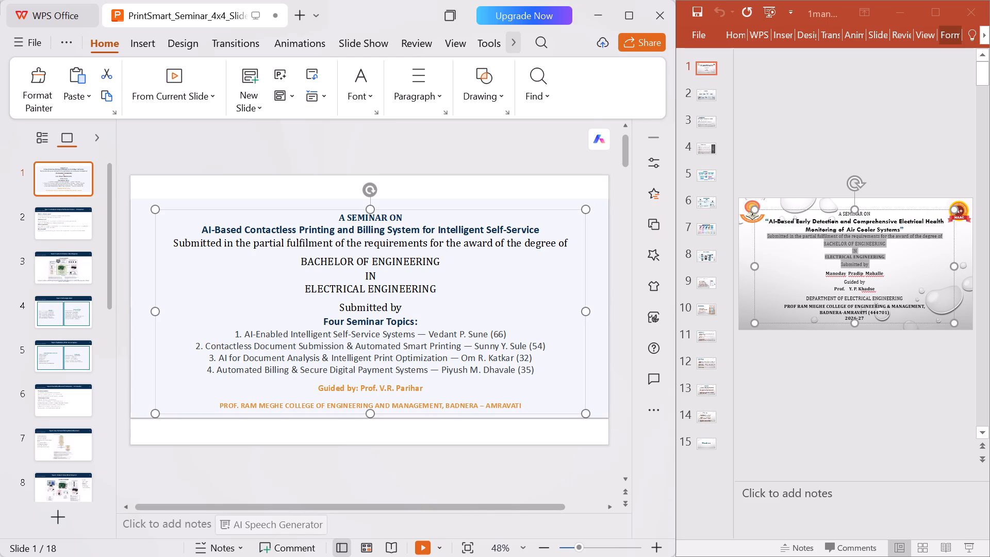
drag(388, 190, 359, 176)
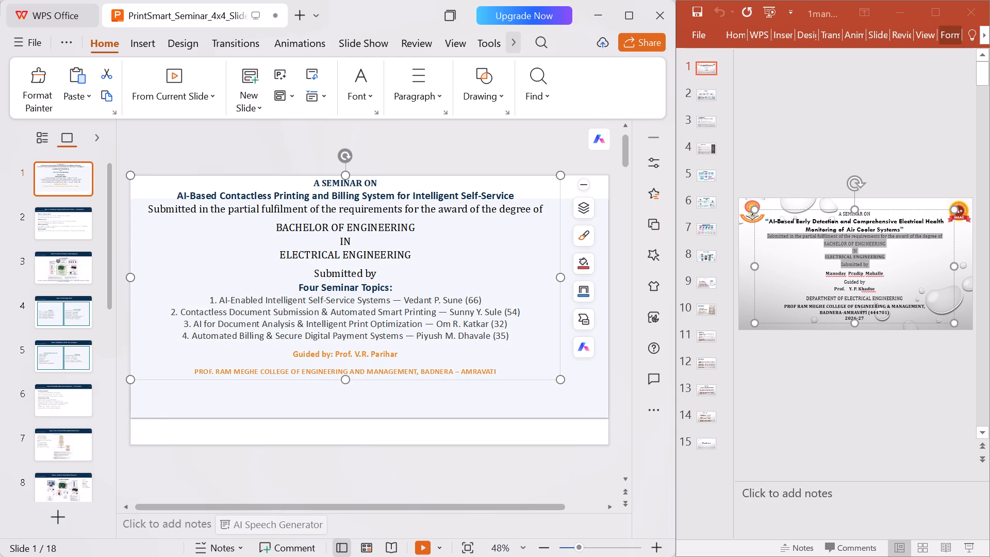
Widen the title slide's text box towards the slide's right edge.
drag(345, 381, 357, 436)
drag(560, 381, 588, 429)
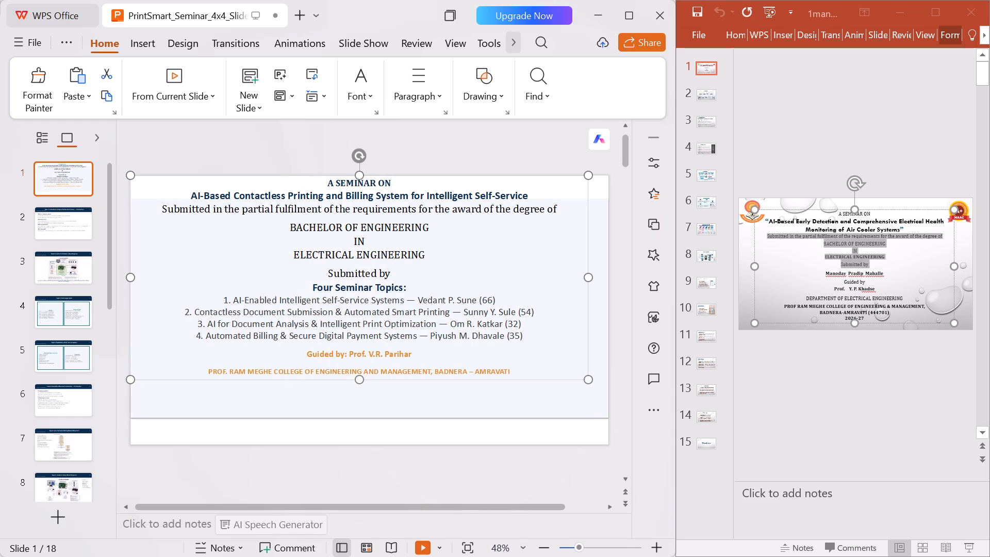
Set the font size of the "PROF. RAM MEGHE COLLEGE OF ENGINEERING AND MANAGEMENT" line to 28.
drag(206, 369, 525, 379)
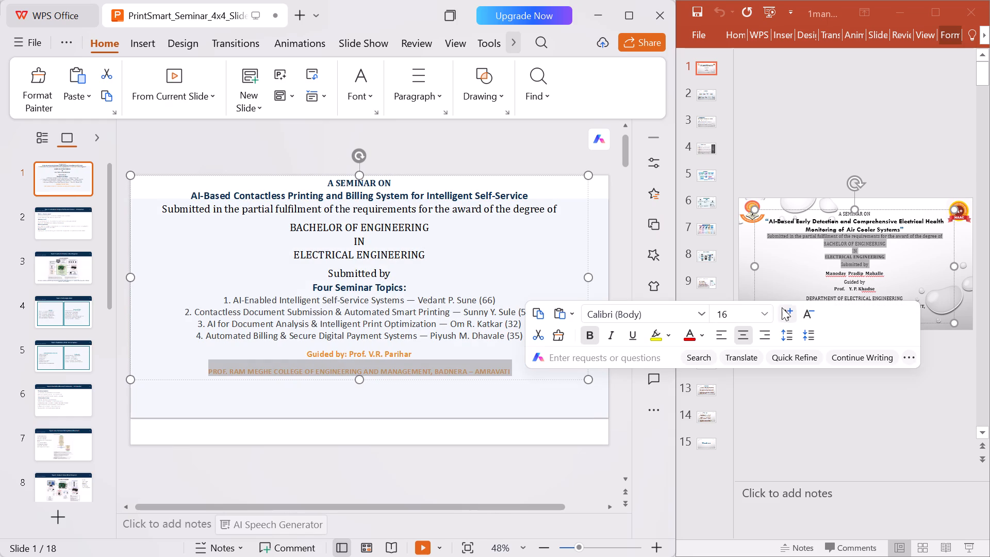
click(766, 318)
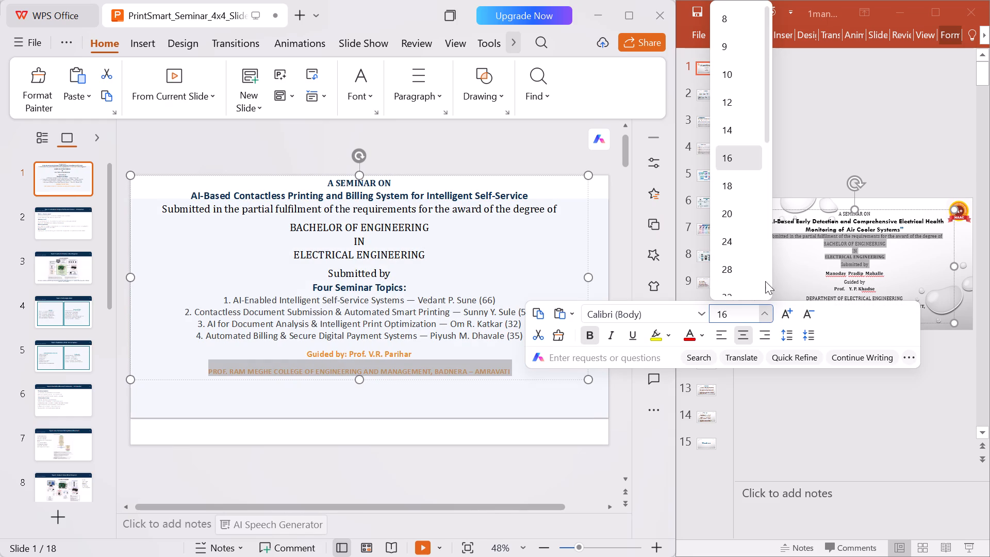
click(736, 272)
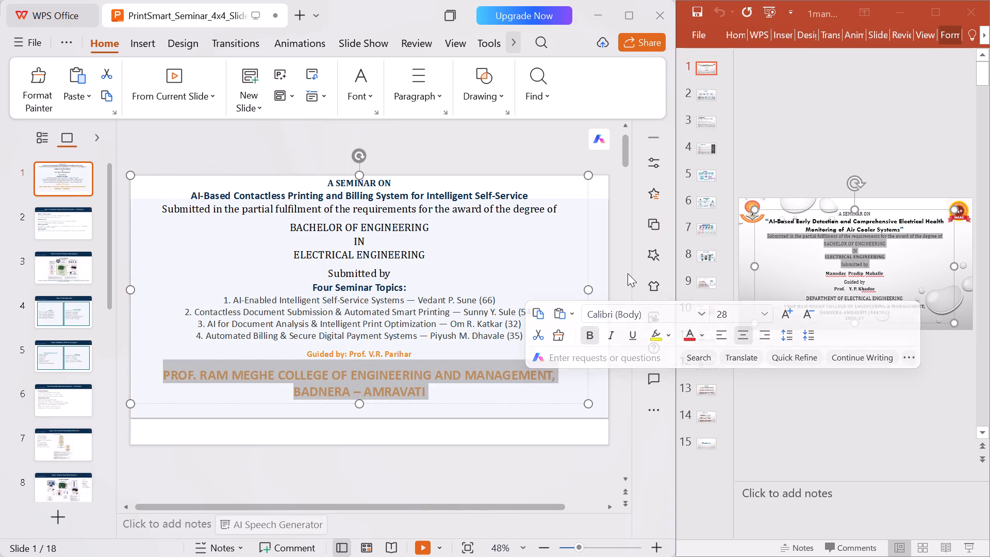
click(628, 269)
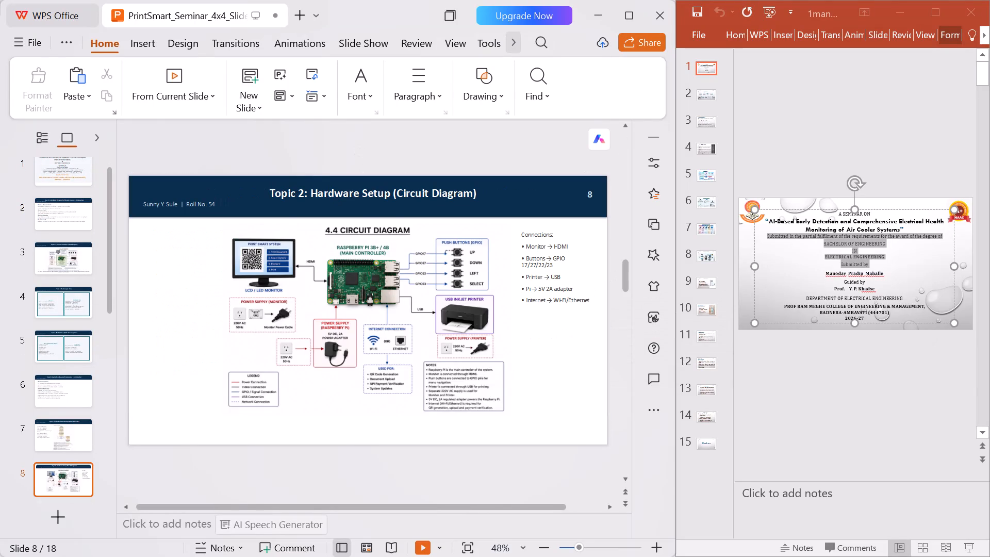
Set the font size of the "Guided by" line on the title slide to 24.
click(52, 178)
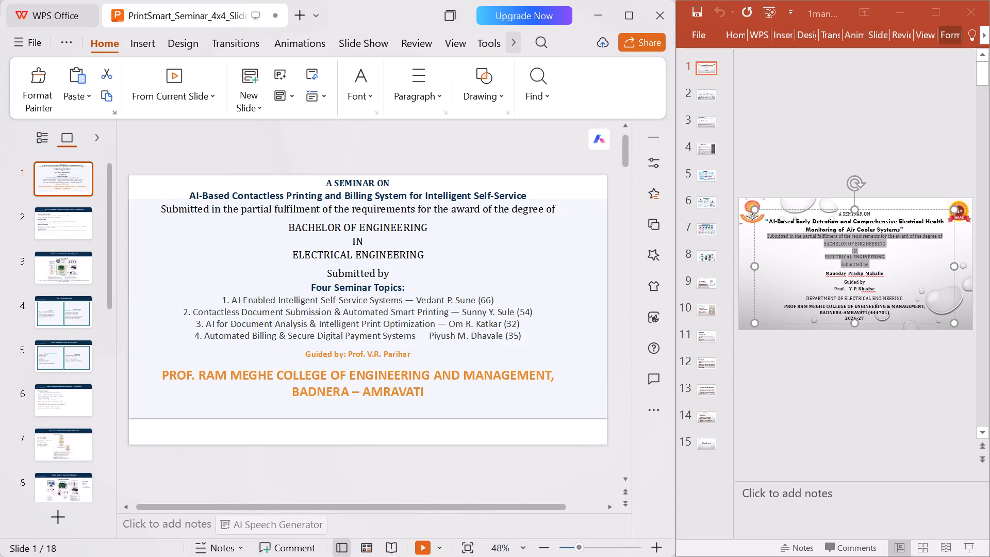
drag(303, 353, 410, 357)
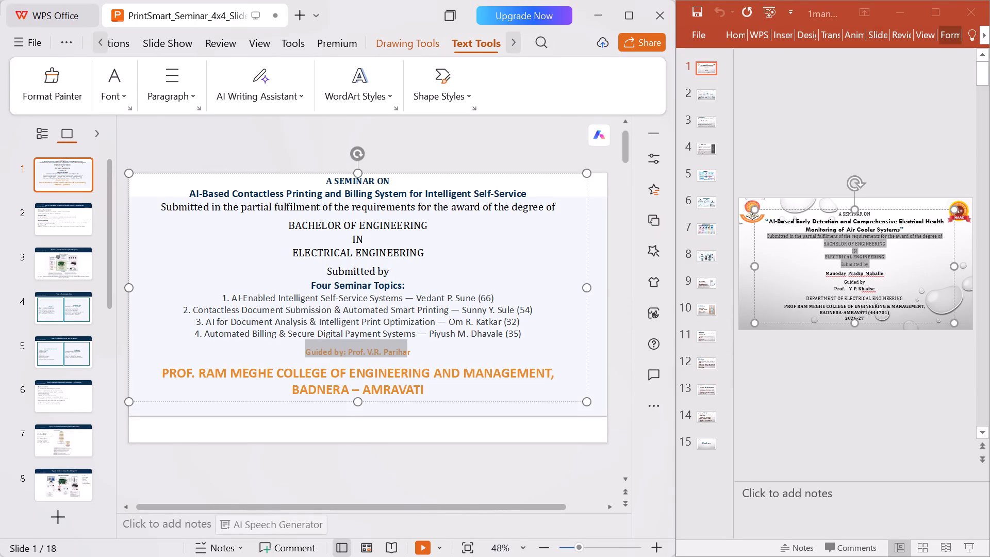
drag(410, 357, 414, 358)
click(286, 352)
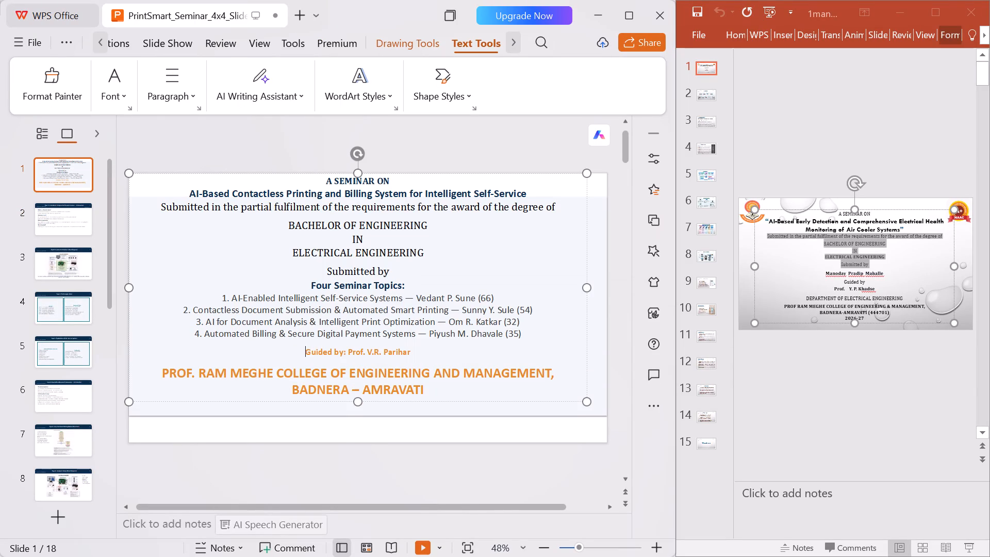
drag(306, 352, 415, 352)
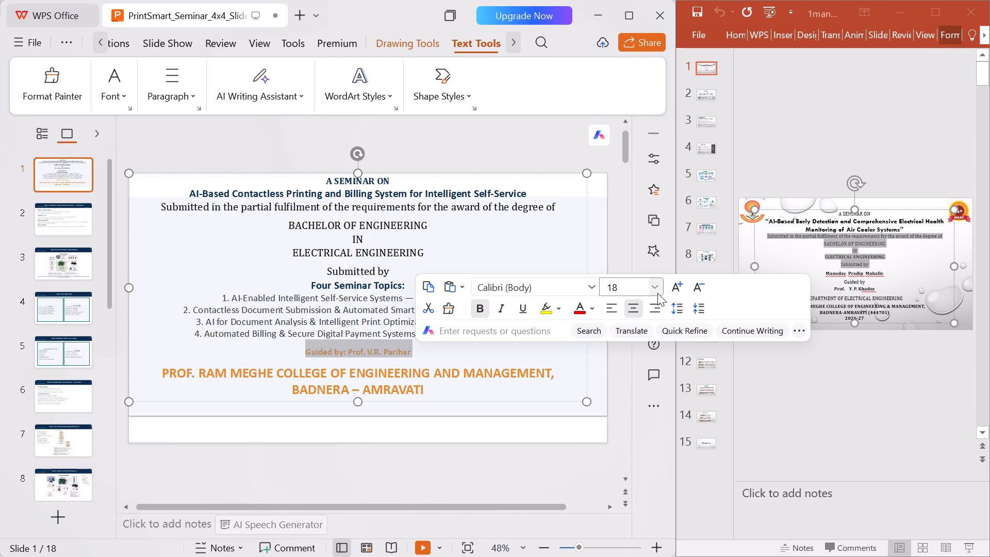
click(657, 292)
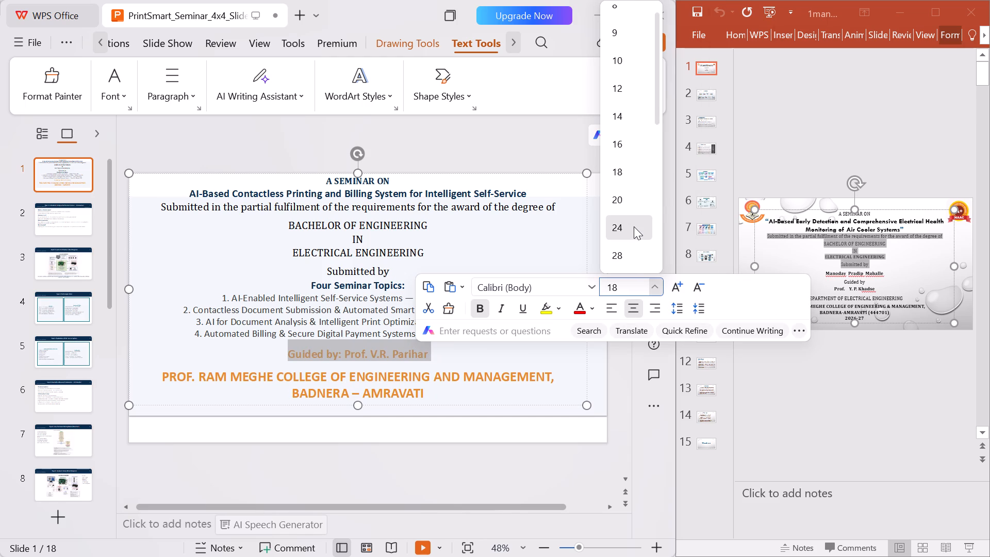
click(634, 226)
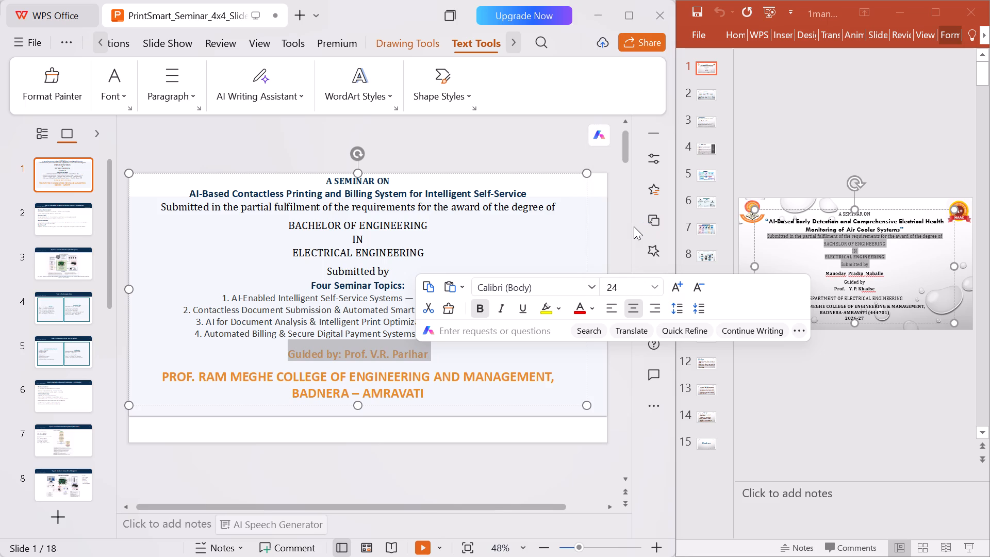
click(623, 220)
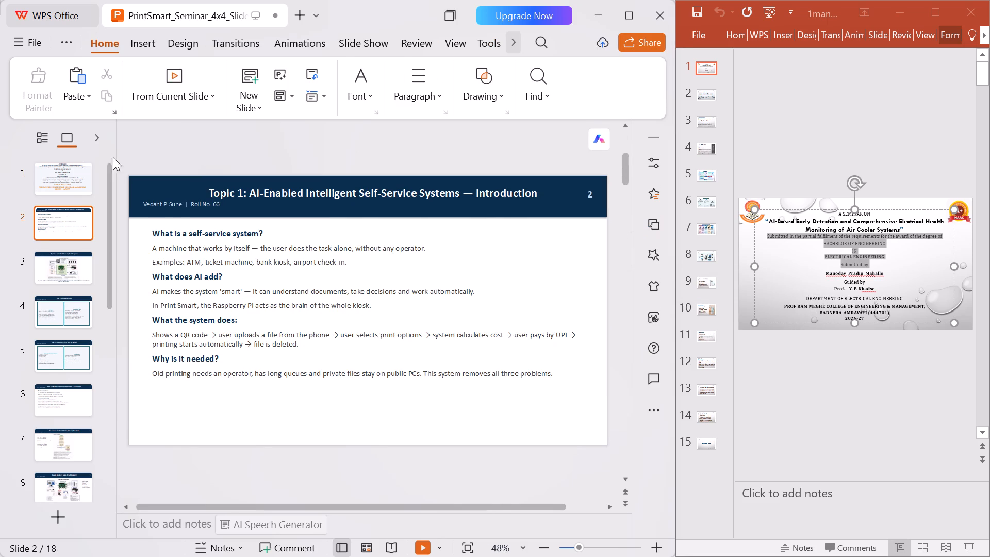
Change the font colour of all the text on the title slide to black.
click(78, 172)
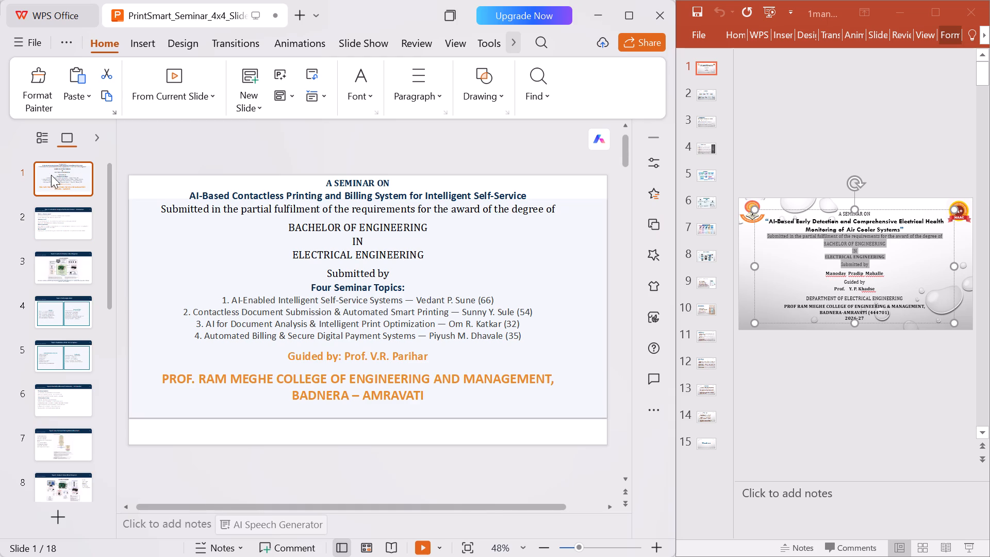
click(172, 197)
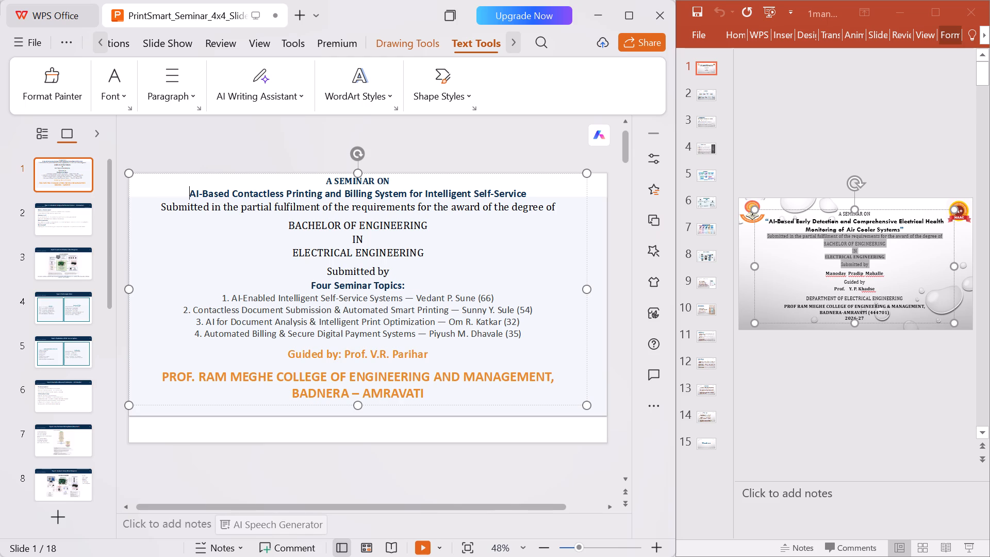
drag(318, 184, 412, 369)
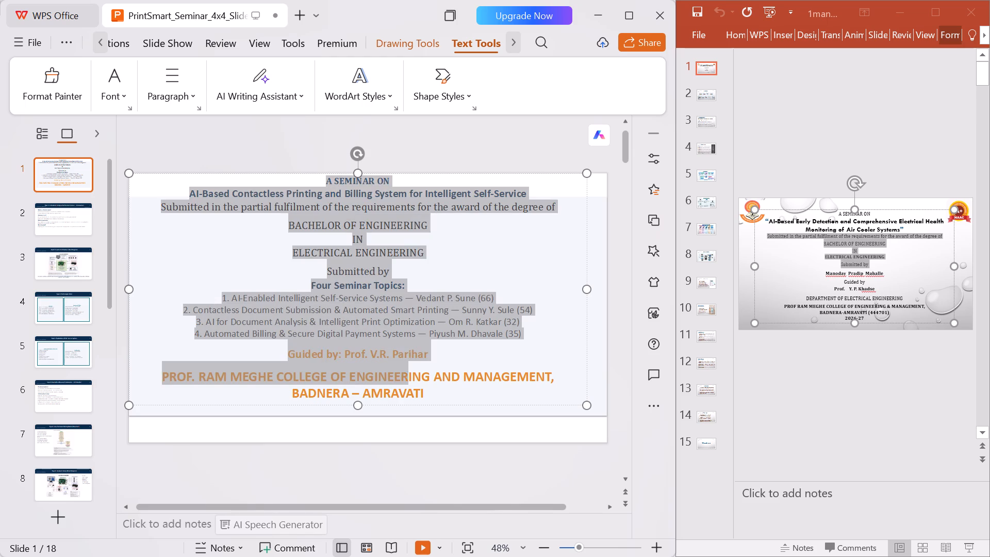
drag(412, 369, 432, 394)
click(610, 356)
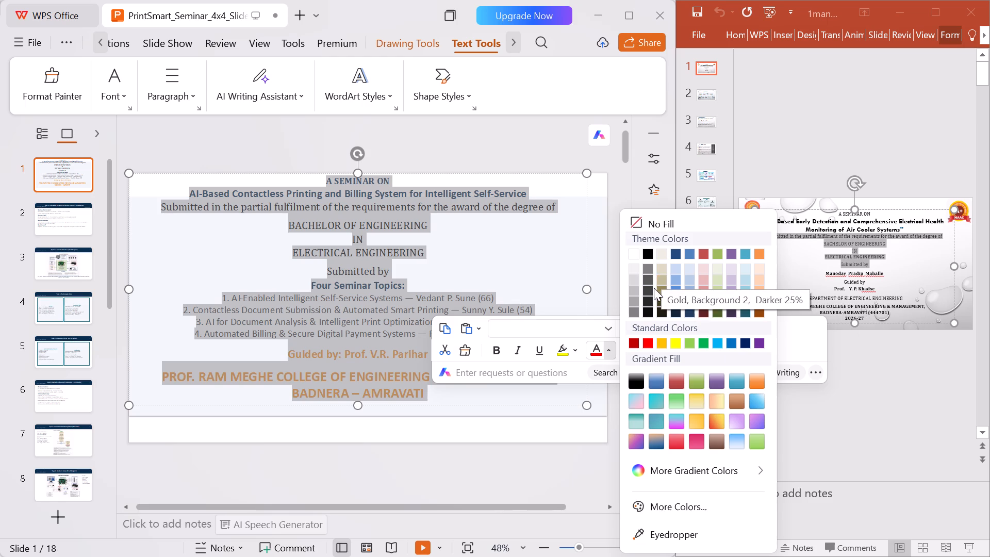
click(648, 256)
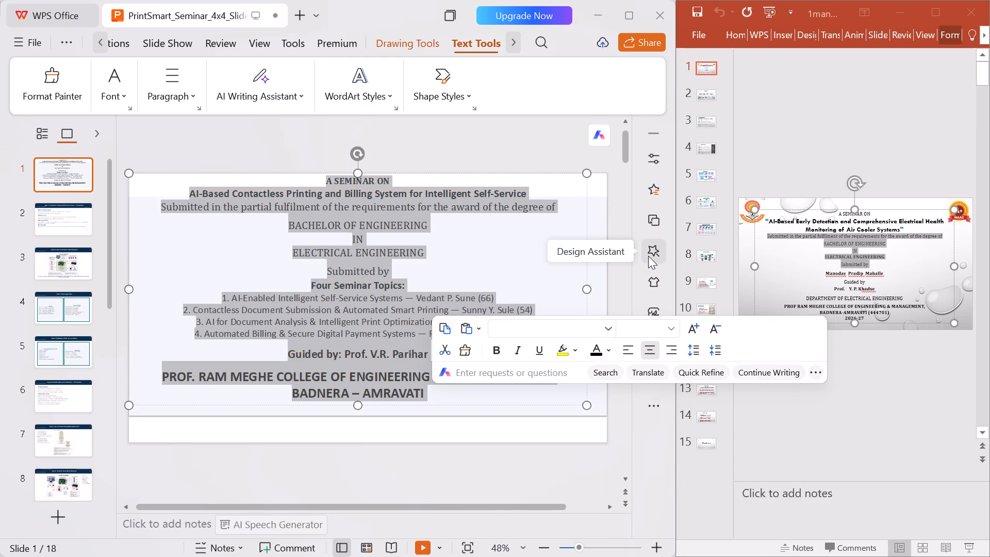
click(626, 193)
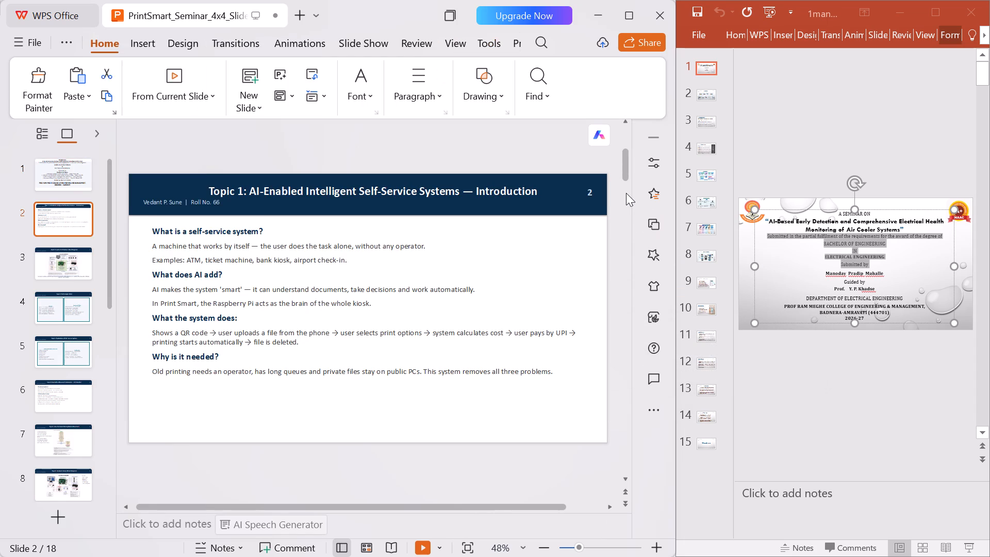
Apply the Red Minimalist theme from the featured themes to the PrintSmart presentation.
click(67, 176)
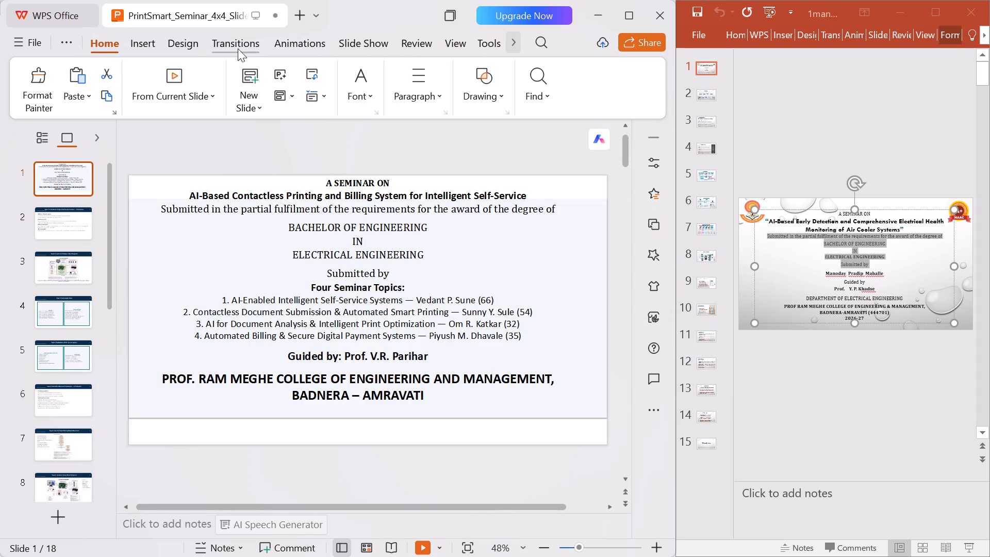
click(181, 38)
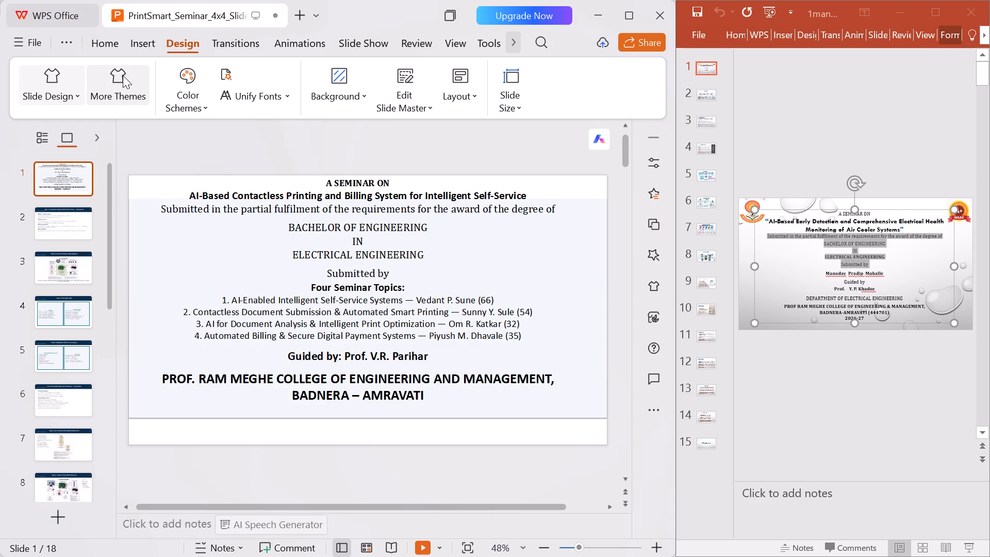
click(122, 75)
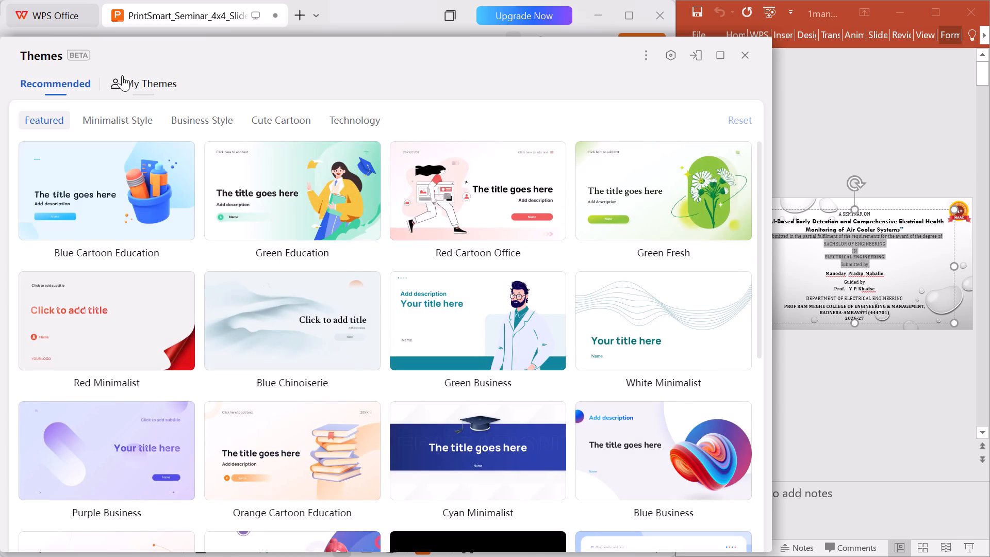
click(127, 298)
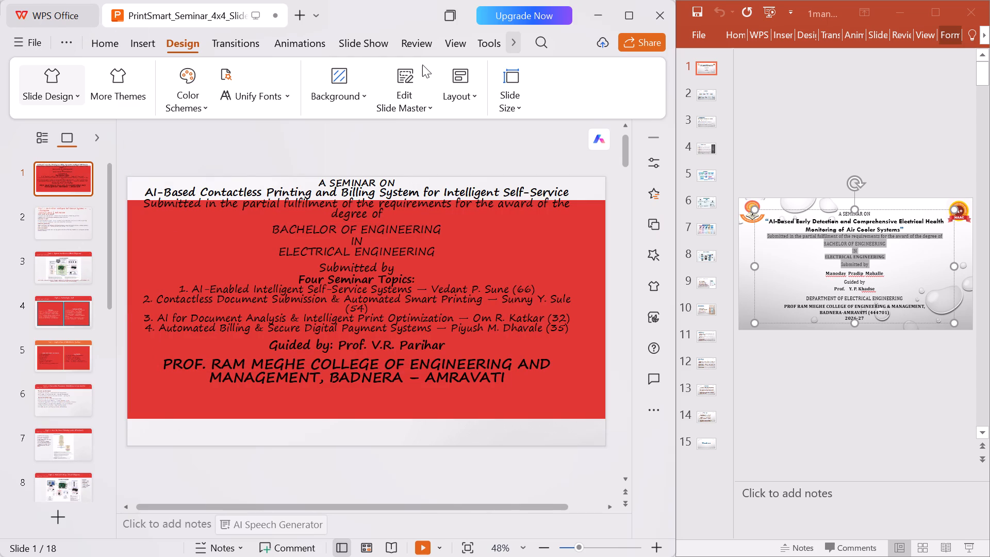
Undo the application of the Red Minimalist theme to the PrintSmart presentation.
click(68, 41)
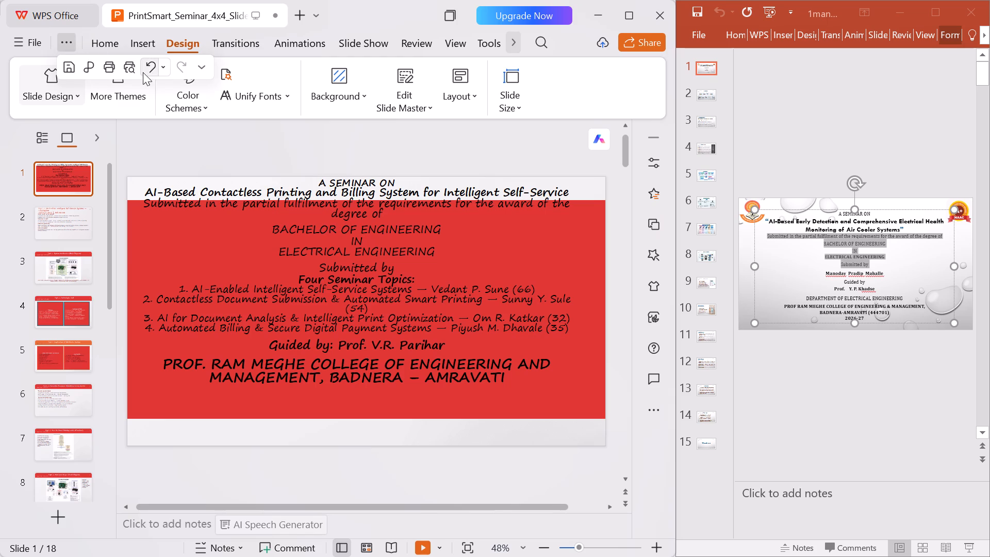
click(147, 66)
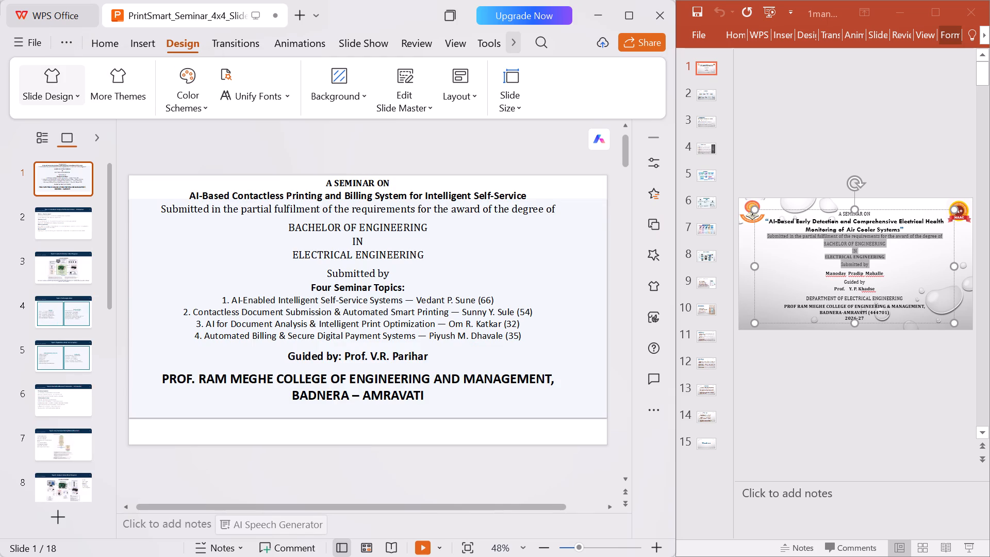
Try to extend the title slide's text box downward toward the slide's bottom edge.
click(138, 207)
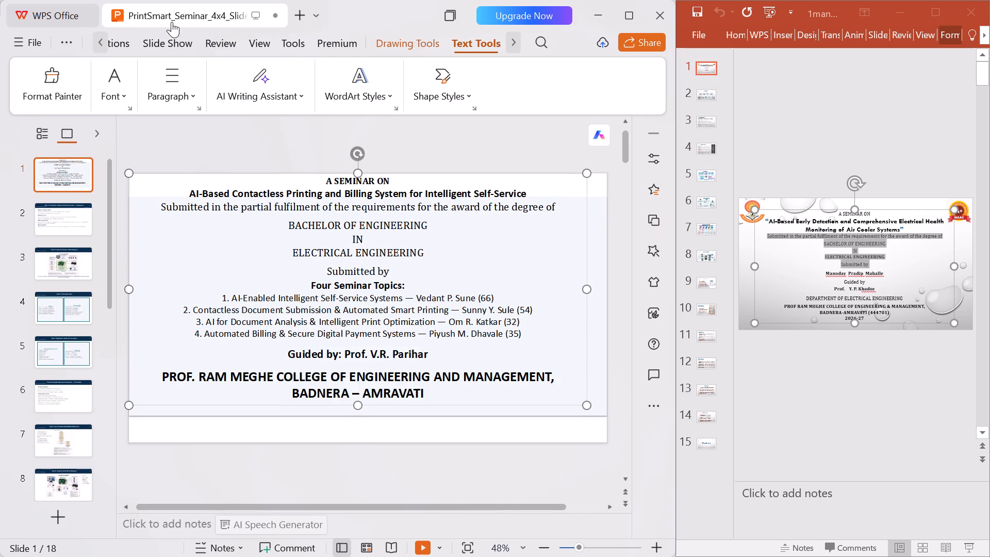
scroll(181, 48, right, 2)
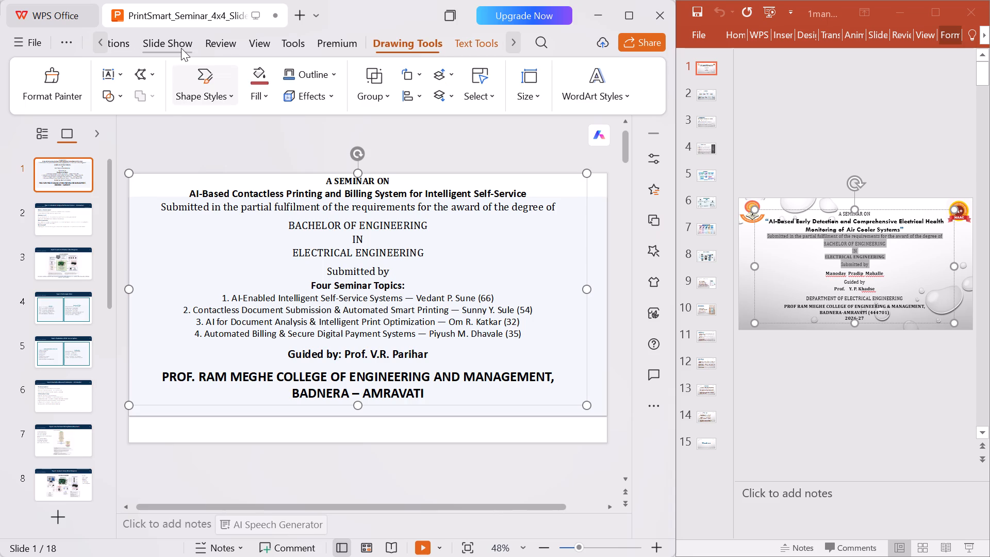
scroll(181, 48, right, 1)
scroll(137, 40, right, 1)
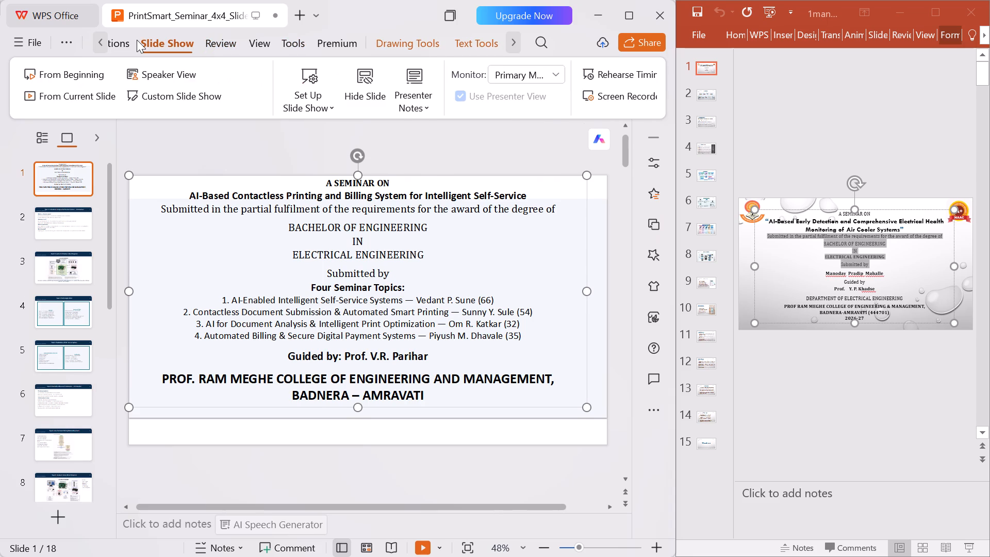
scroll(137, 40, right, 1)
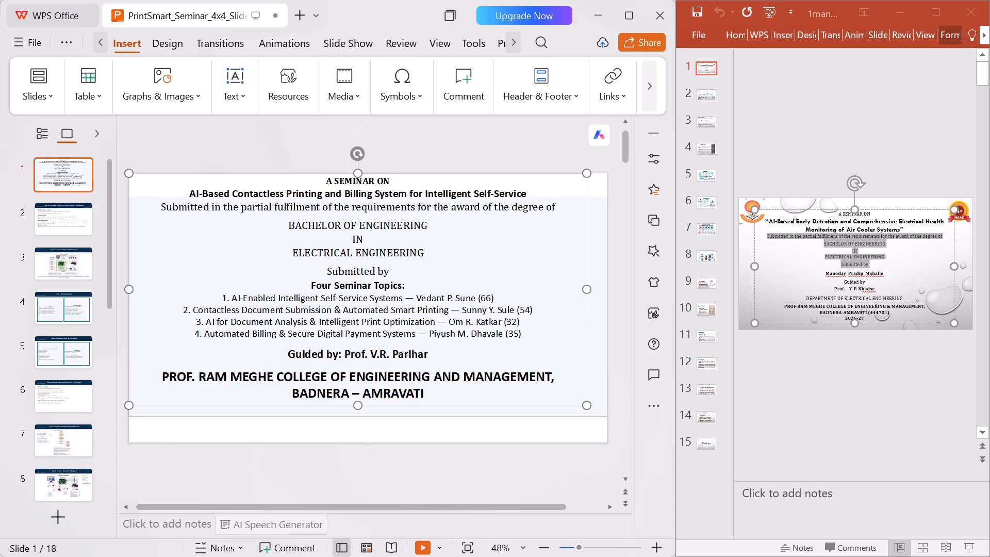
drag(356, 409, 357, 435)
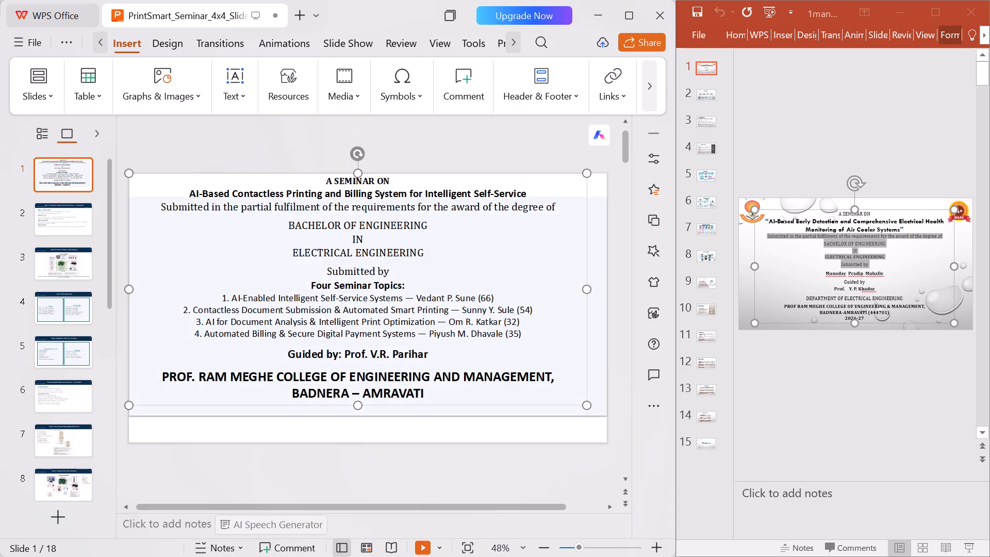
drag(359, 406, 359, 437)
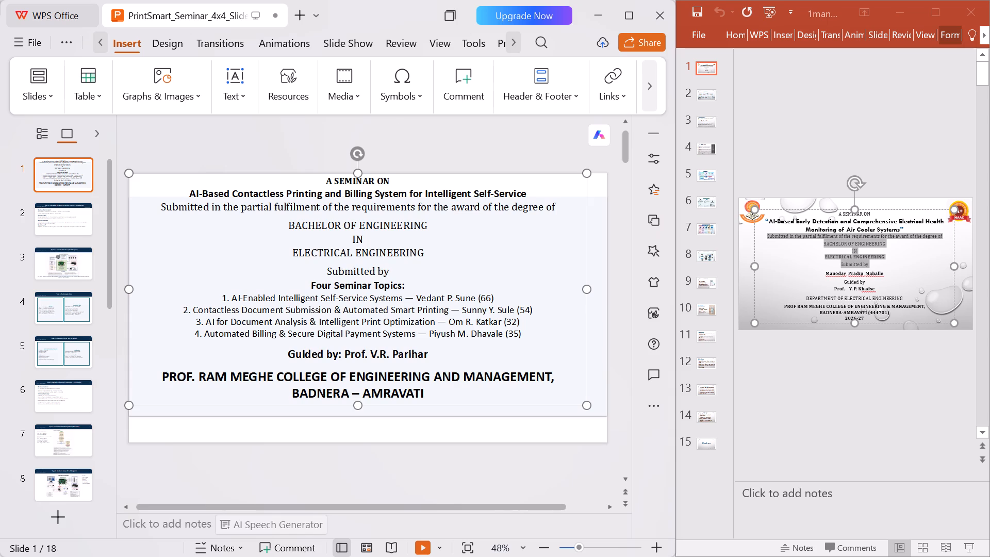
Apply the preset purple gradient fill as the title slide's background.
click(163, 42)
click(327, 92)
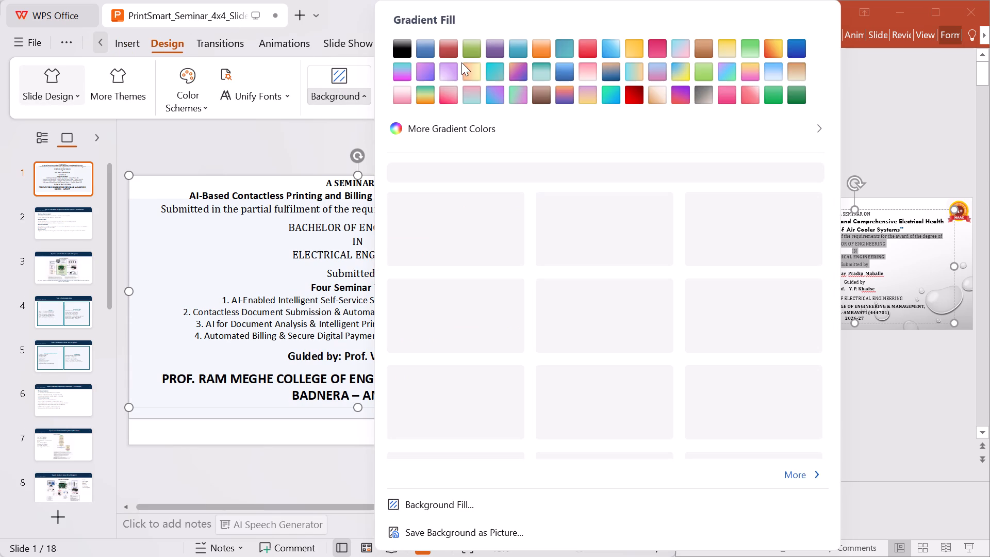
click(499, 45)
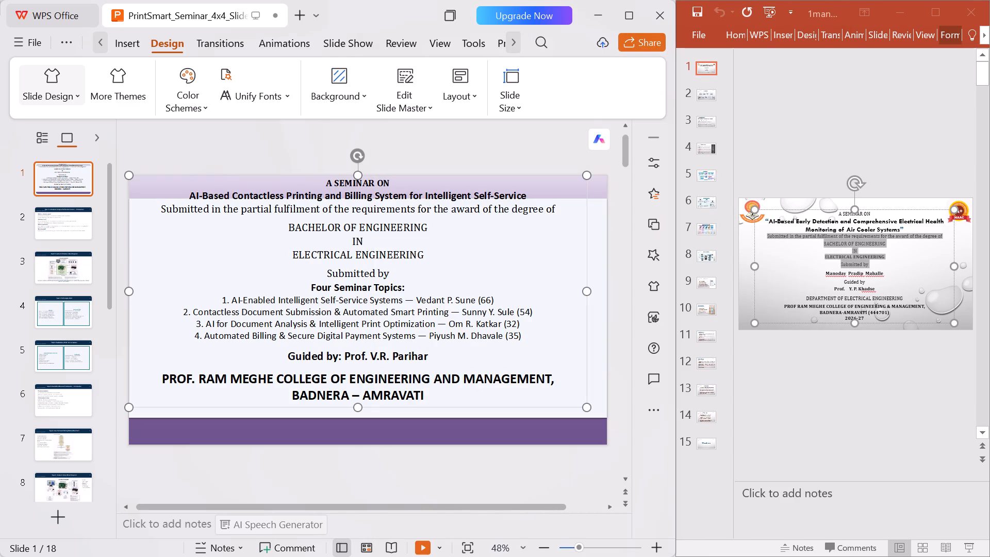
Stretch the pale rectangle behind the title text so it covers the slide from its top edge to its bottom edge.
drag(399, 413, 398, 416)
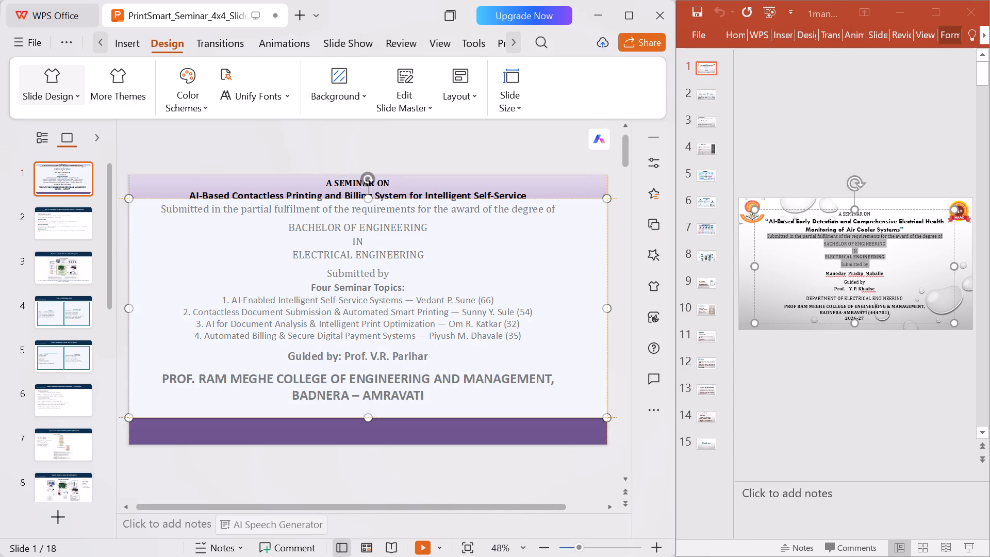
drag(398, 416, 398, 429)
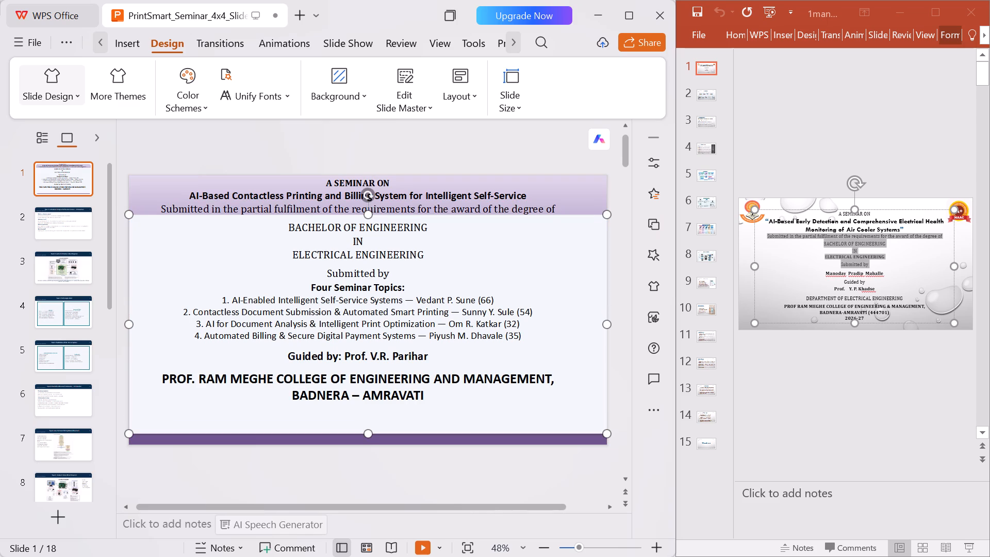
drag(368, 217, 370, 192)
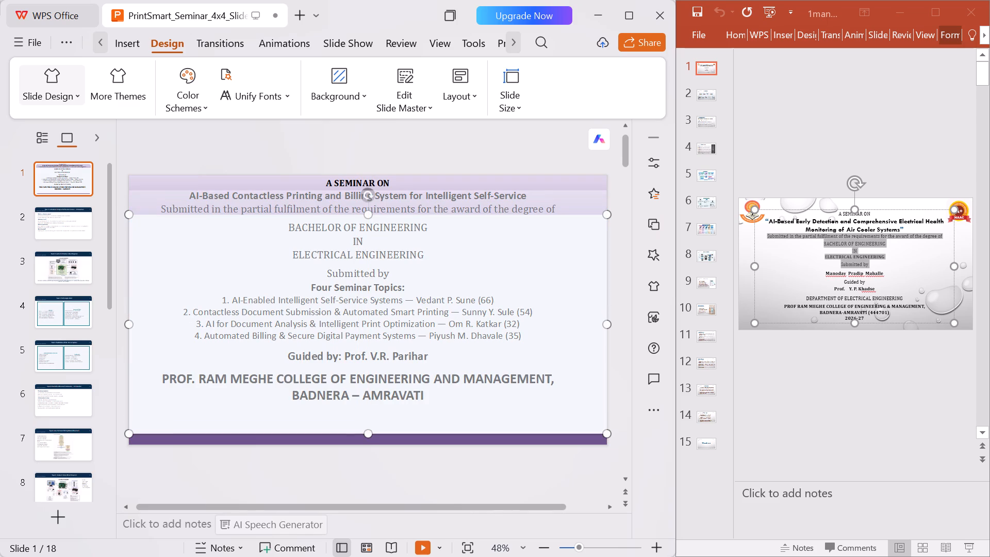
drag(370, 192, 371, 177)
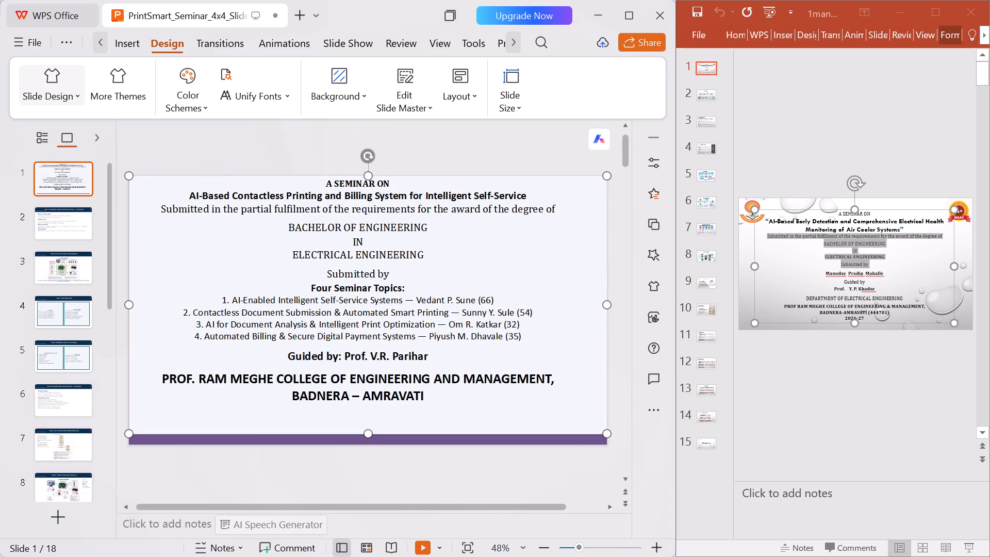
drag(368, 432, 368, 434)
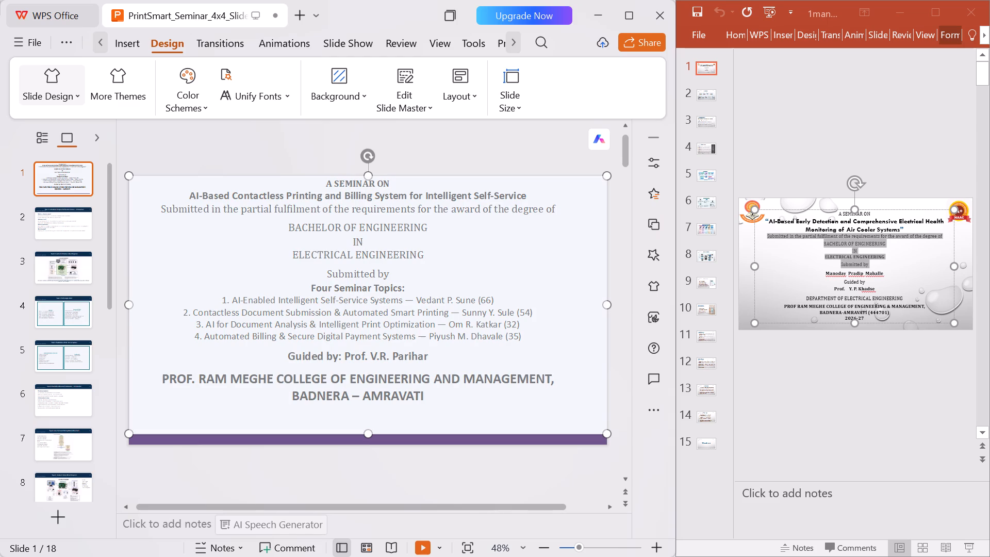
drag(368, 434, 368, 445)
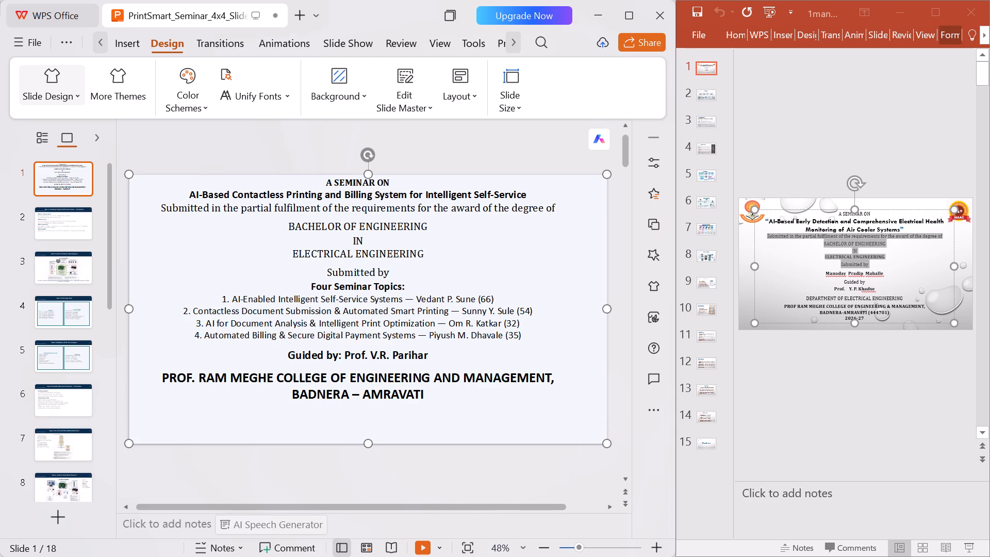
Set the four numbered seminar topic lines on the title slide to font size 24 and make them bold.
drag(217, 298, 530, 335)
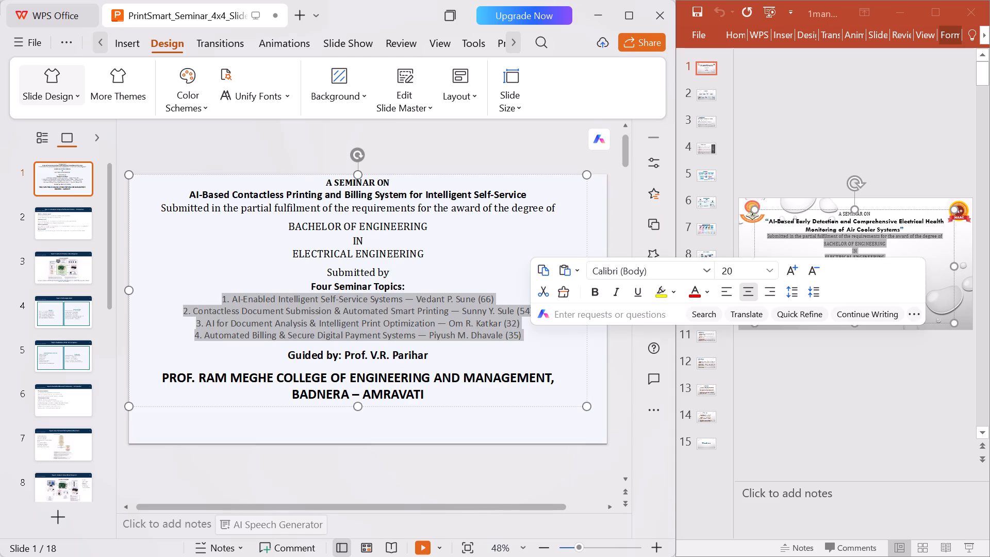
click(765, 271)
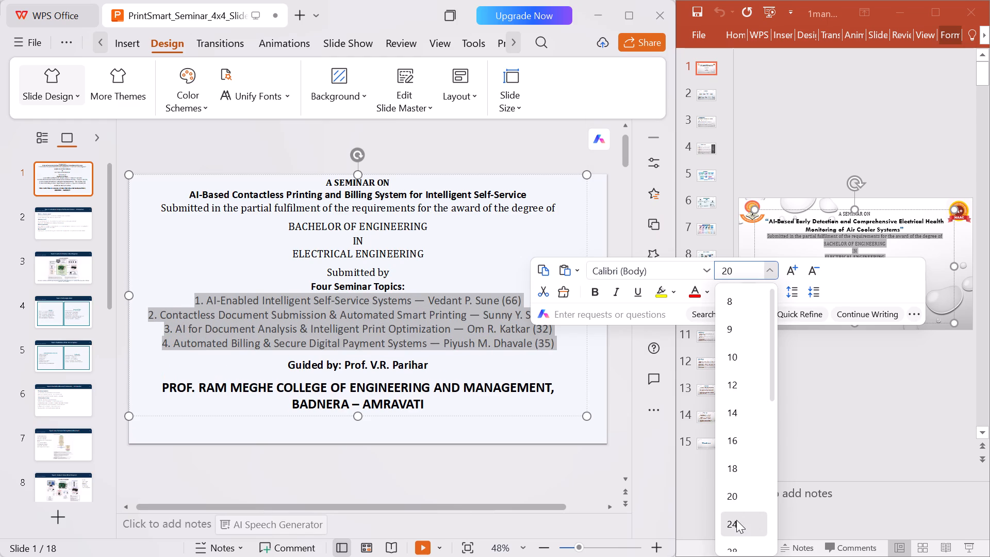
click(736, 520)
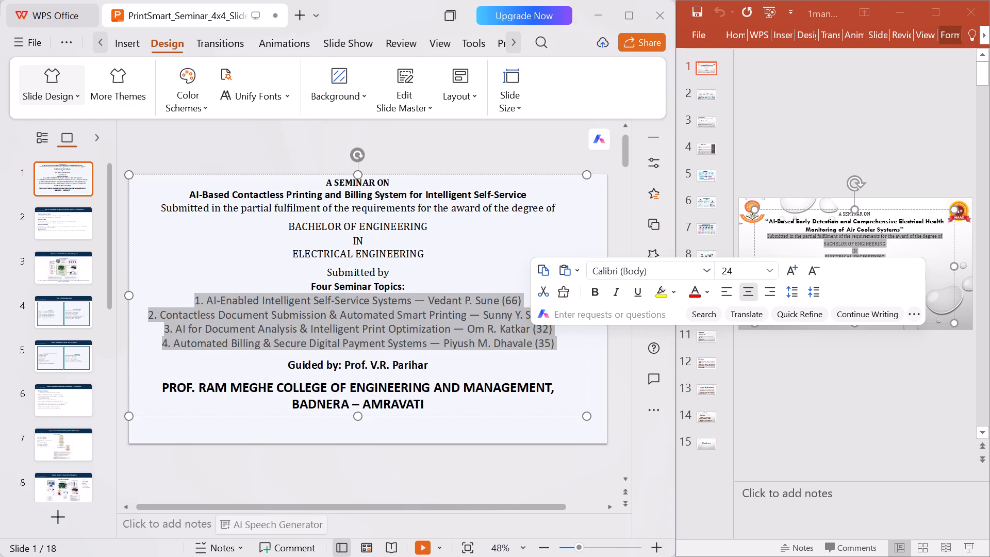
click(591, 296)
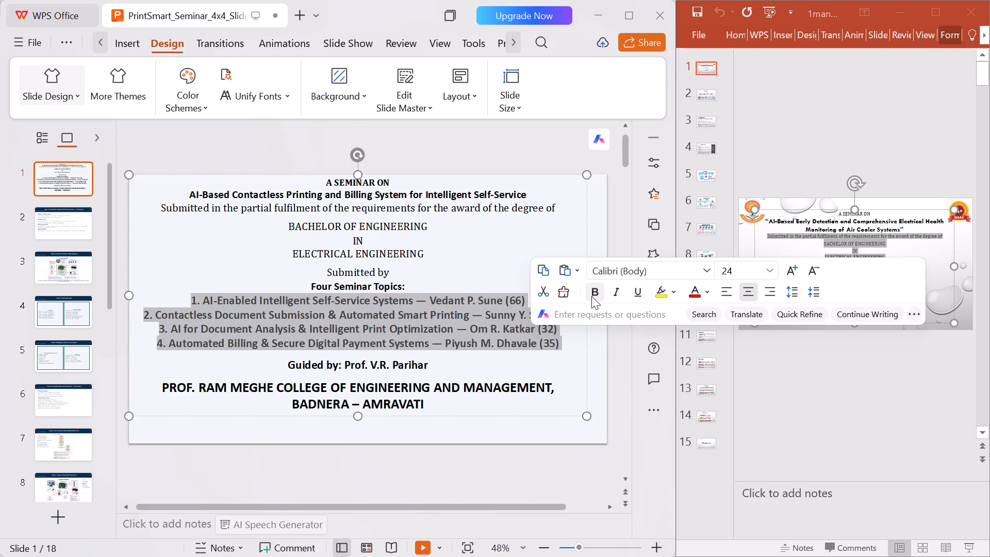
click(573, 244)
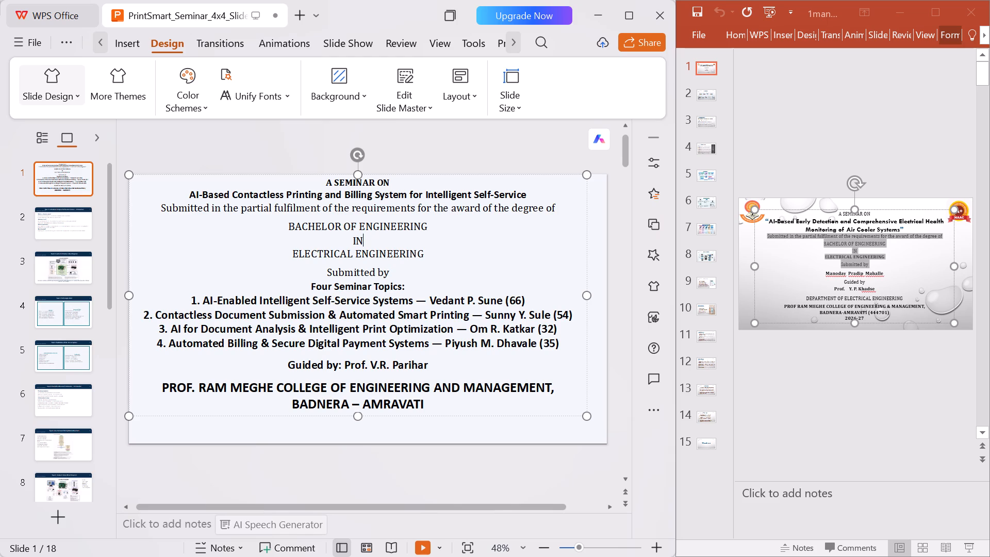
Set the font size of the four numbered seminar topic lines on the title slide to 20.
drag(189, 300, 556, 345)
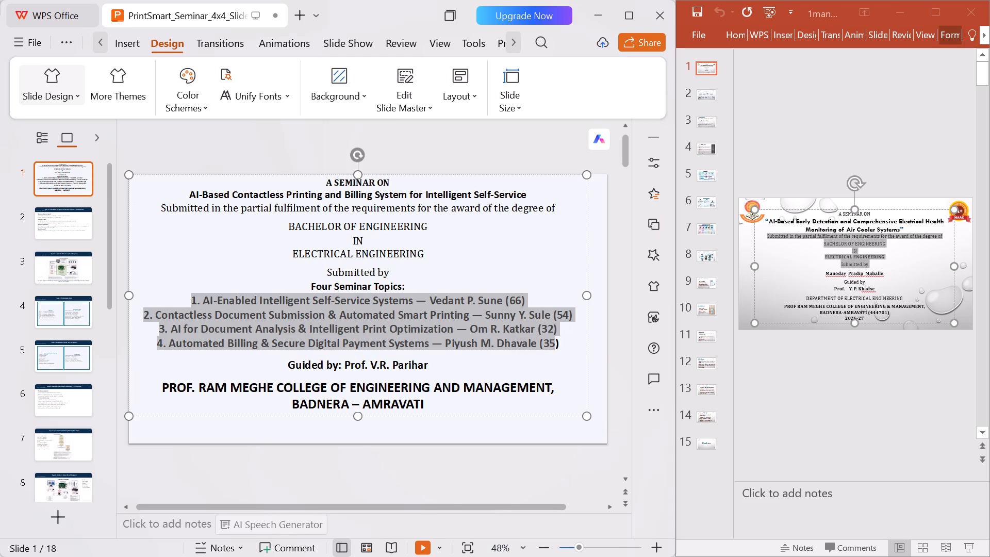
drag(556, 345, 558, 345)
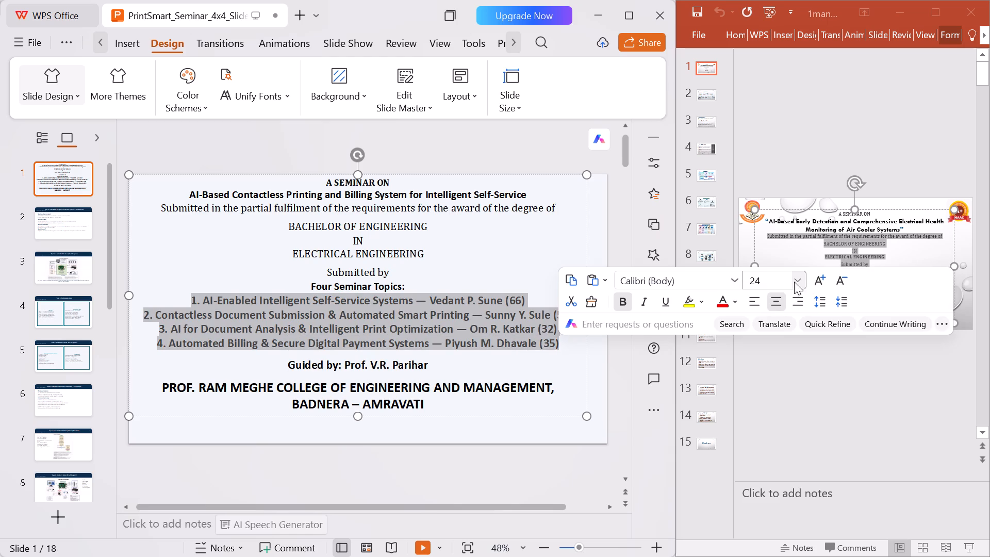
click(794, 281)
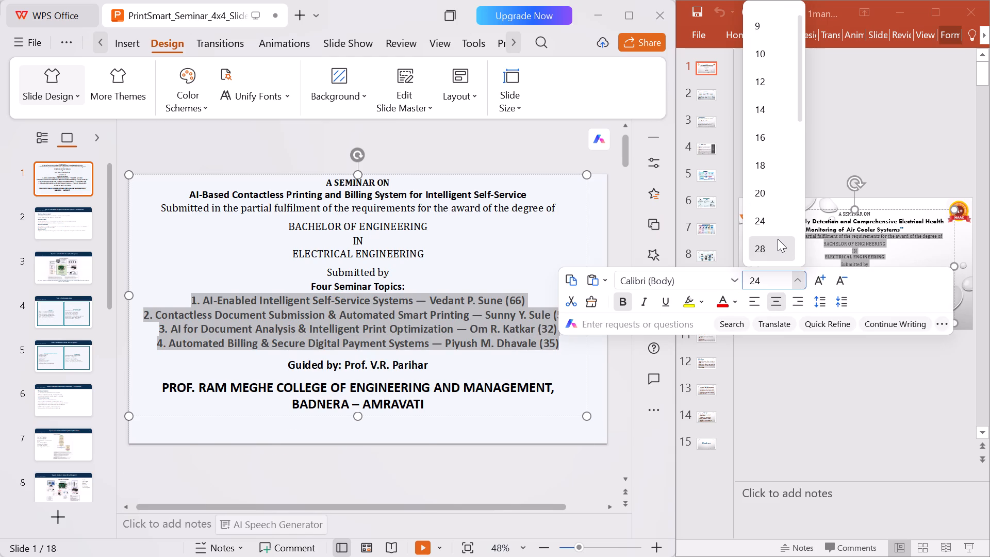
click(770, 199)
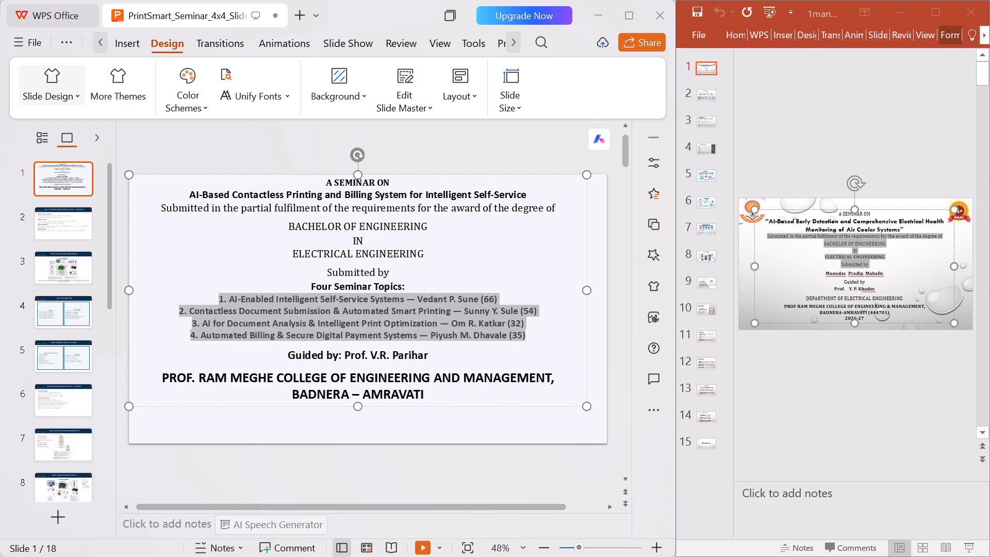
click(526, 259)
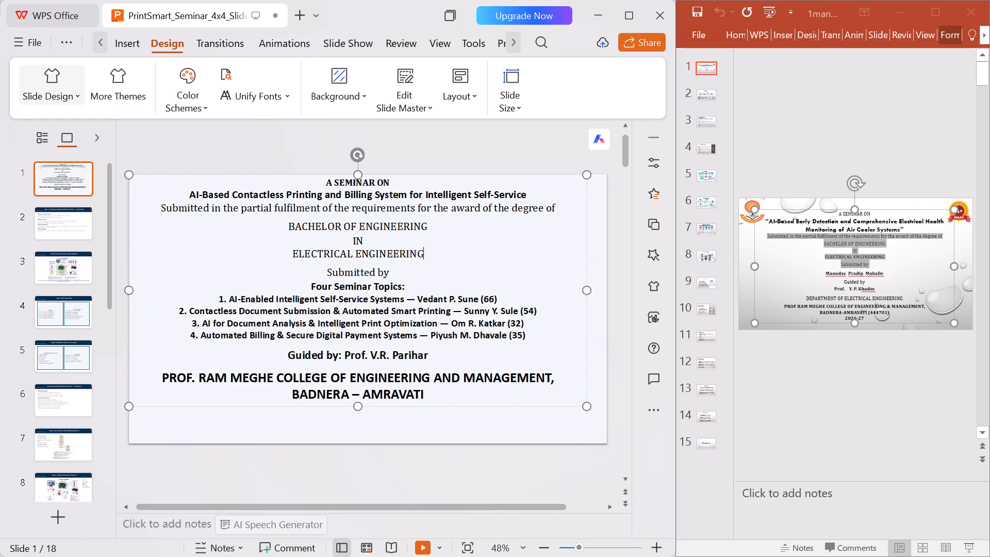
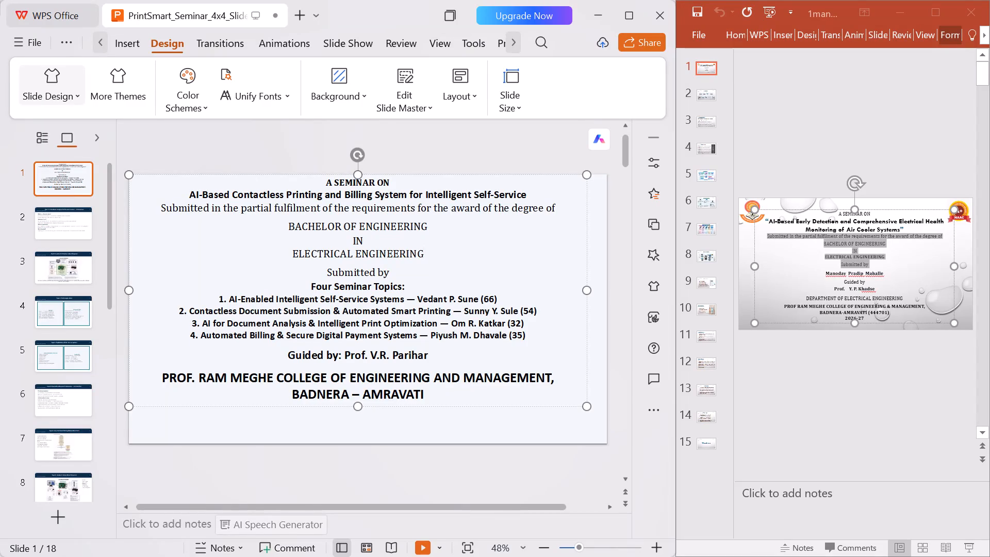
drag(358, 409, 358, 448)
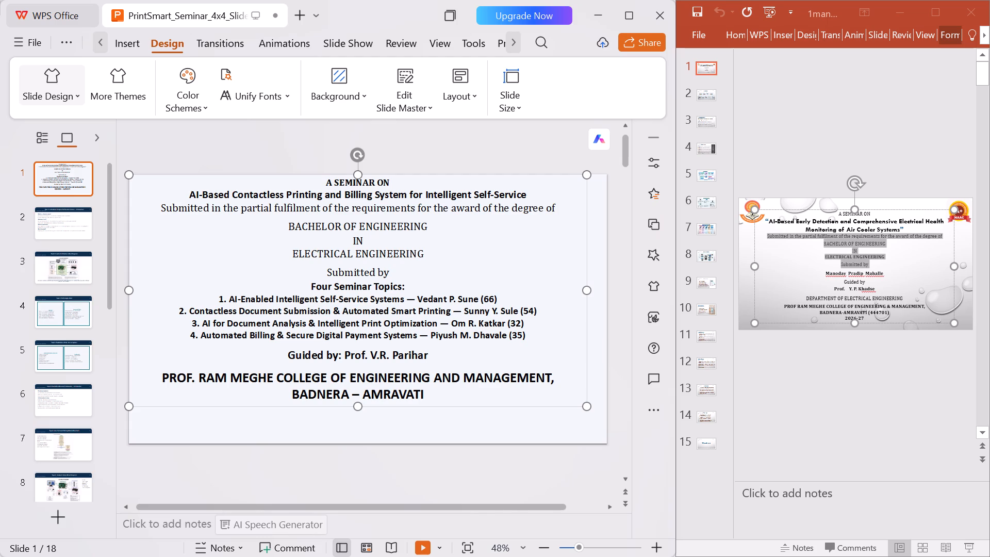
Enclose the seminar title line, AI-Based Contactless Printing and Billing System for Intelligent Self-Service, in double quotation marks.
click(186, 194)
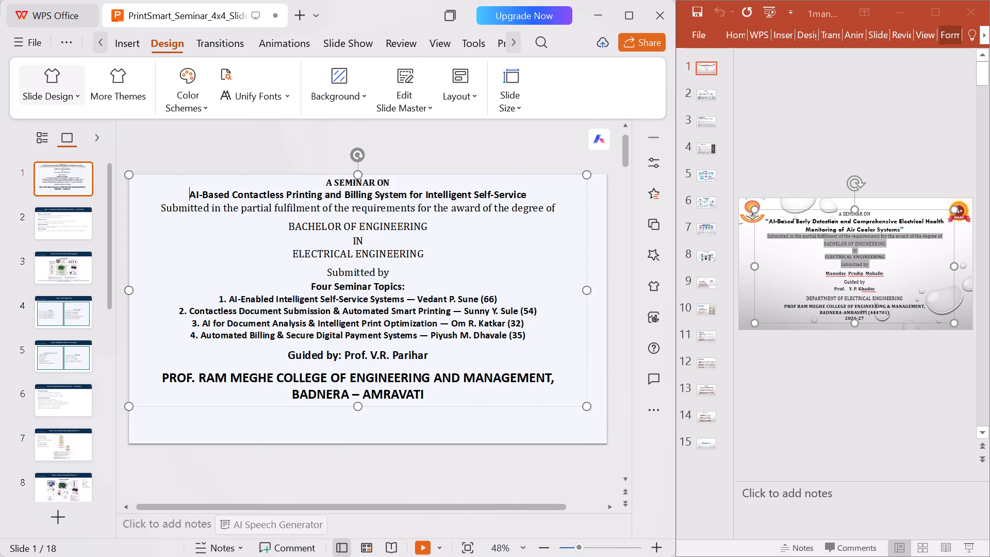
key(shift+quotedbl)
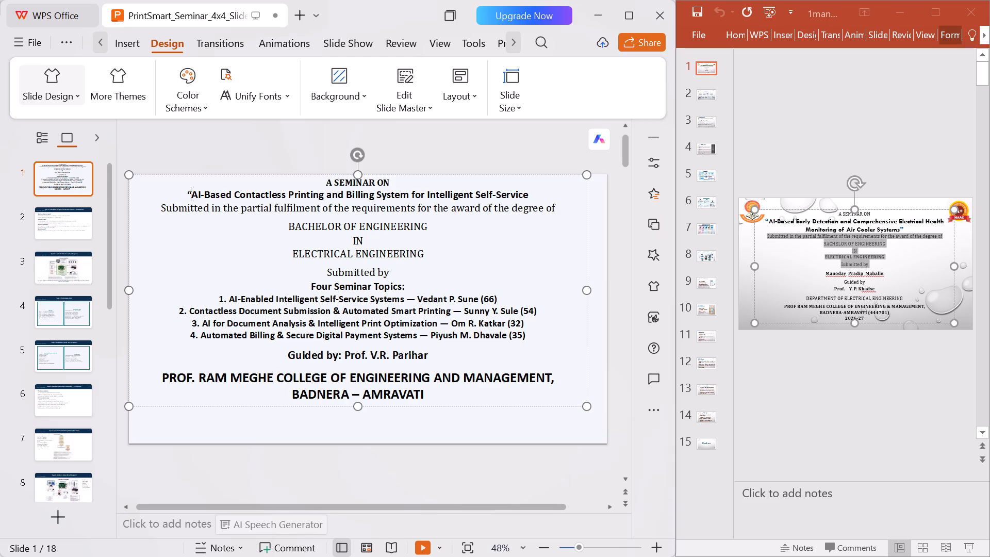
click(539, 191)
key(shift+quotedbl)
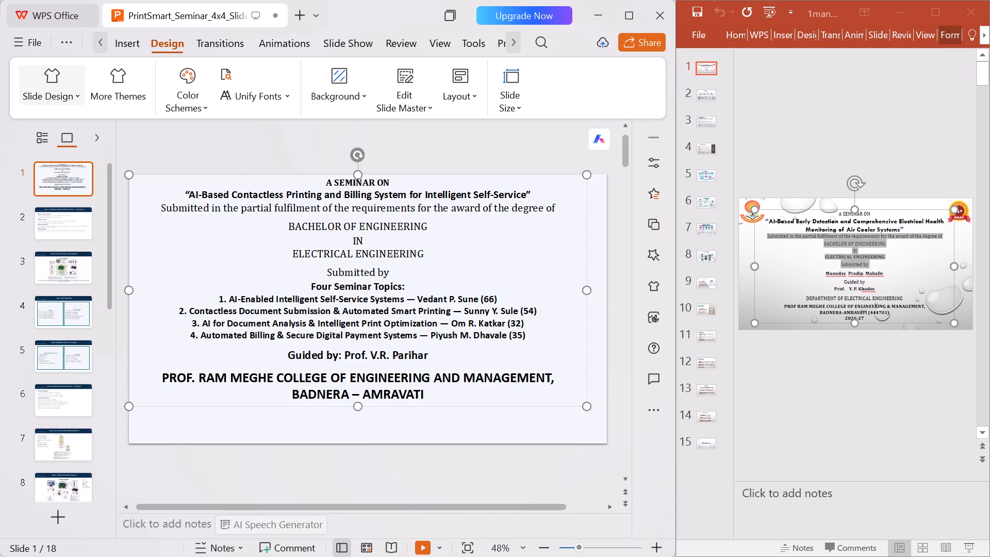
Move the professor's name onto its own line below "Guided by:", with the college name line directly beneath it and no blank line between.
drag(345, 354, 426, 359)
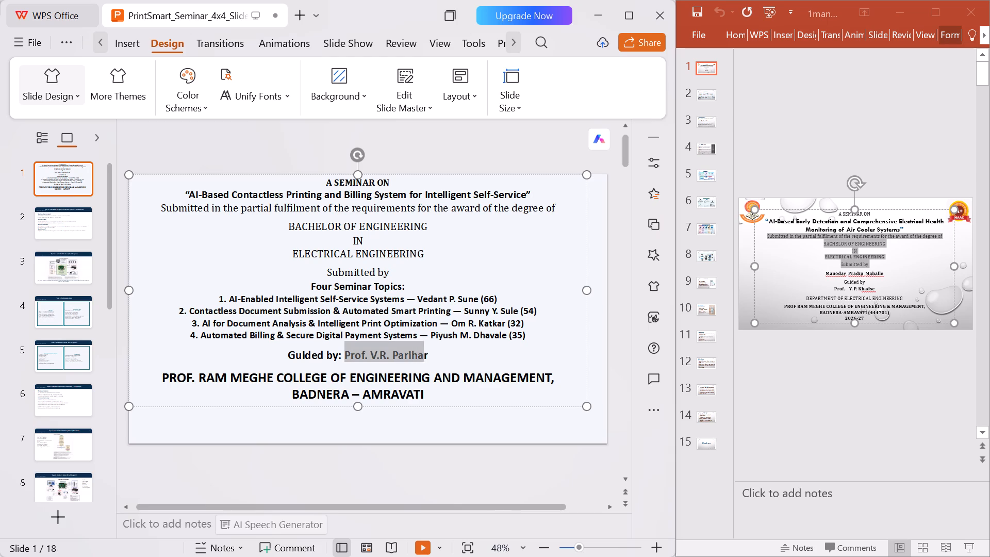
drag(426, 359, 436, 362)
key(ctrl+x)
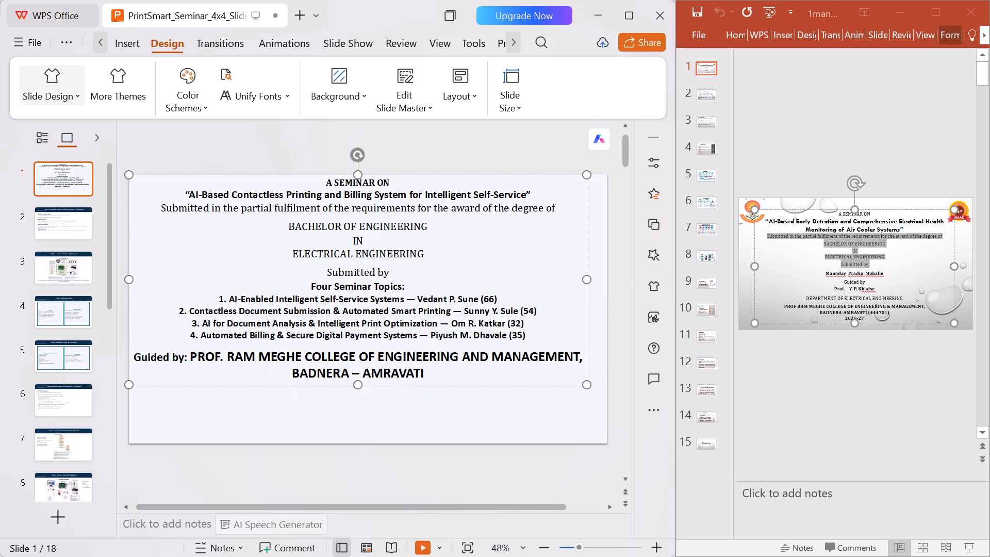
key(Return)
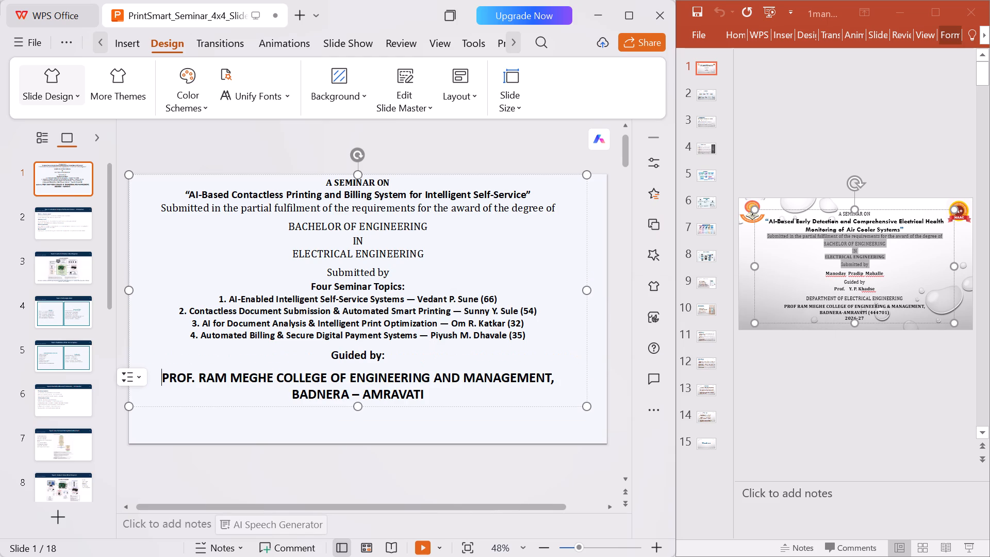
click(394, 353)
key(Return)
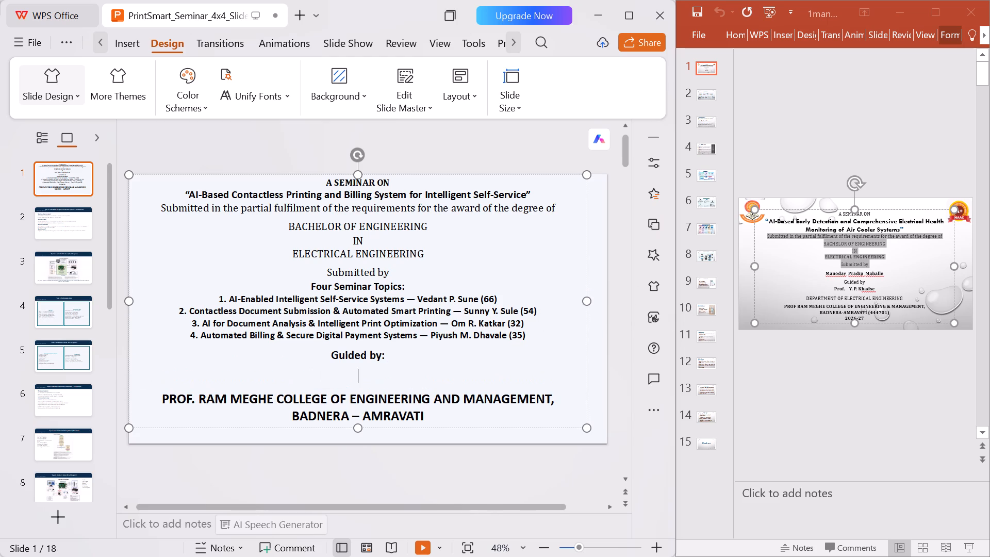
key(ctrl+v)
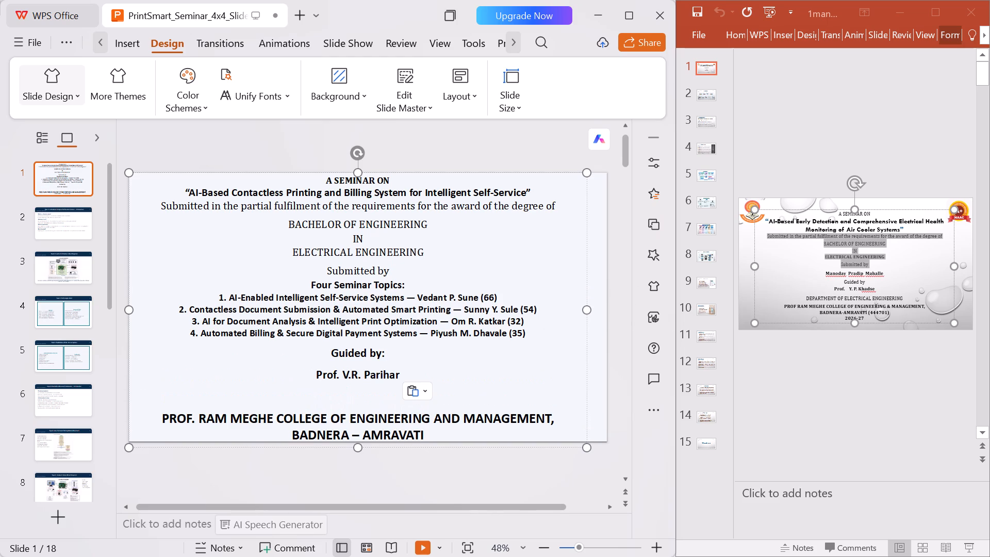
click(162, 419)
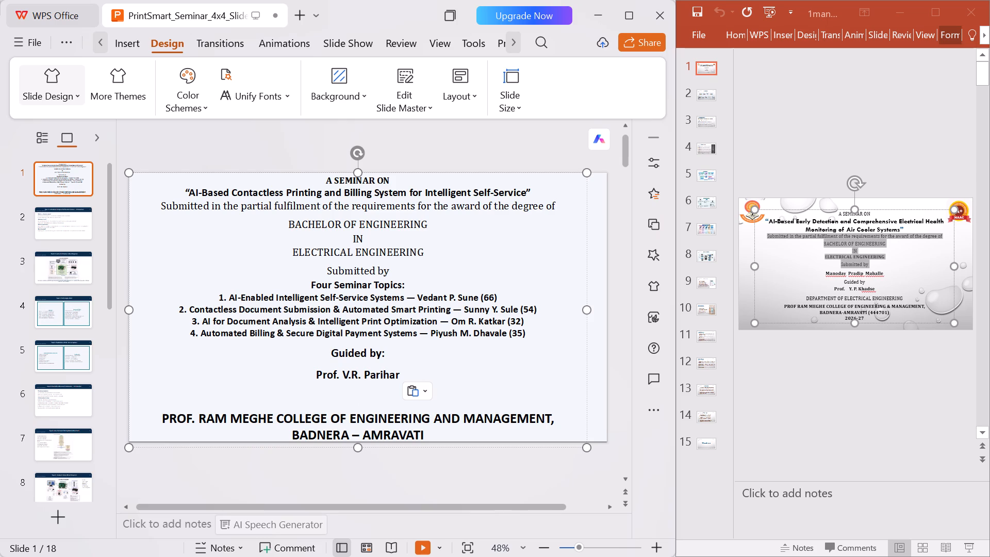
key(Return)
key(BackSpace)
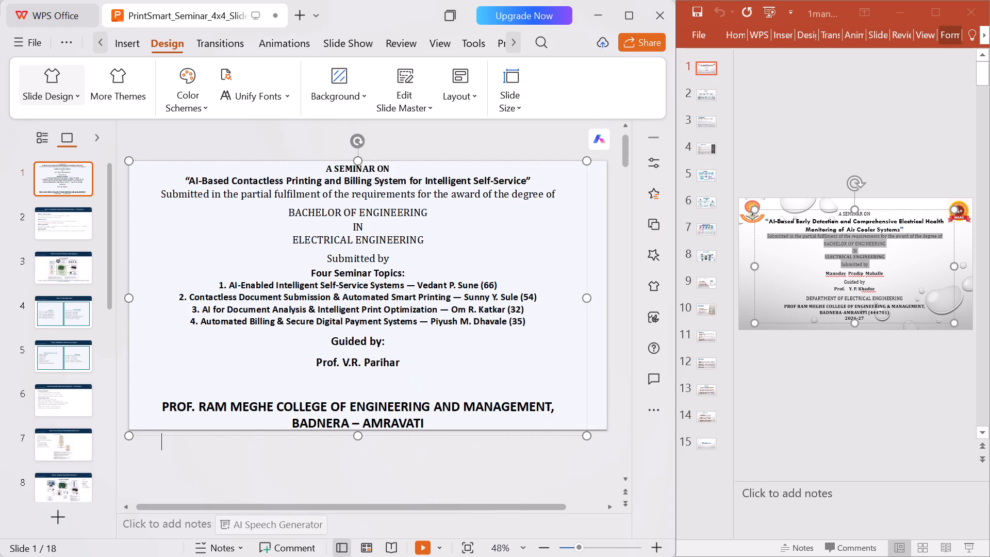
key(BackSpace)
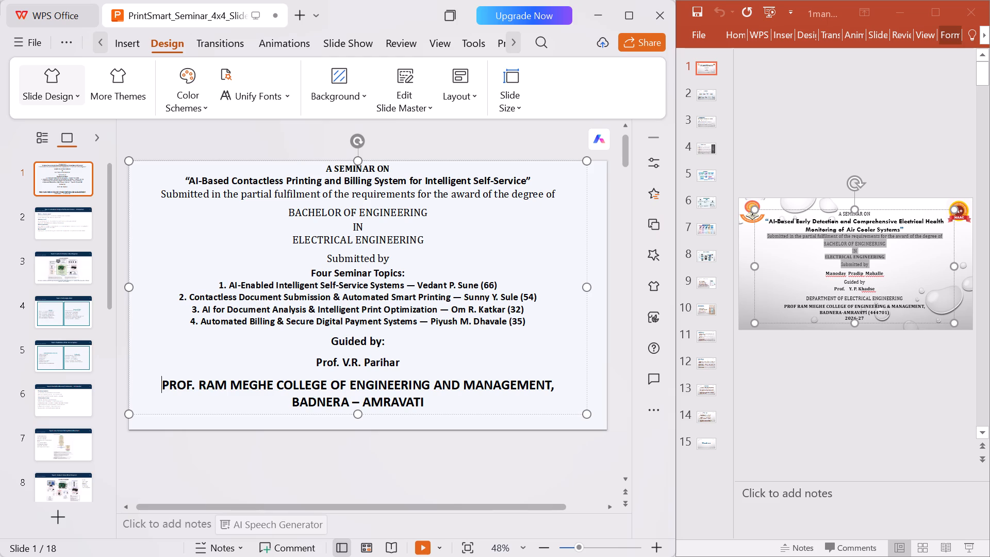
Set the font colour of the four numbered seminar topic lines to Cornflower Blue, Accent 5, Darker 50%.
drag(216, 280, 515, 333)
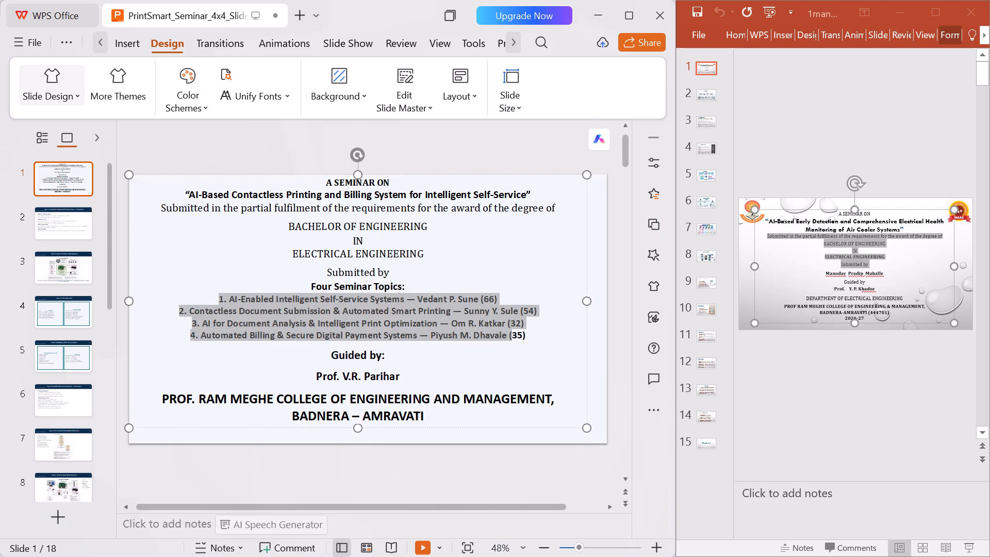
drag(515, 333, 528, 335)
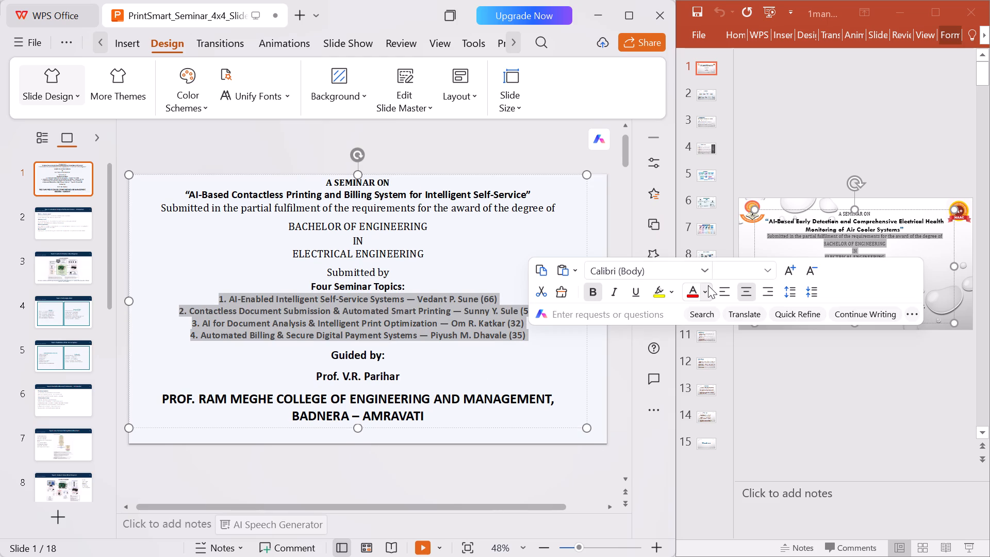
click(708, 286)
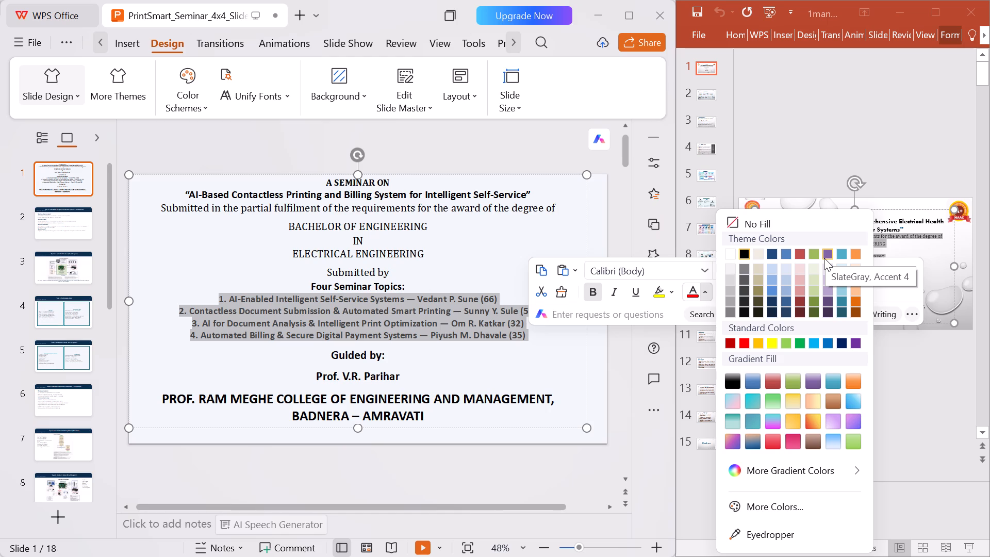
click(857, 308)
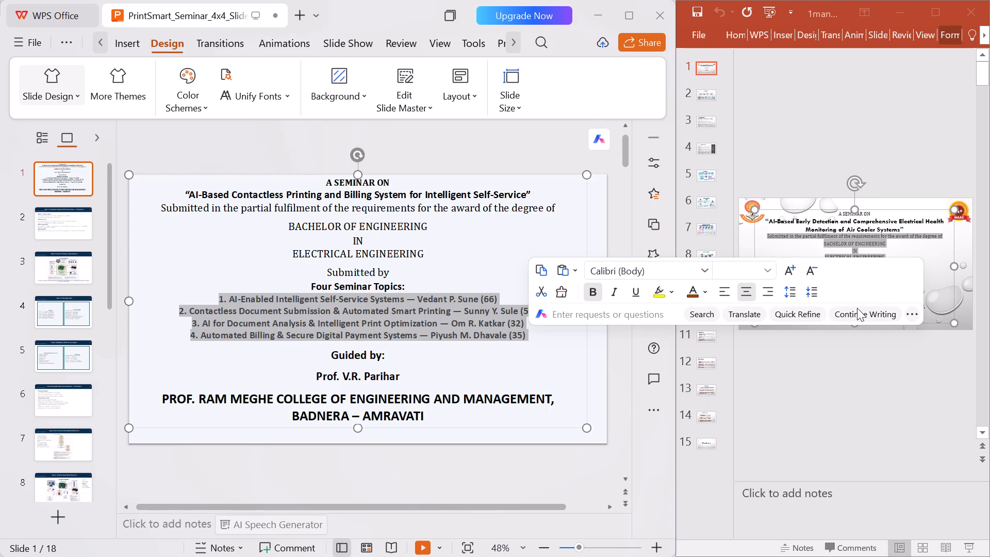
click(705, 292)
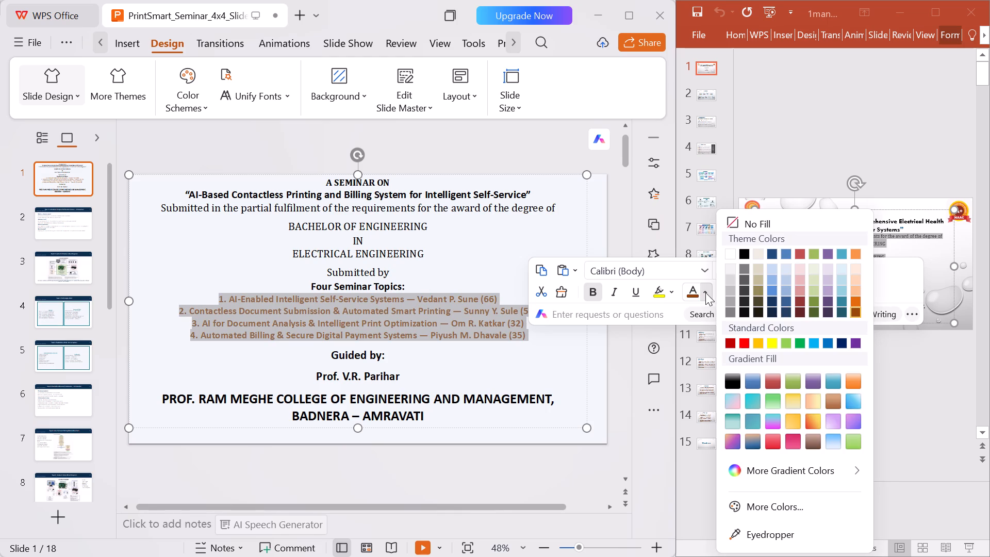
click(840, 313)
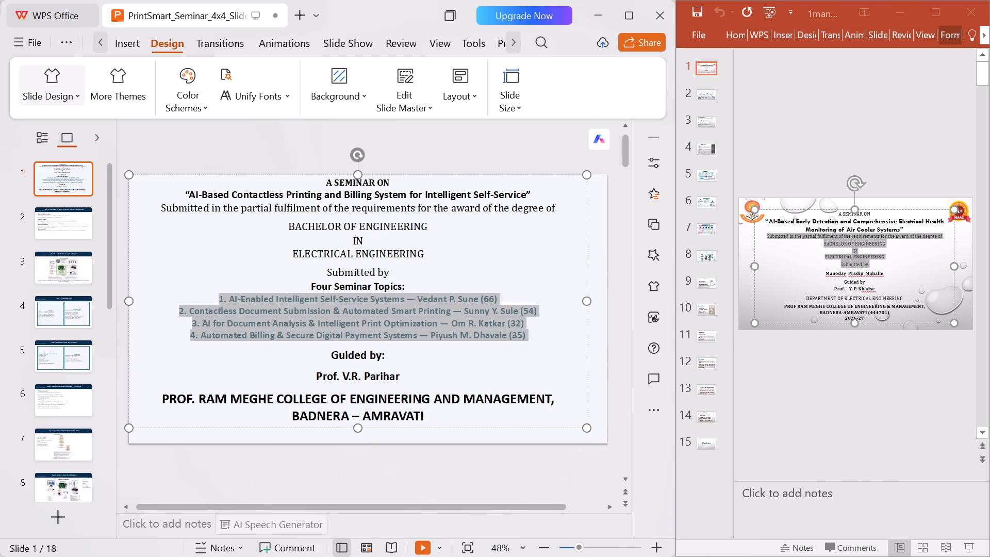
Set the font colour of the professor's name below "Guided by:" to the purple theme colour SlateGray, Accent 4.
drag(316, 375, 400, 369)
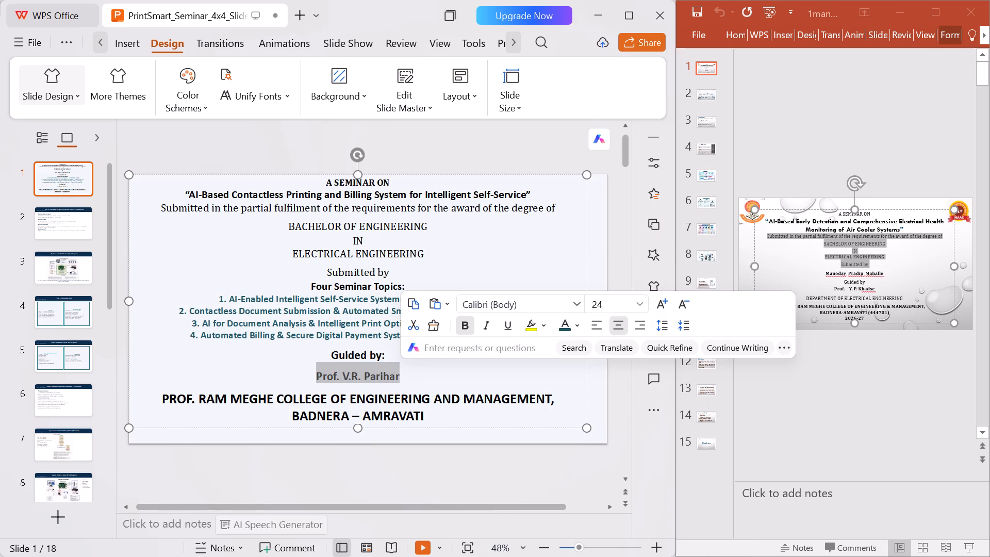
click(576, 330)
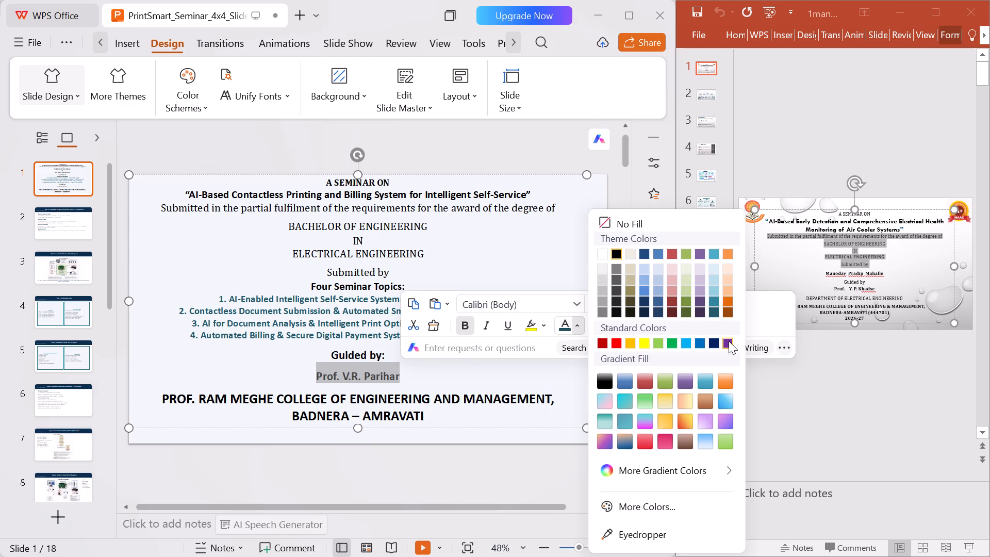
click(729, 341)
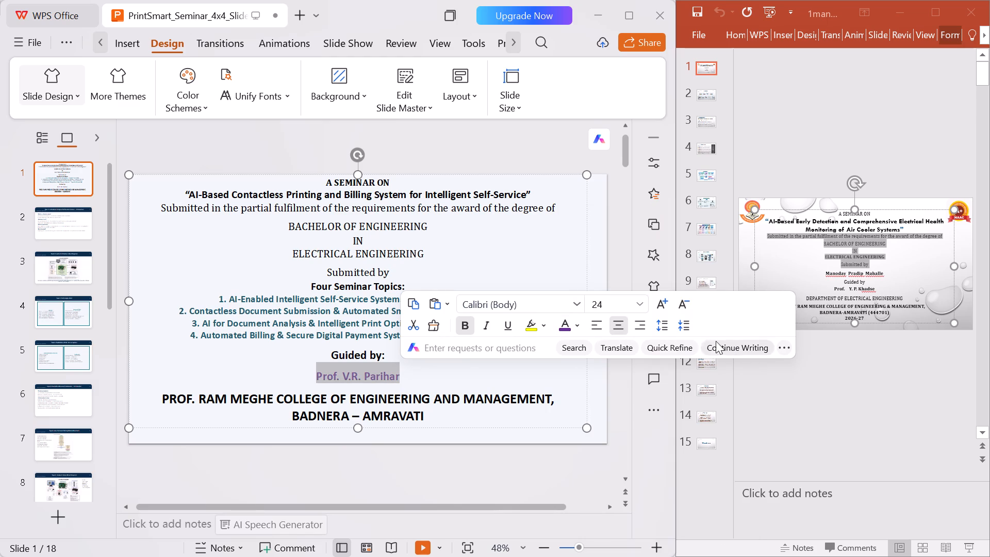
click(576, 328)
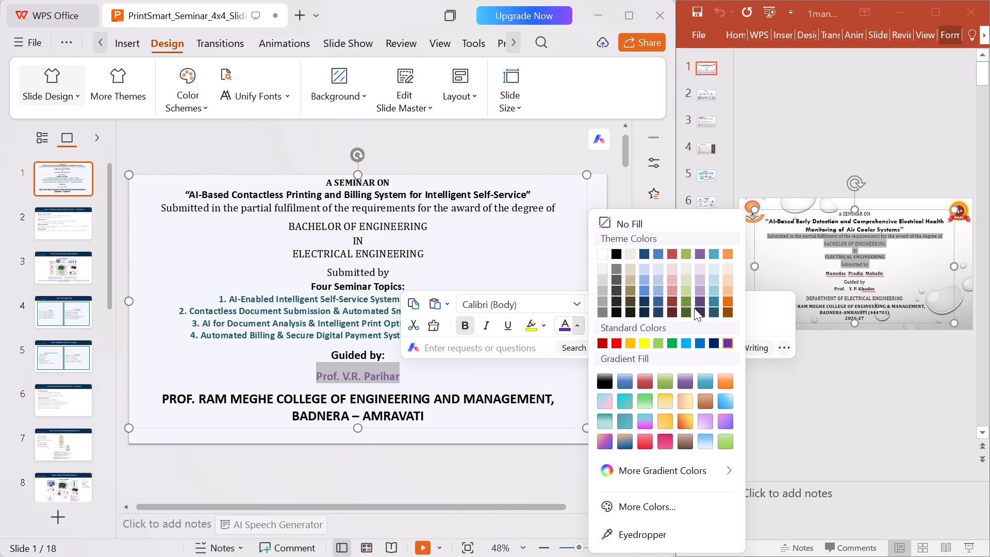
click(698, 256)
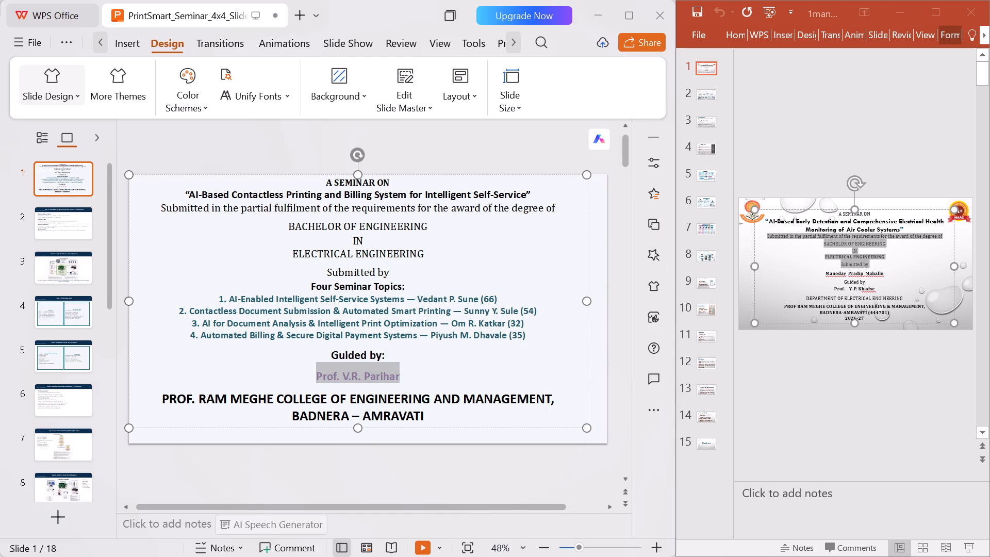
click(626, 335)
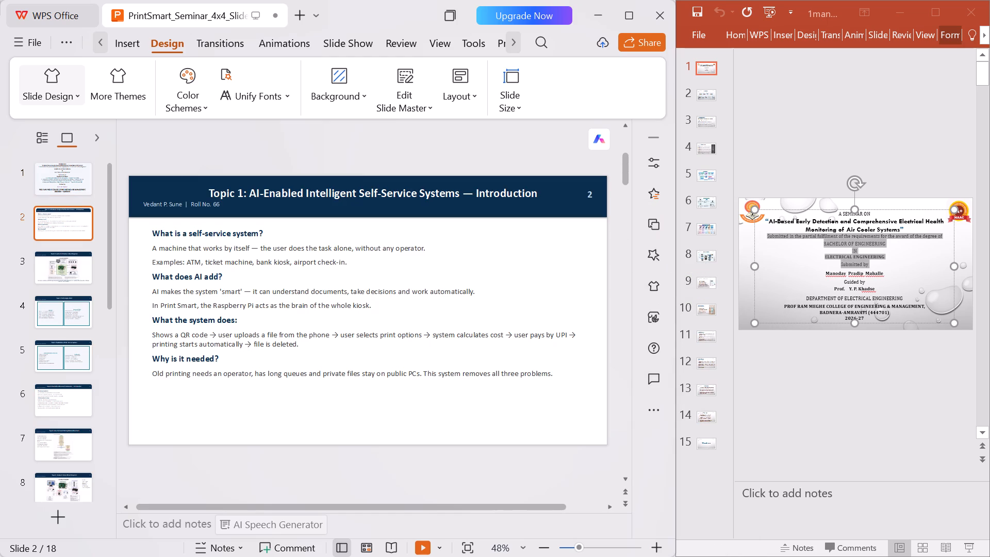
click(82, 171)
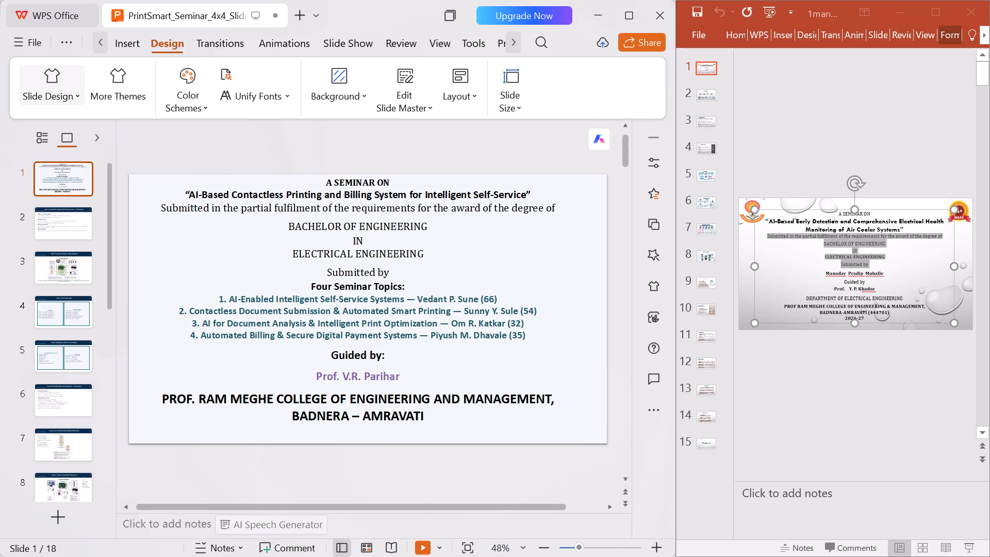
Set the font colour of the professor's name below "Guided by:" to the dark blue theme colour.
drag(314, 375, 365, 381)
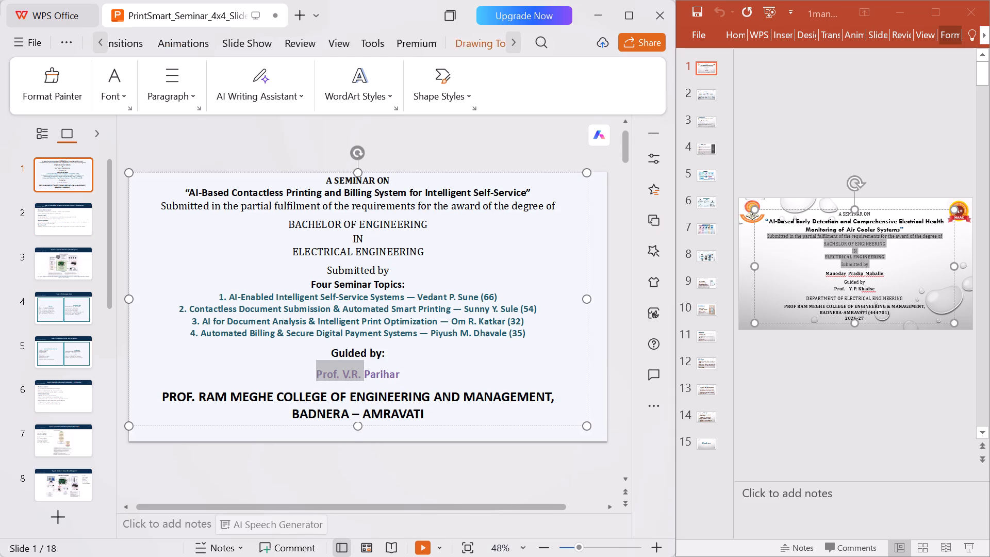
drag(365, 381, 402, 381)
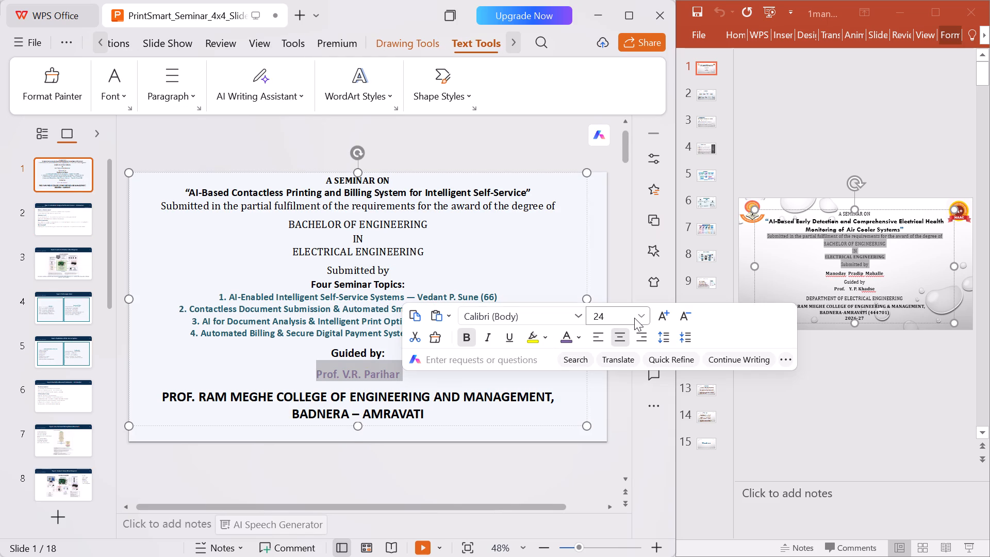
click(581, 336)
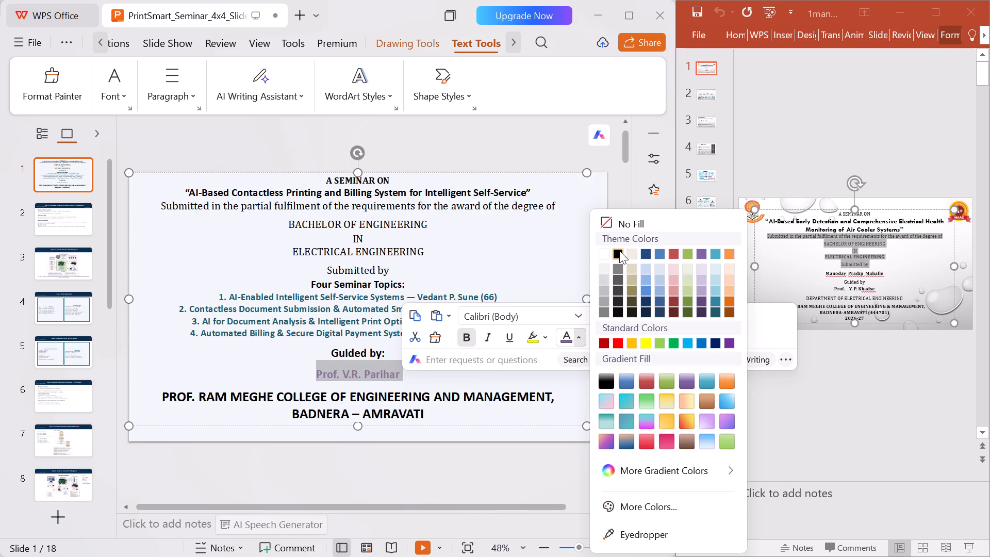
click(641, 251)
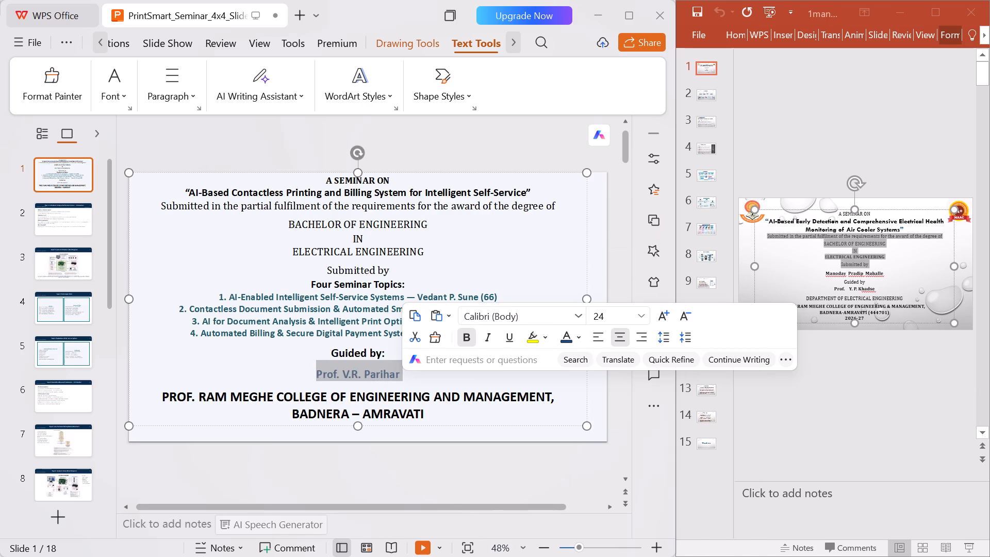
click(611, 257)
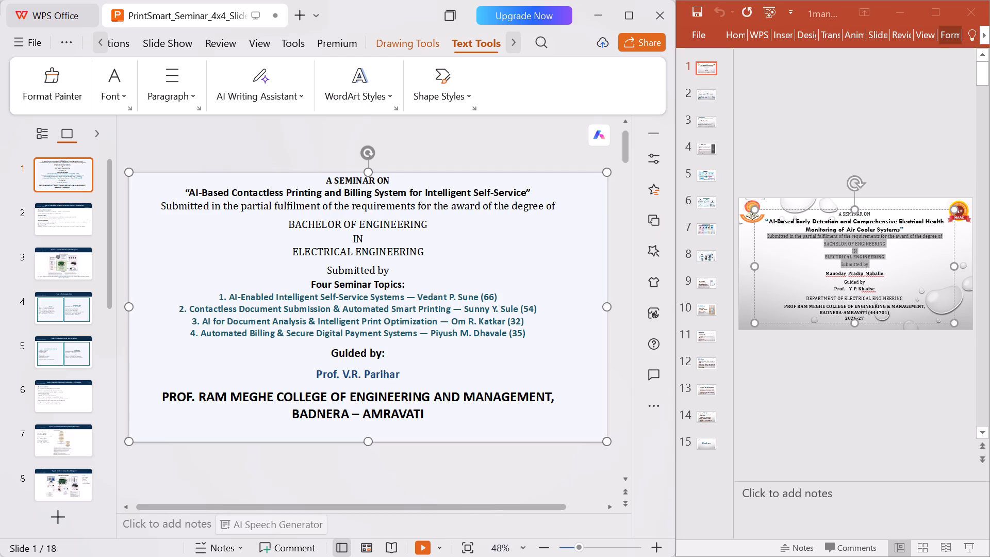
Set the font size of the college name text at the bottom of the title slide to 24.
drag(161, 395, 428, 421)
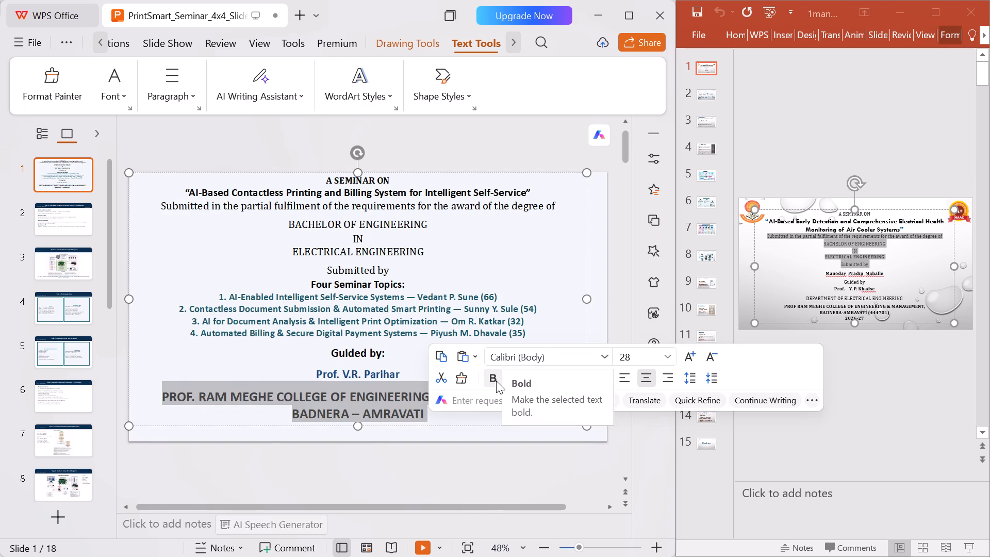
click(665, 355)
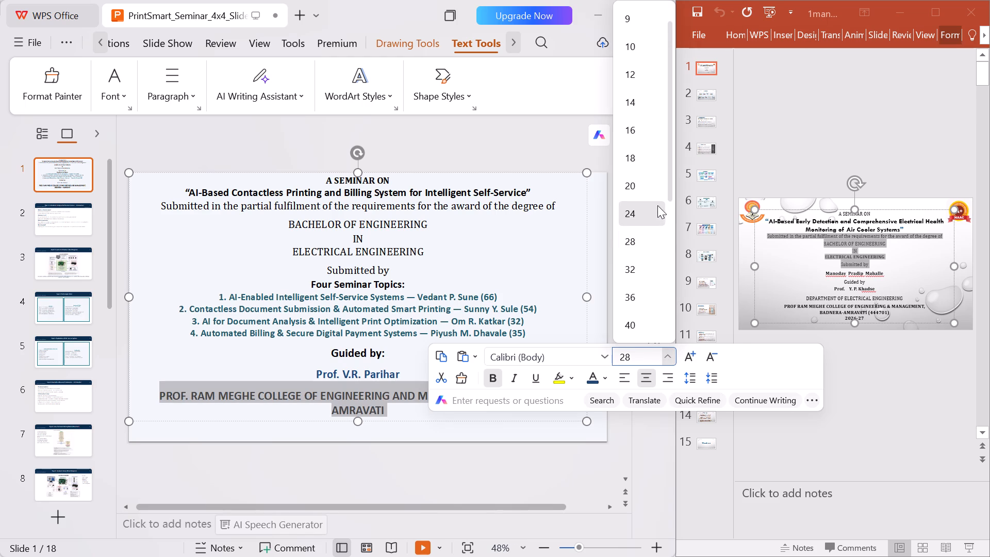
click(648, 210)
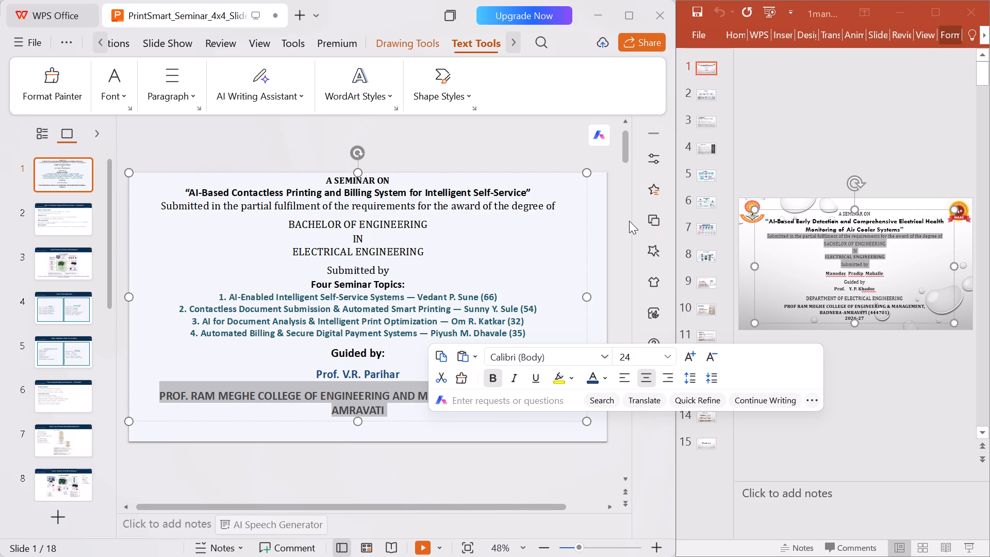
click(612, 241)
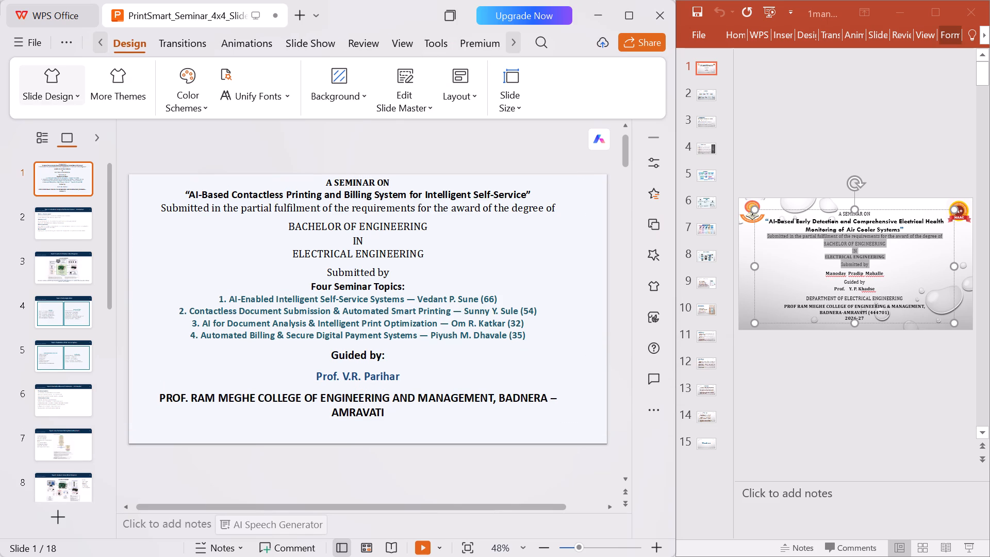
Insert two blank lines above "A SEMINAR ON" on the title slide.
click(322, 183)
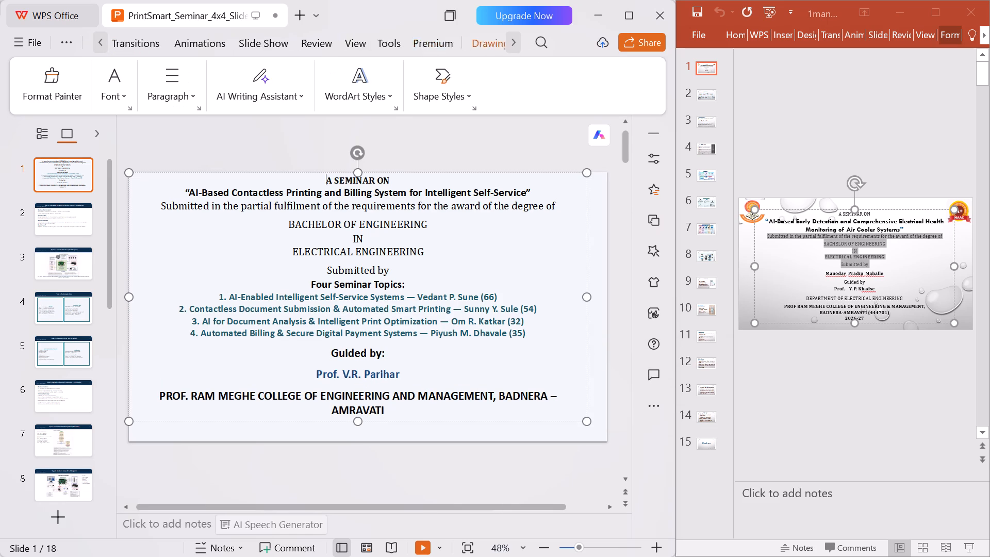
key(Return)
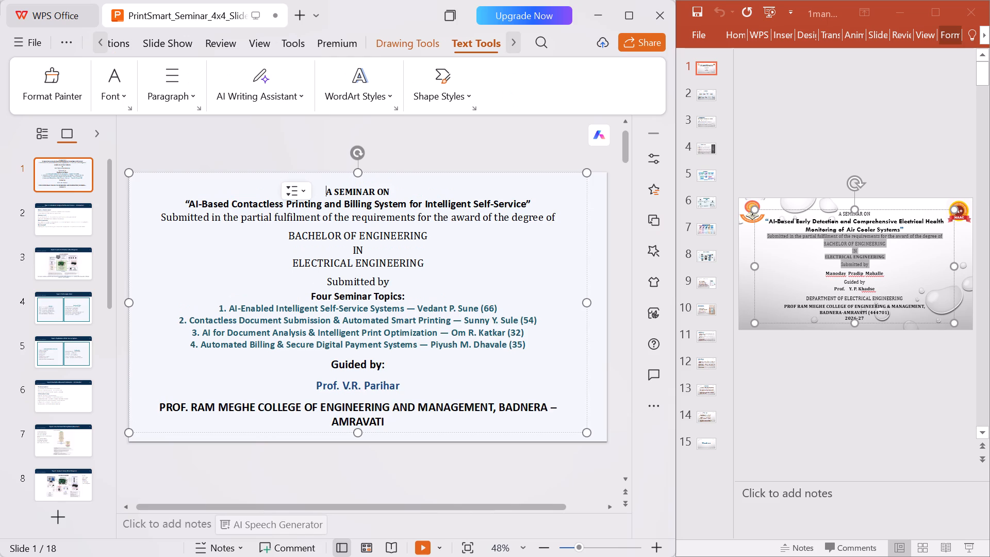
key(Return)
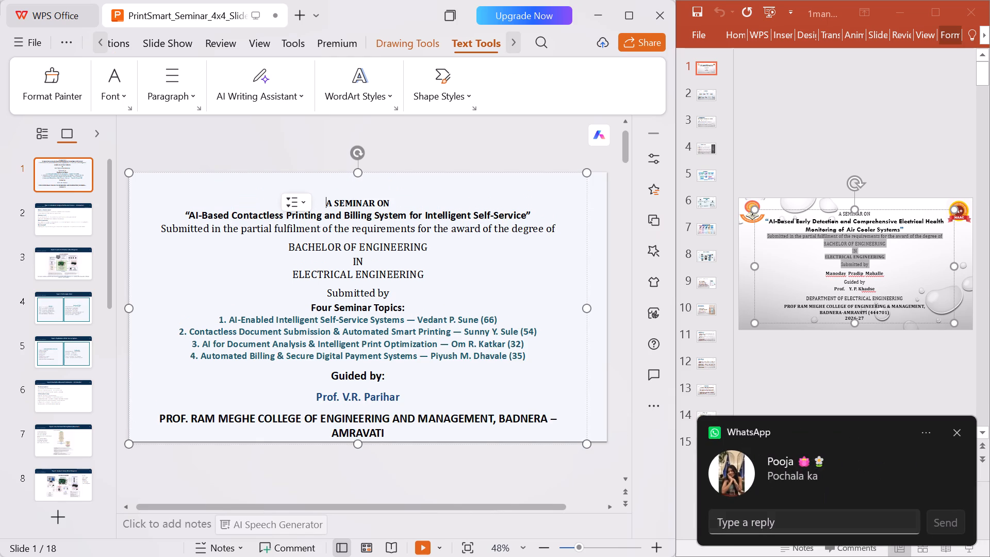
Reply "ho" to the incoming WhatsApp message and send it.
click(798, 528)
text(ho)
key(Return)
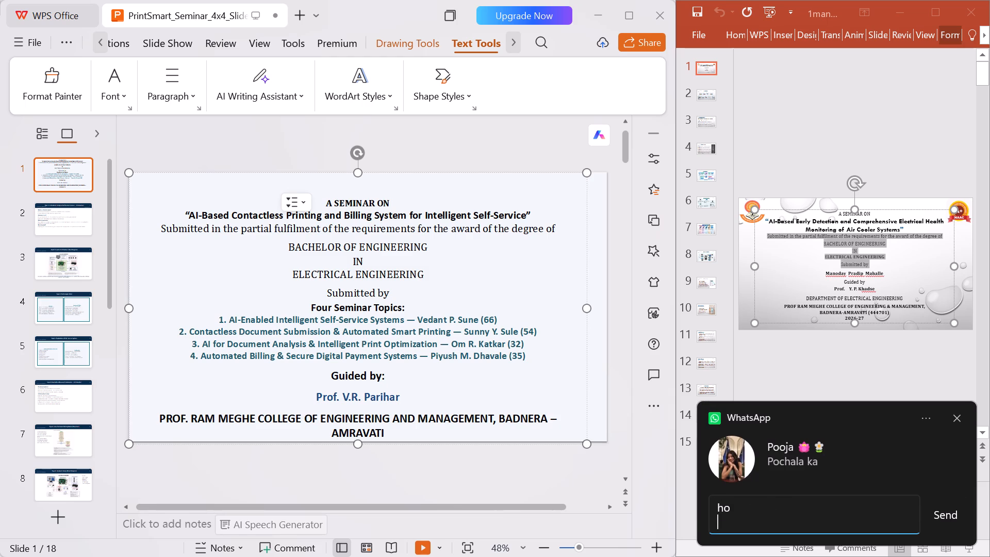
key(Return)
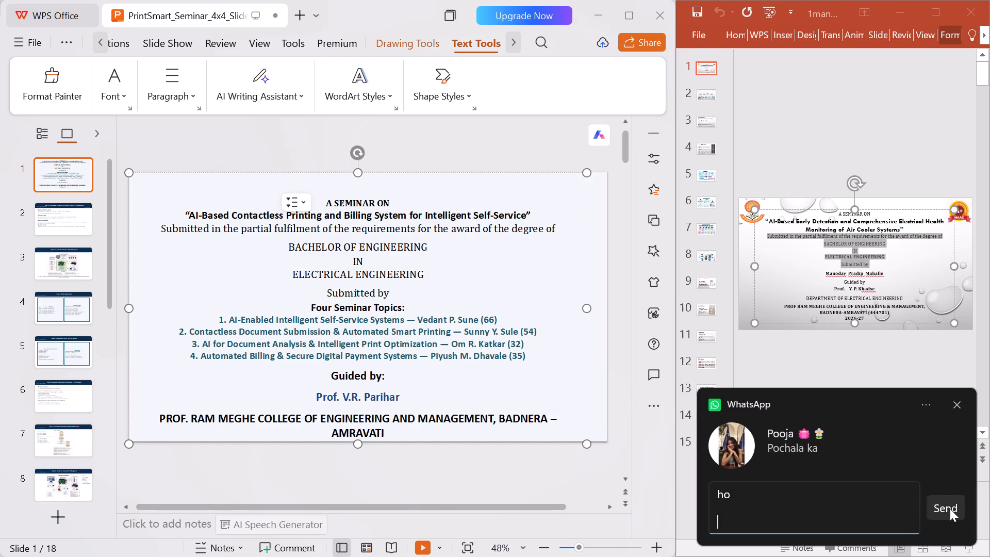
click(950, 509)
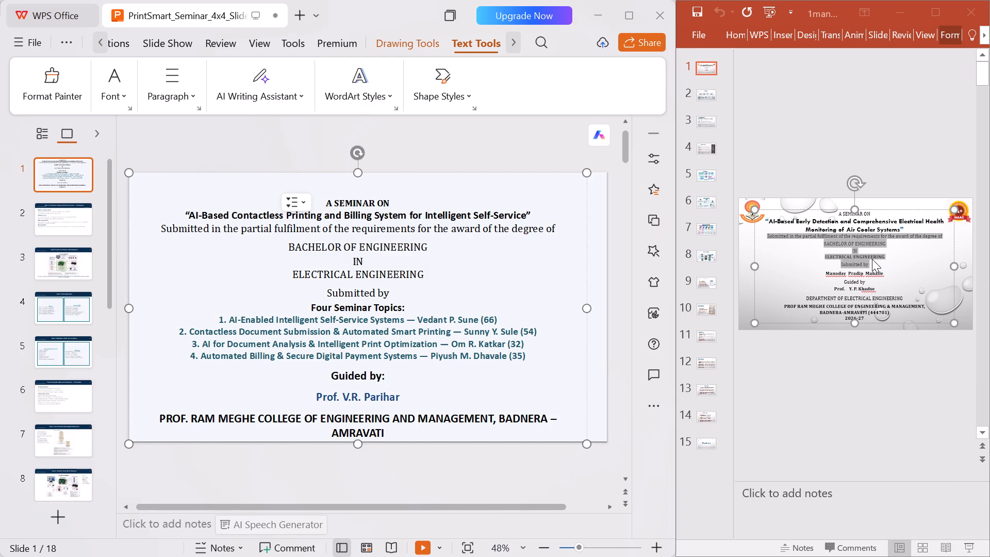
Copy the NAAC A+ badge from the reference title slide in PowerPoint and paste it onto the title slide in WPS.
click(872, 259)
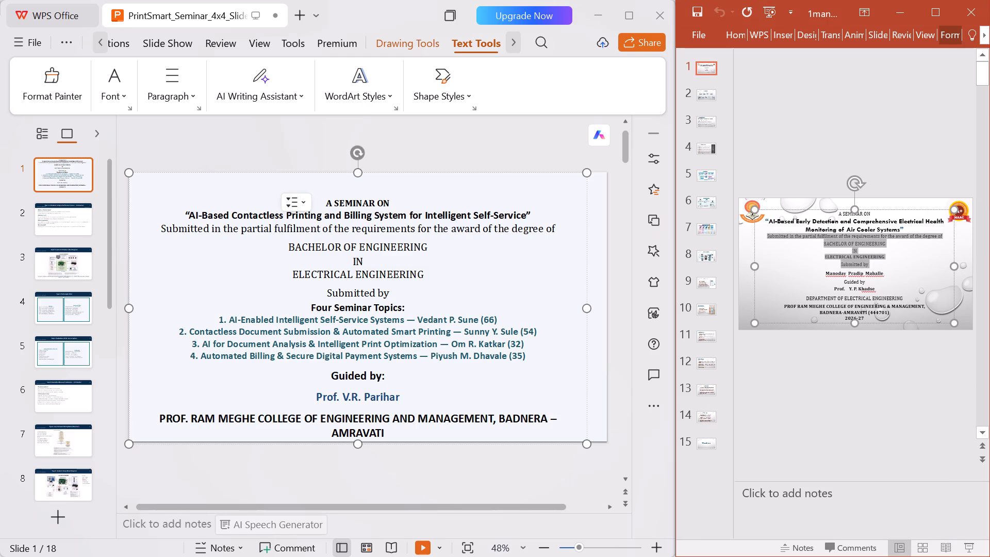
click(963, 206)
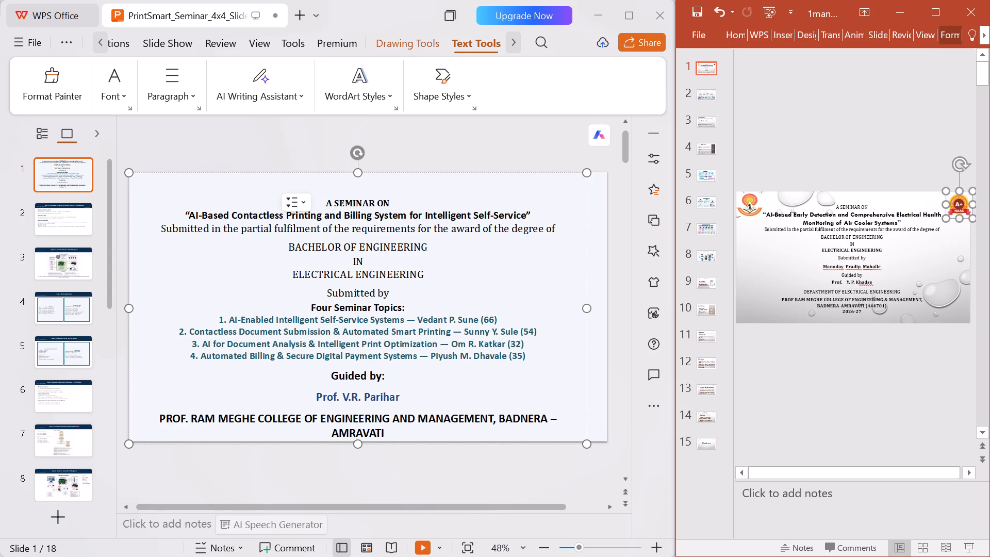
key(ctrl+c)
click(531, 190)
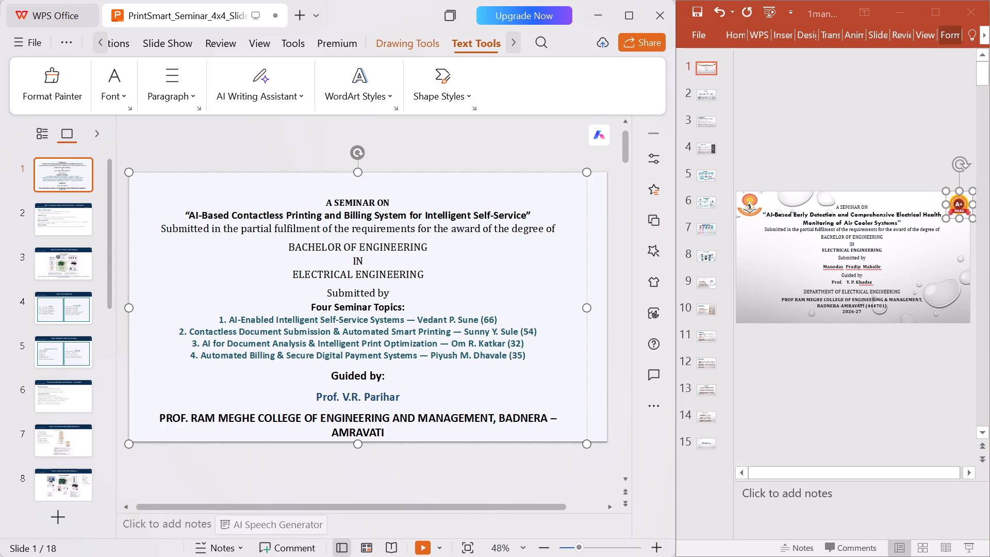
click(543, 193)
Paste the copied A+ NAAC badge onto the PrintSmart title slide and place it in the slide's upper-right corner.
key(ctrl+v)
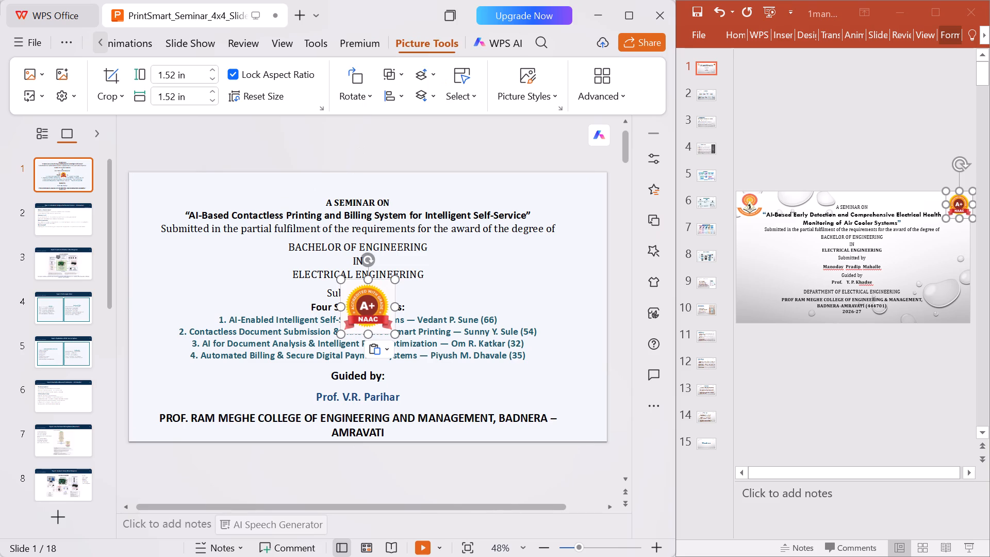
drag(381, 310, 426, 278)
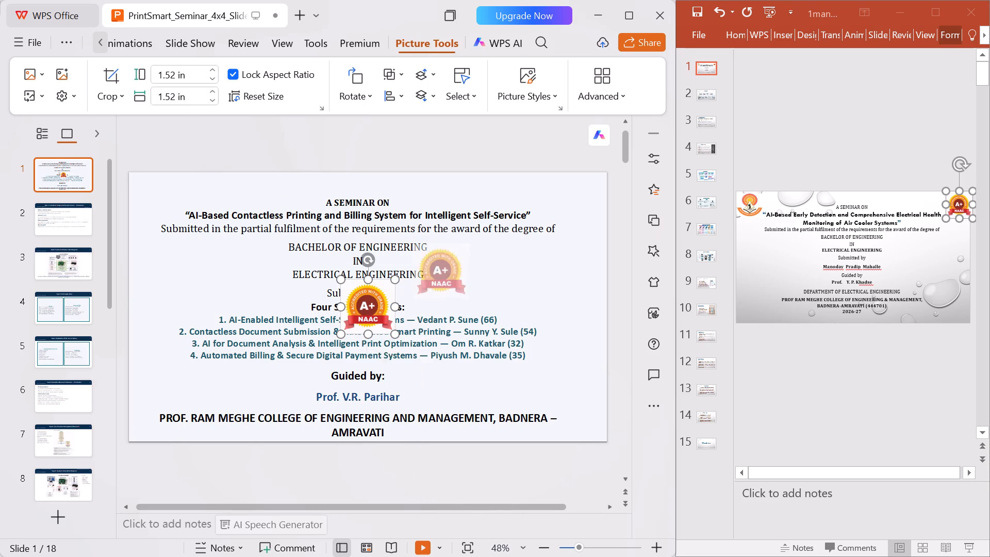
drag(426, 278, 587, 209)
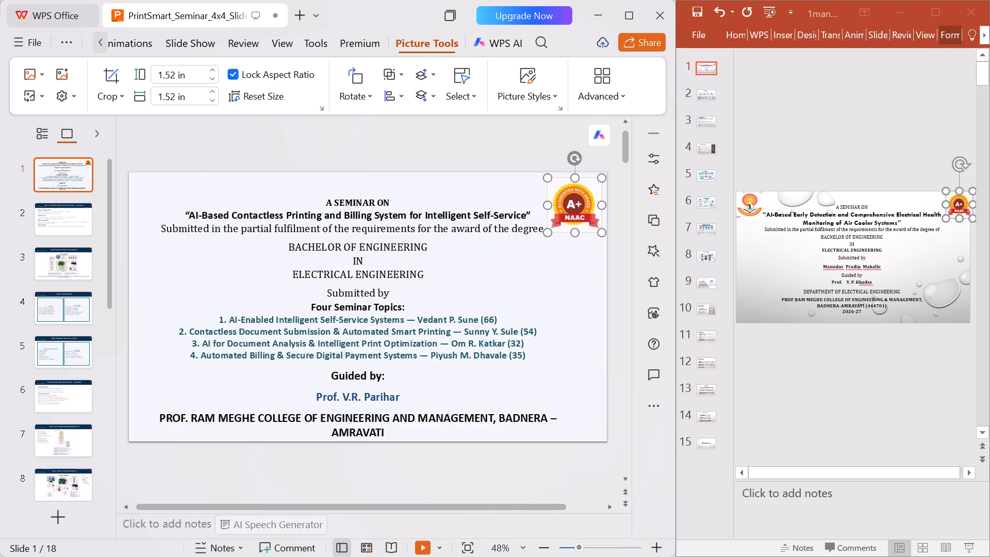
drag(585, 206, 590, 202)
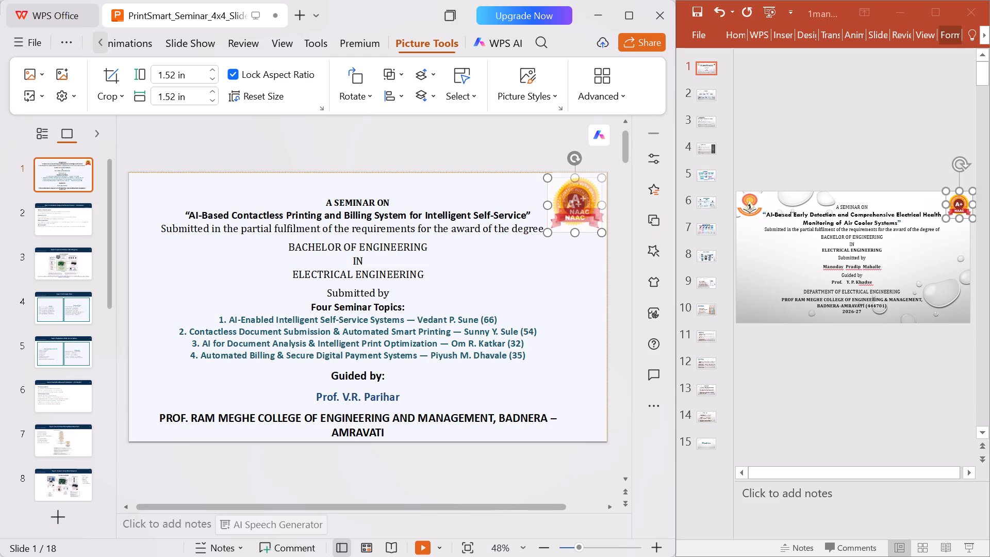
click(562, 253)
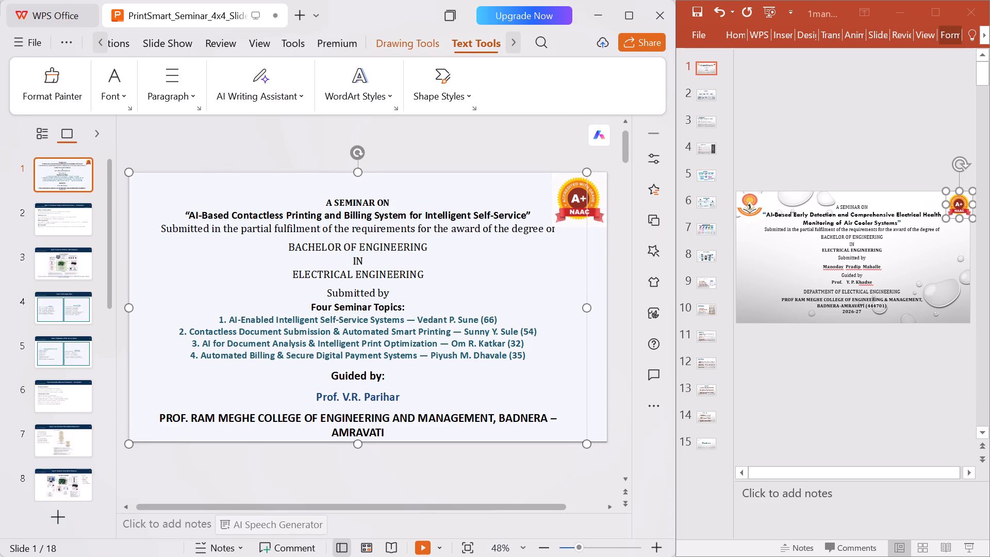
click(572, 212)
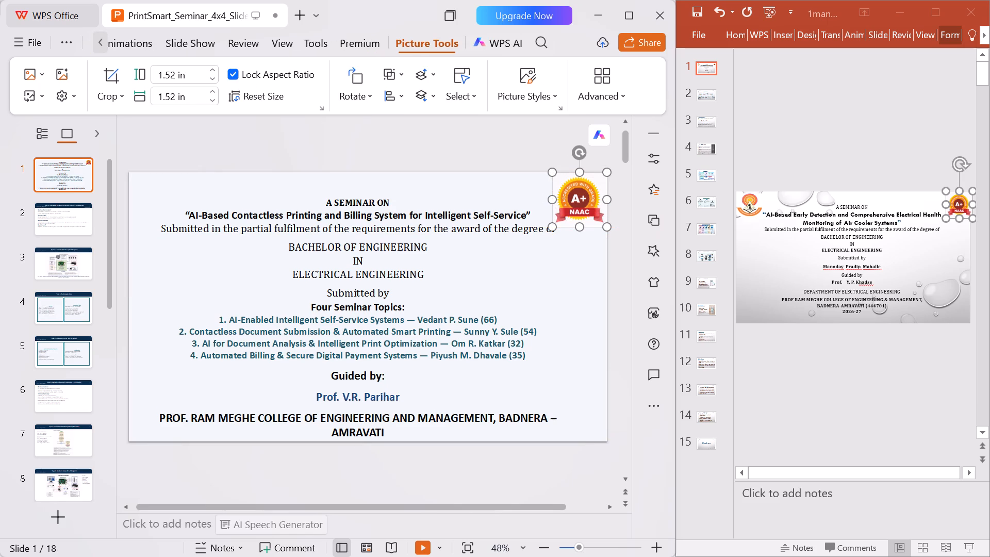
click(542, 271)
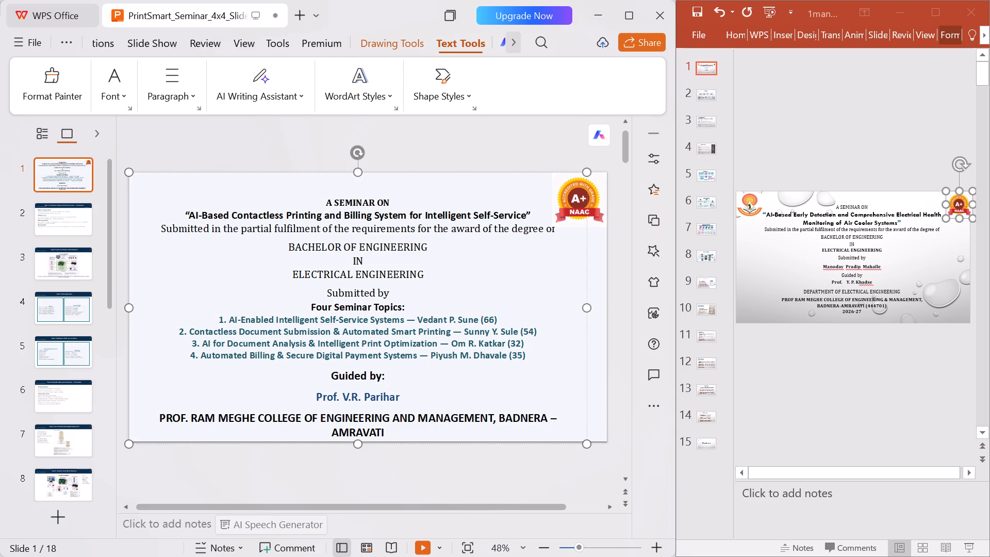
Copy the round orange college logo from the 1manoday title slide into the upper-left corner of the PrintSmart title slide.
click(748, 199)
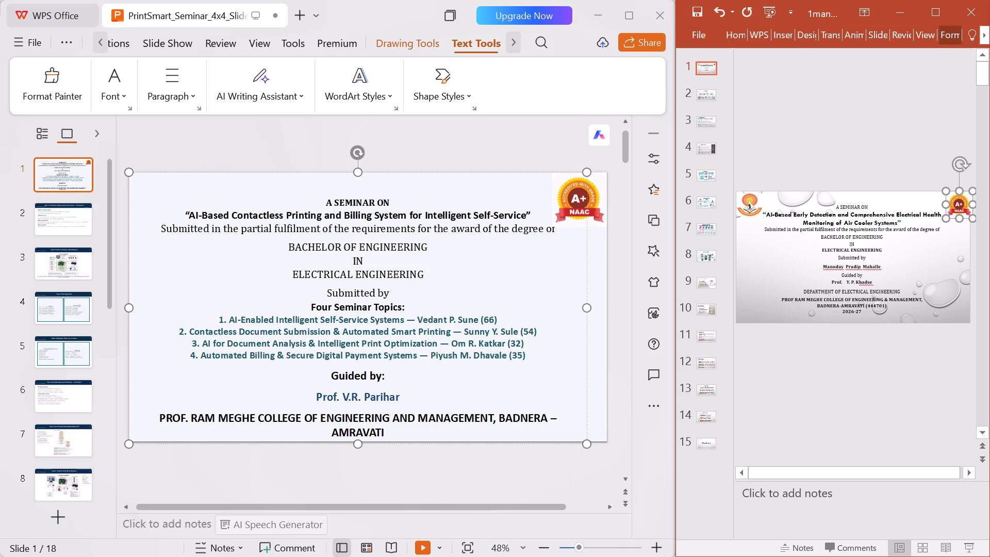
key(ctrl+c)
click(748, 199)
key(ctrl+c)
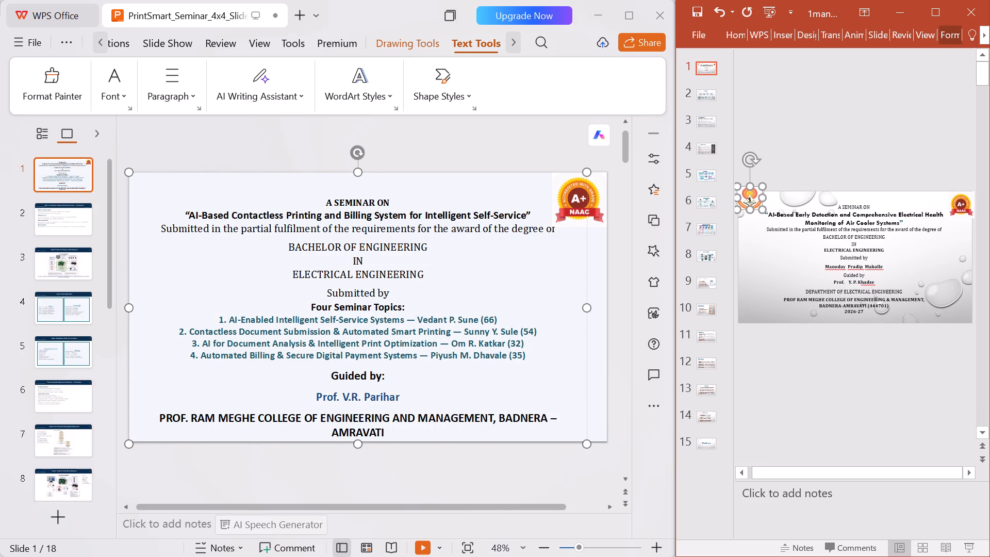
click(165, 196)
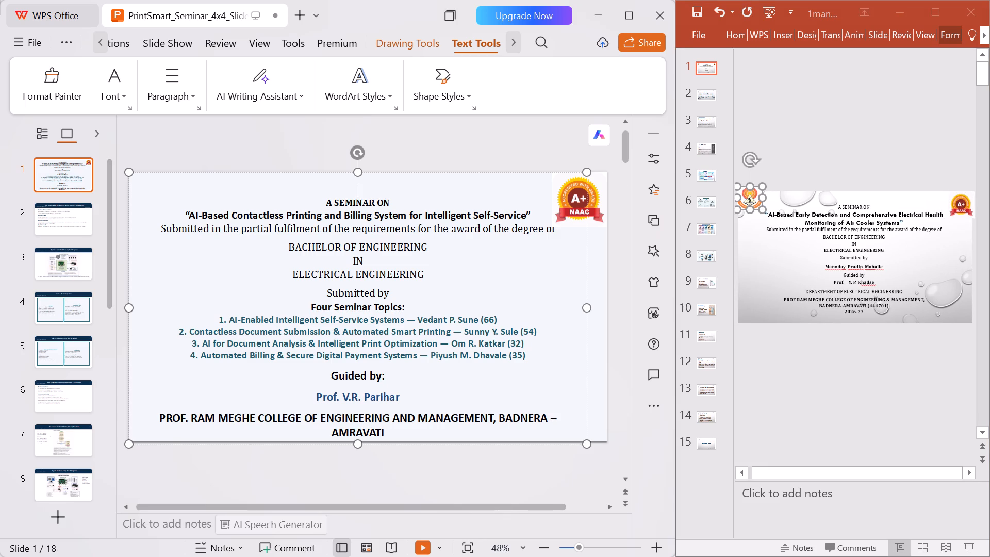
click(159, 190)
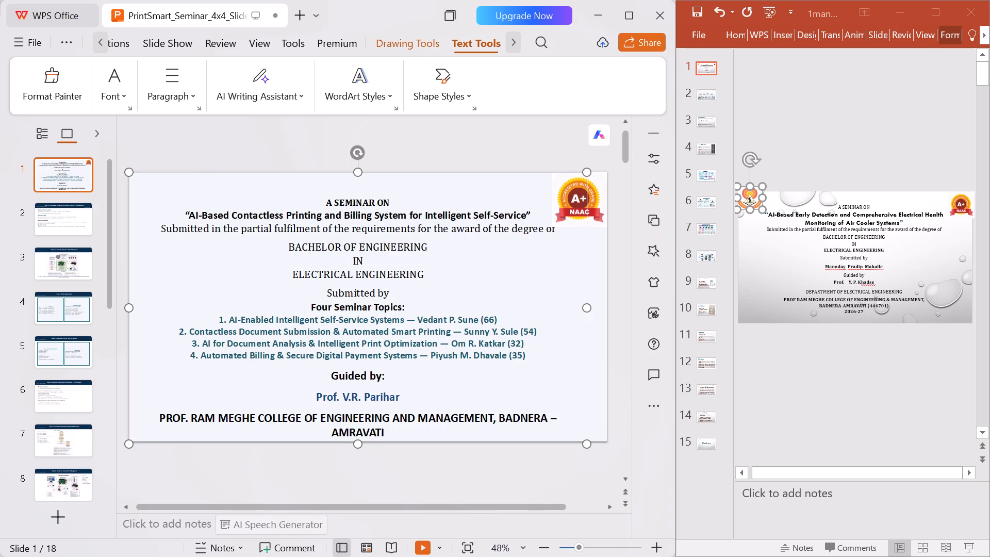
key(ctrl+v)
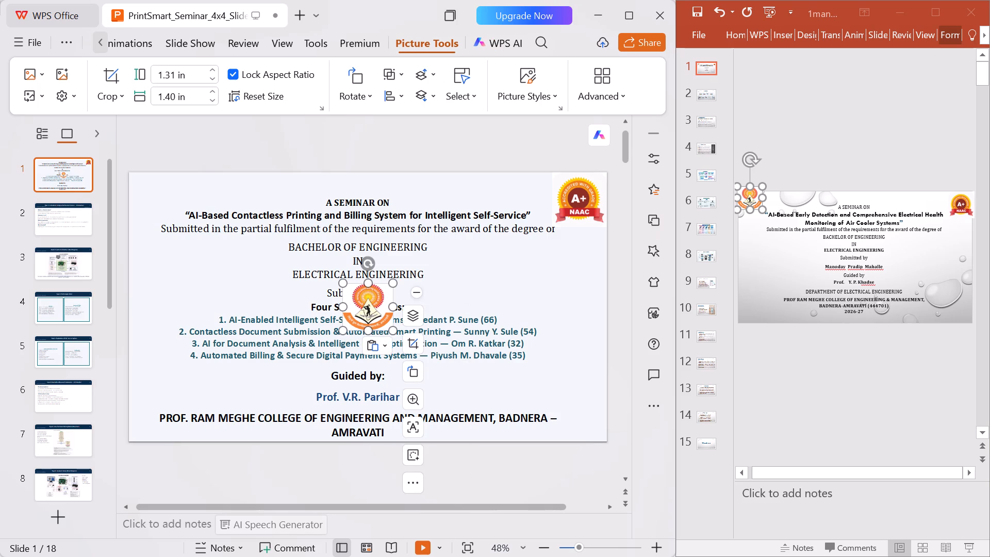
drag(368, 309, 158, 200)
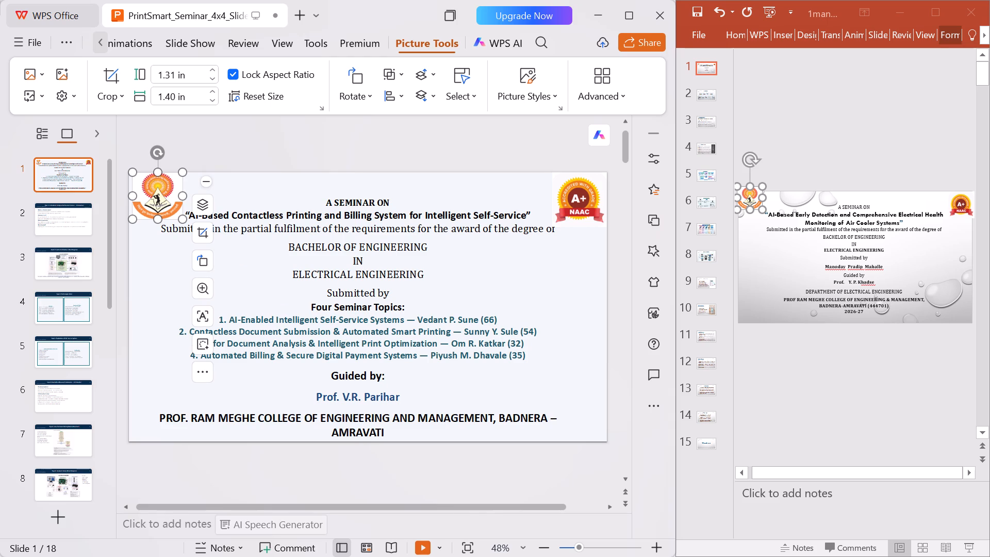
click(169, 285)
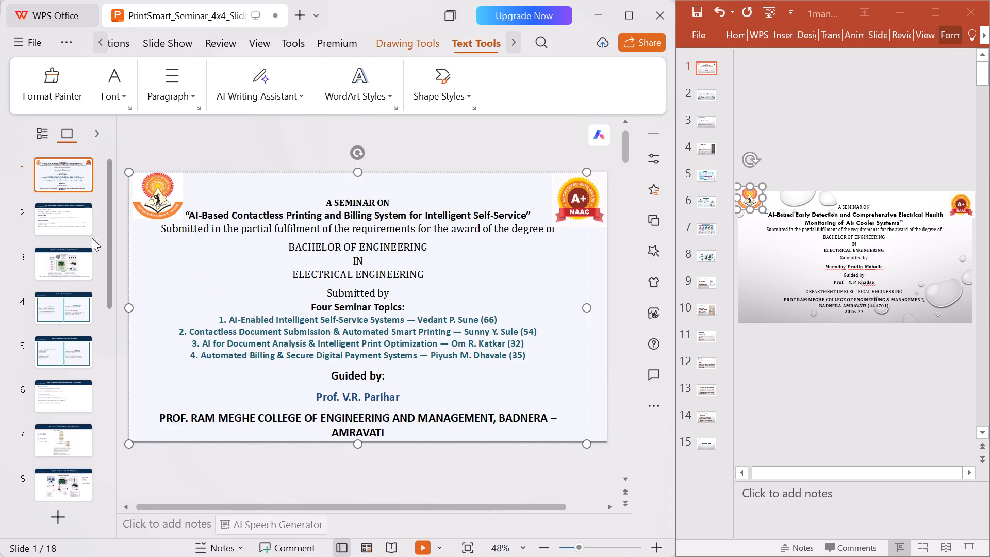
On slide 2 of the PrintSmart presentation, delete the presenter name and roll number line below the heading.
click(51, 216)
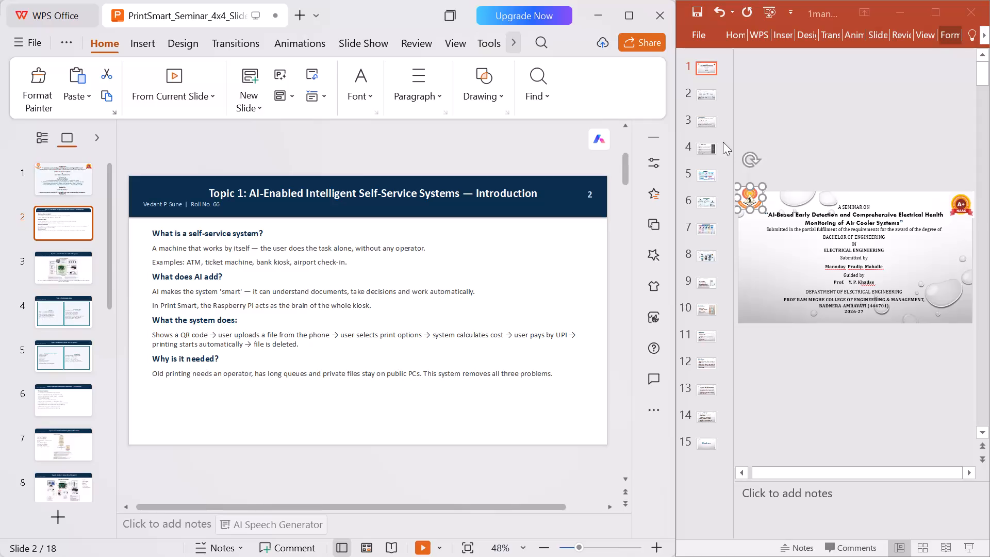
click(705, 91)
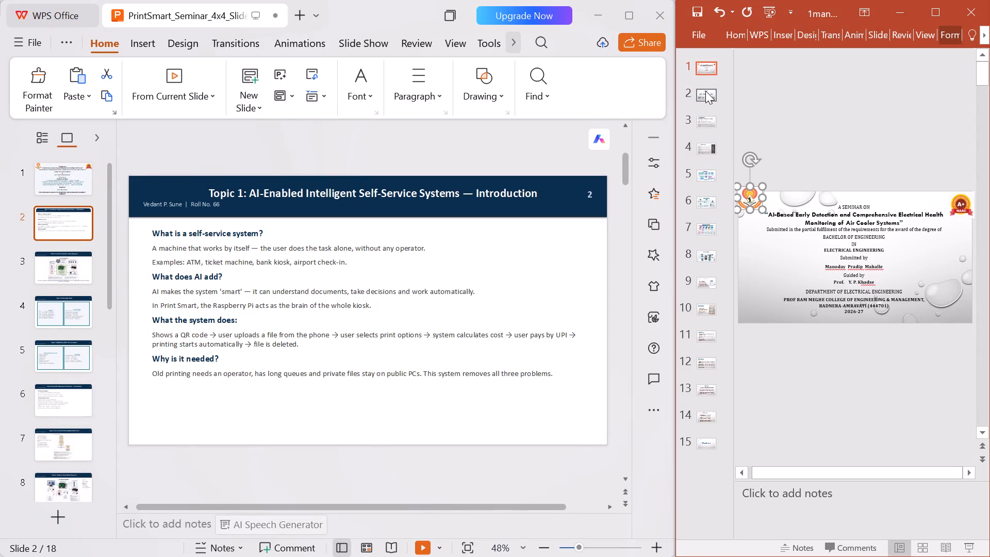
click(705, 91)
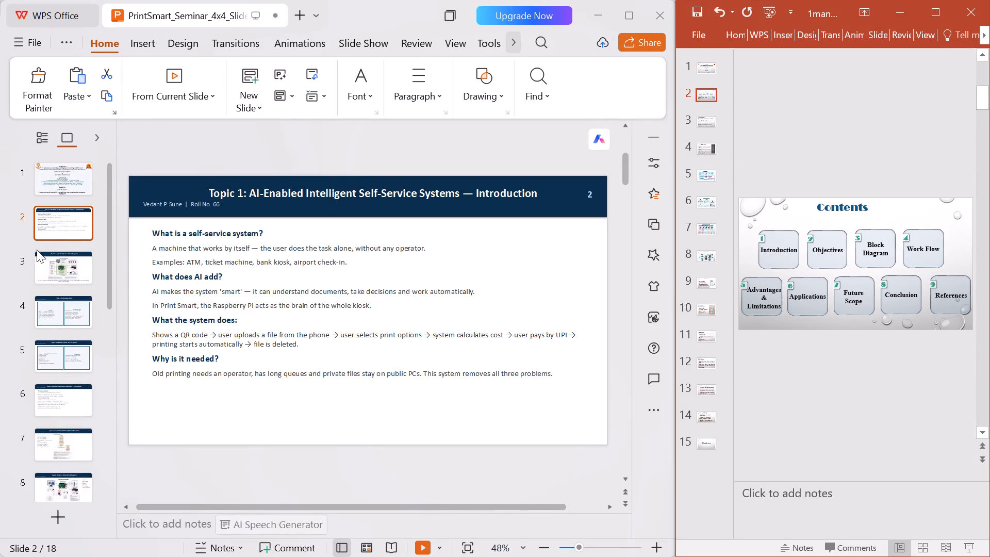
click(48, 223)
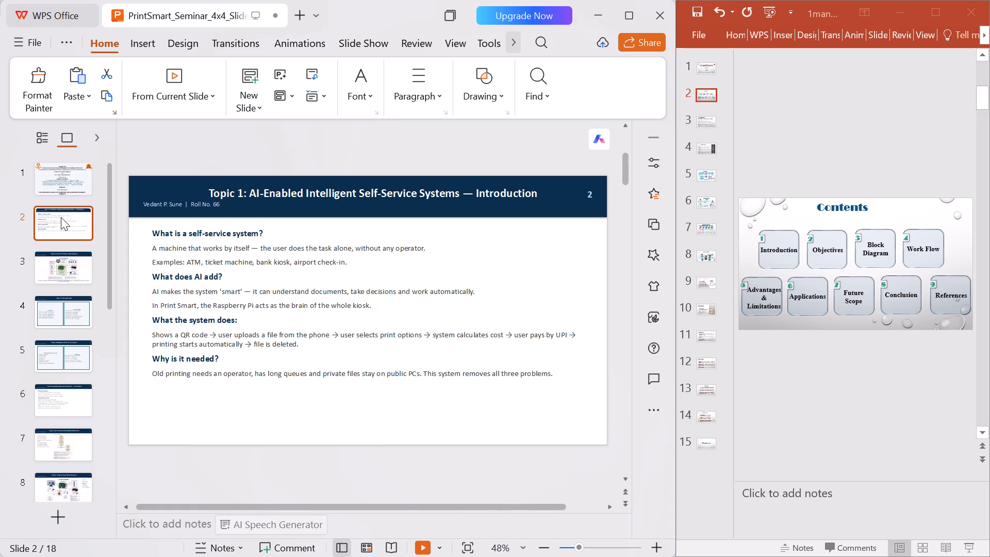
scroll(61, 217, up, 1)
drag(208, 192, 348, 208)
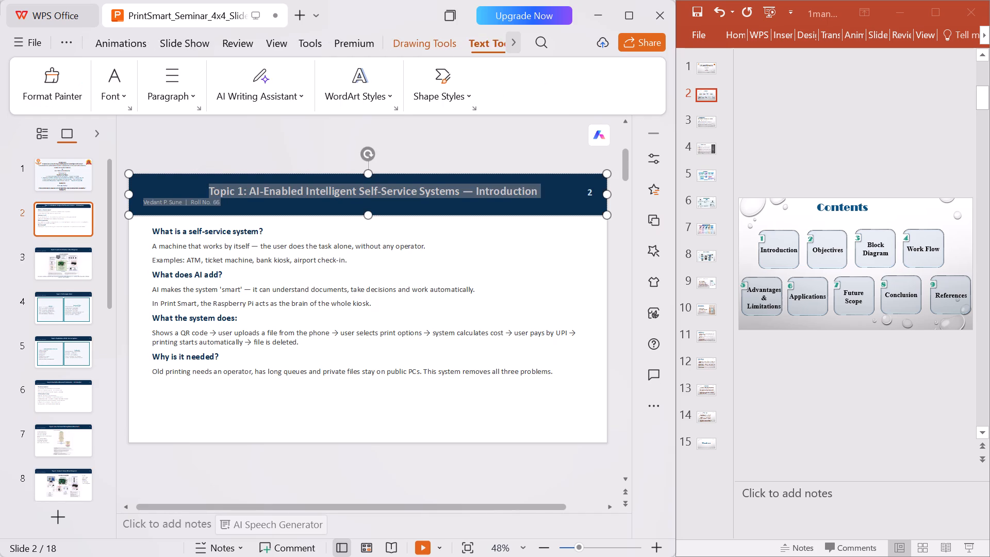
drag(348, 208, 545, 195)
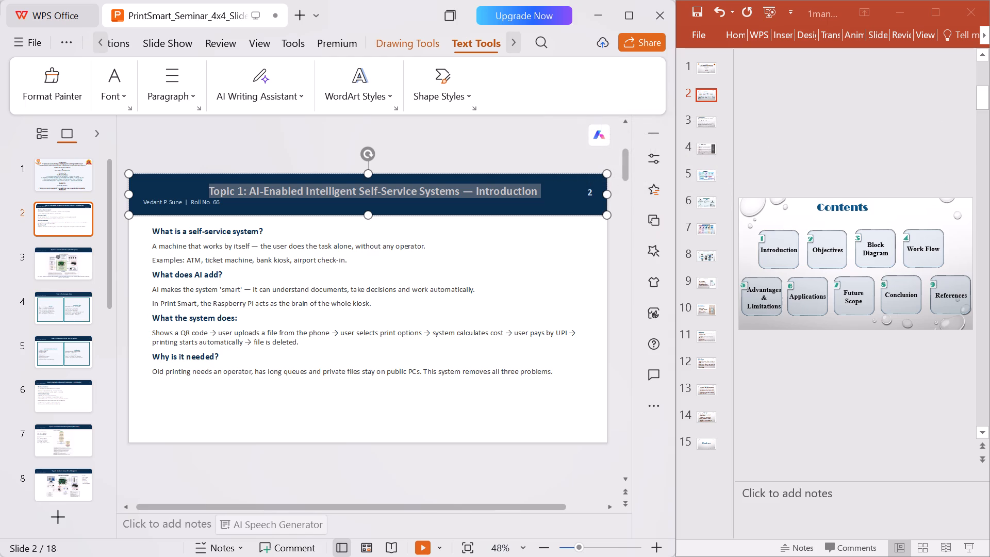
click(221, 205)
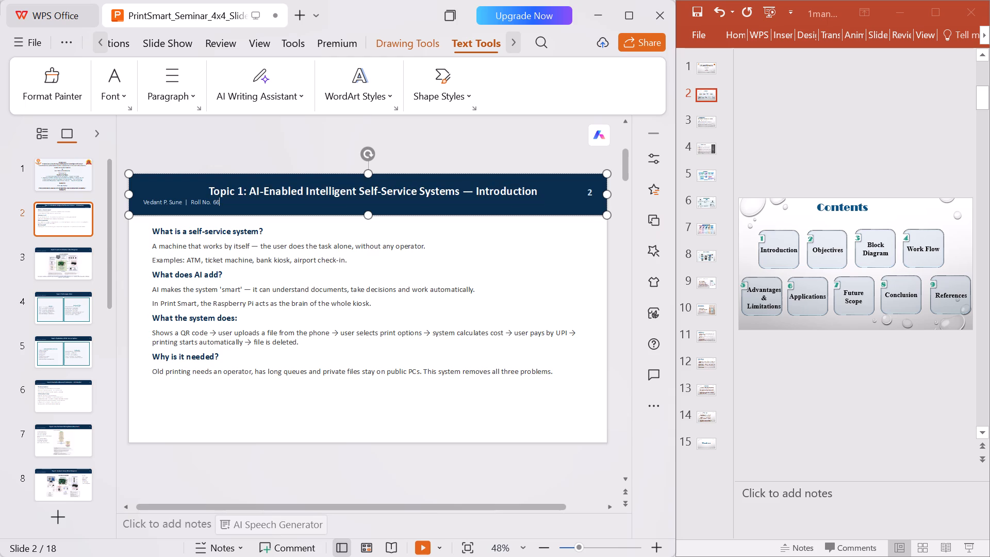
drag(221, 205, 139, 204)
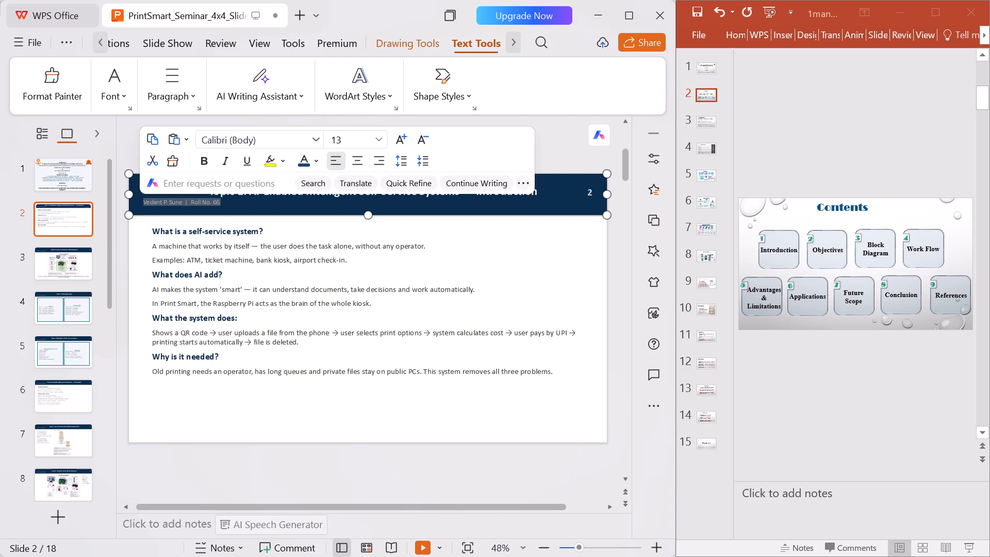
key(BackSpace)
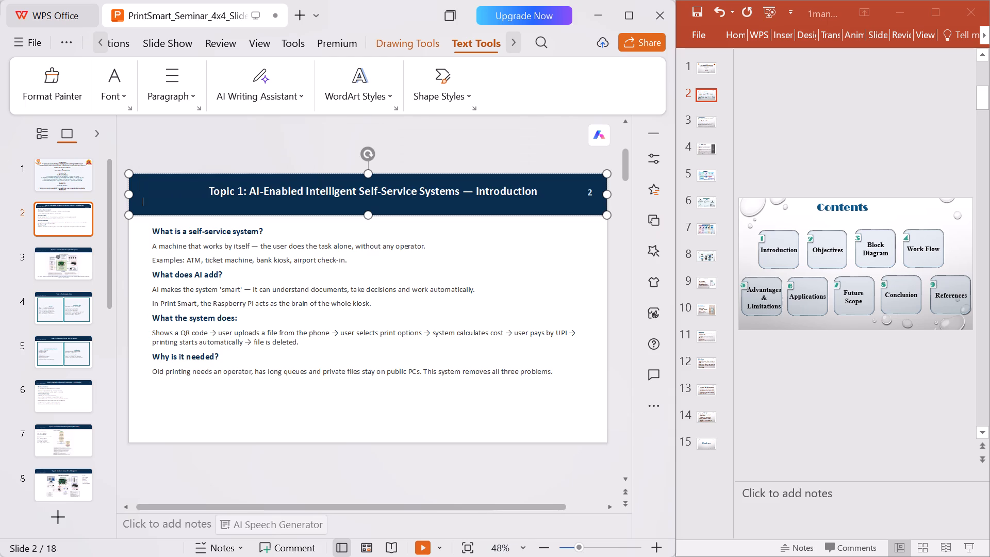
Shorten the slide 2 heading to "Introduction" by deleting "Topic 1: AI-Enabled Intelligent Self-Service Systems —".
drag(209, 192, 241, 192)
drag(241, 192, 471, 193)
key(BackSpace)
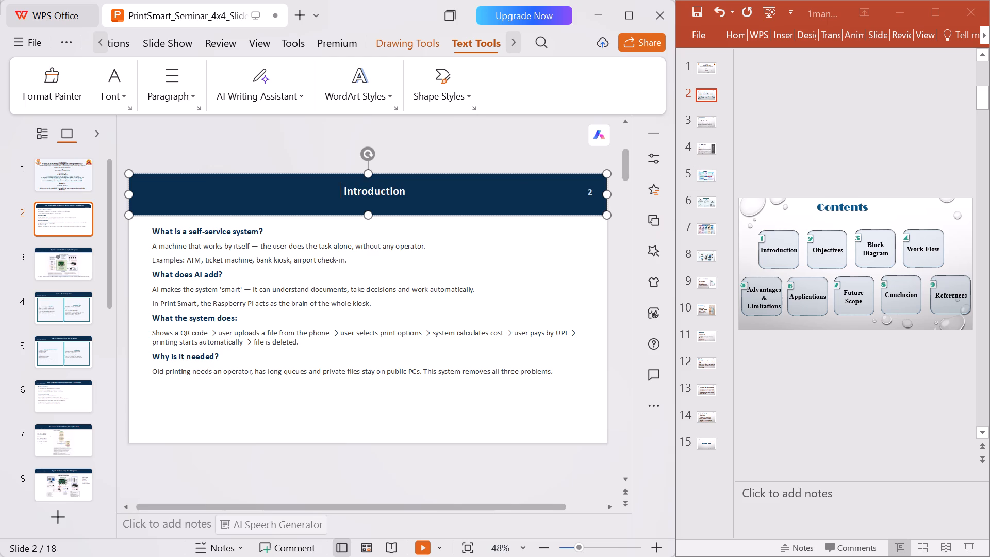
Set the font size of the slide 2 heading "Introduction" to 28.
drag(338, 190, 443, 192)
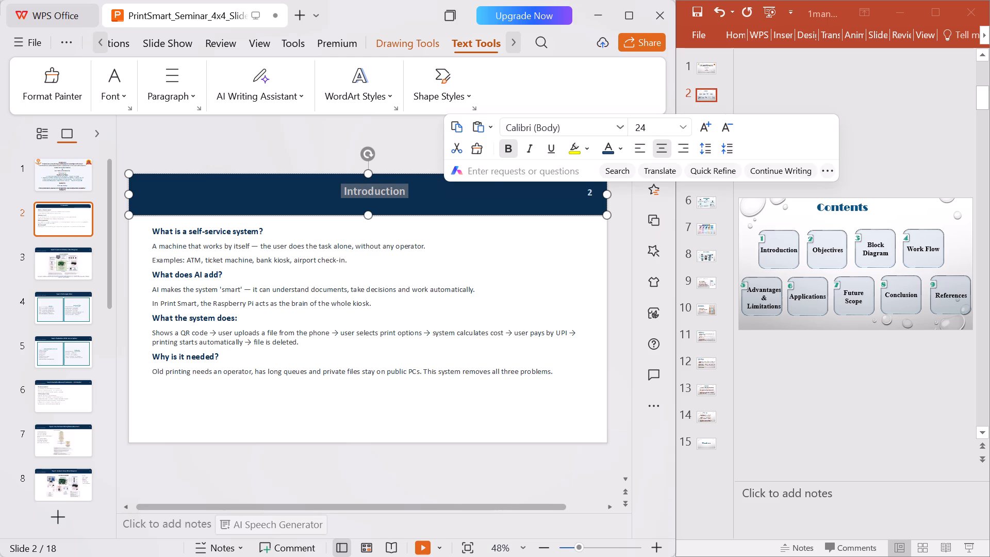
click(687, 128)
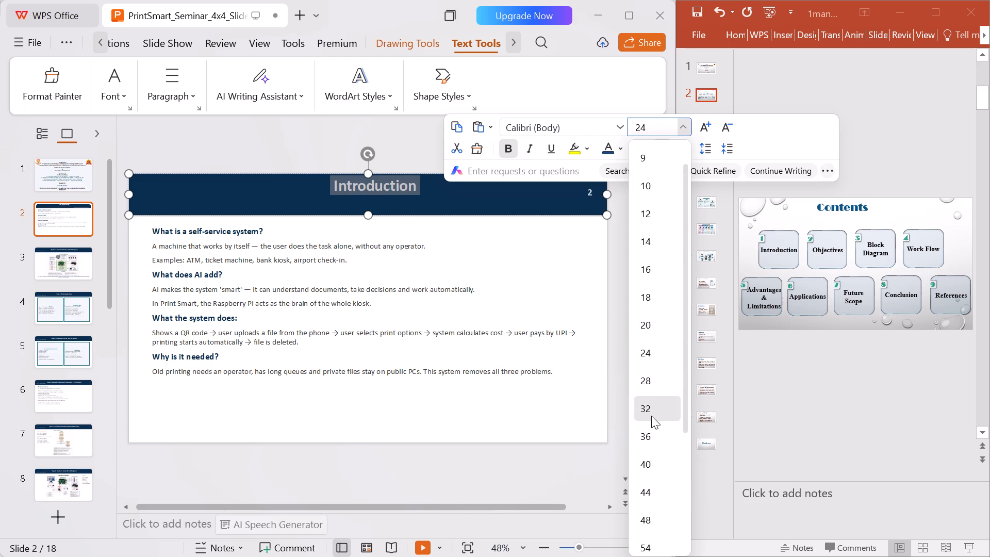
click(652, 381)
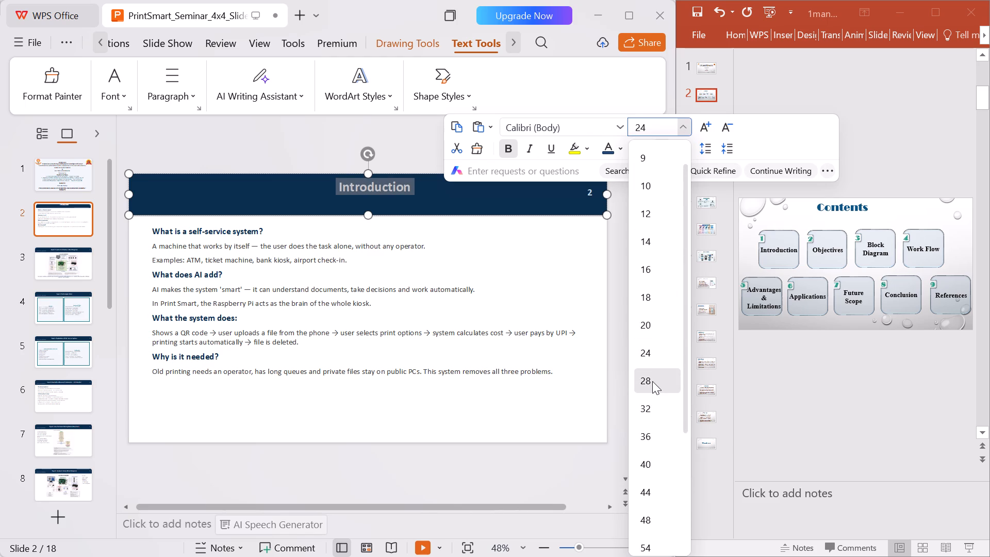
Set the font size of the slide 2 heading "Introduction" to 32.
click(349, 185)
drag(337, 185, 393, 187)
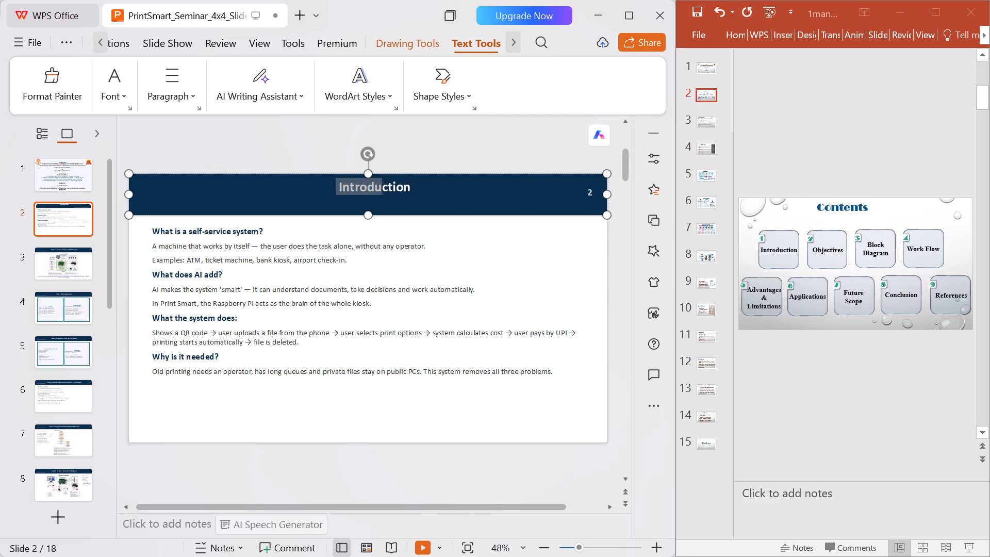
drag(393, 187, 413, 185)
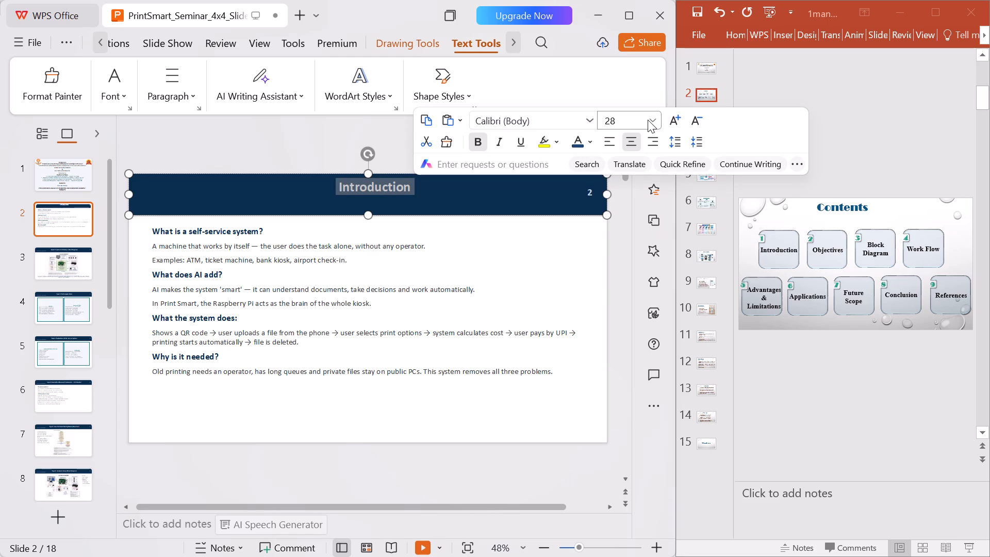
click(648, 120)
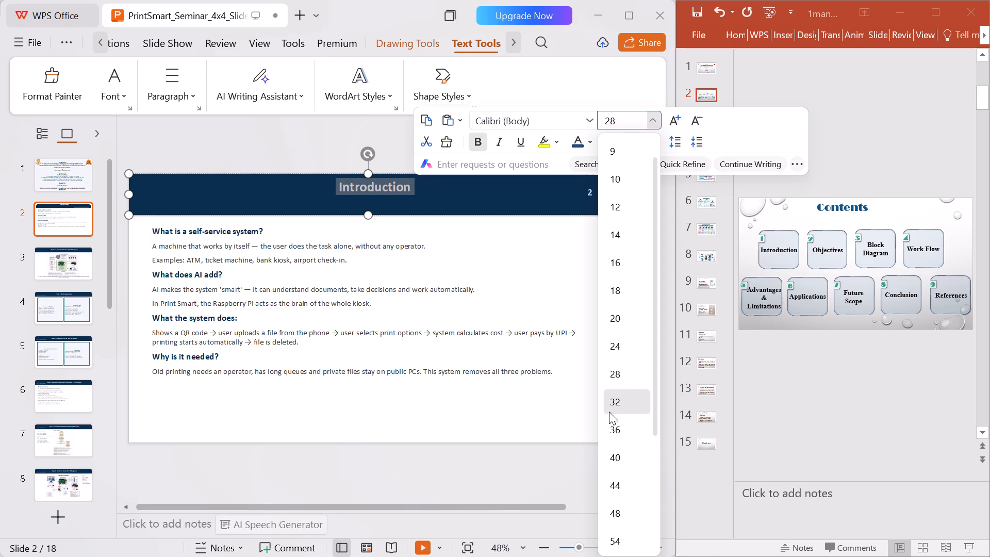
click(609, 412)
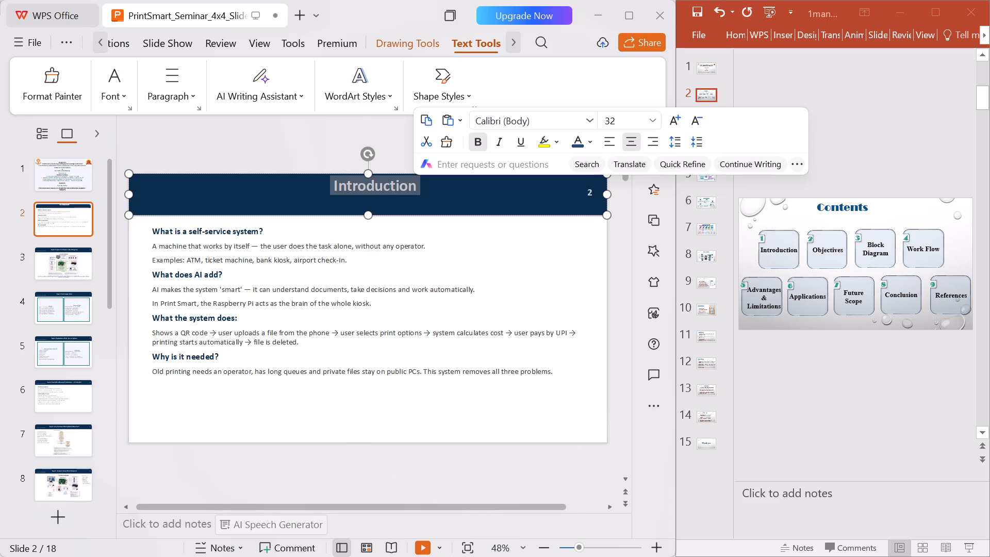
click(335, 186)
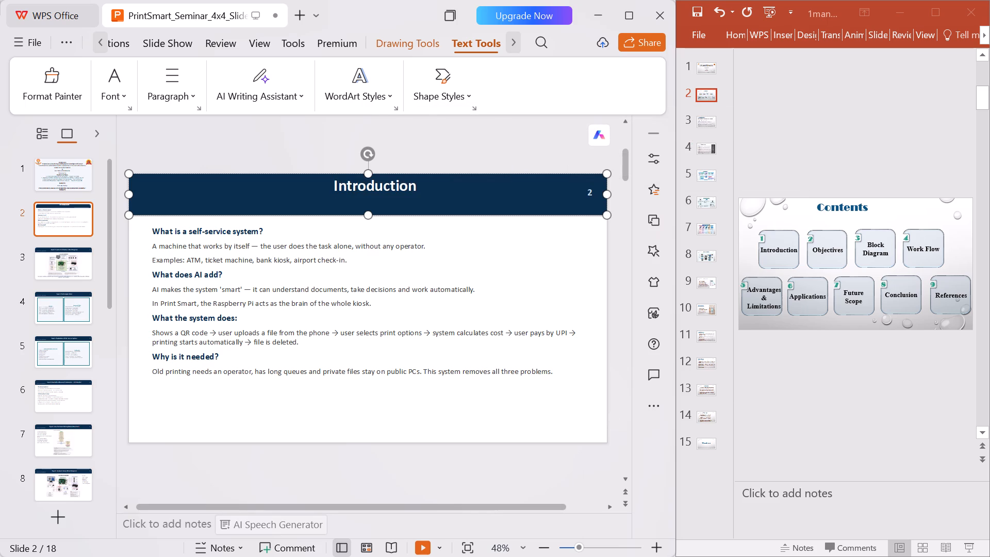
Increase the font size of the slide 2 heading "Introduction" to 48.
drag(331, 186, 385, 186)
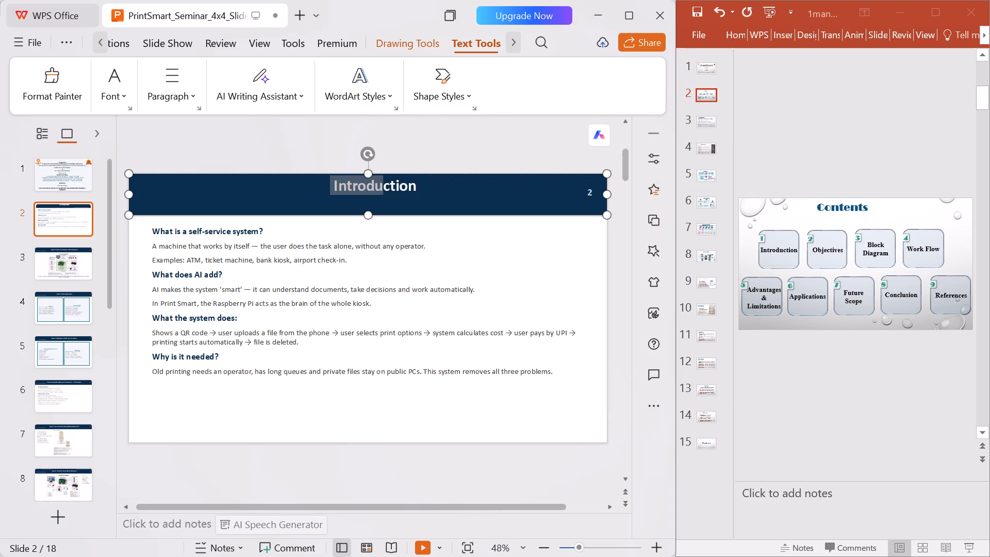
drag(385, 186, 309, 191)
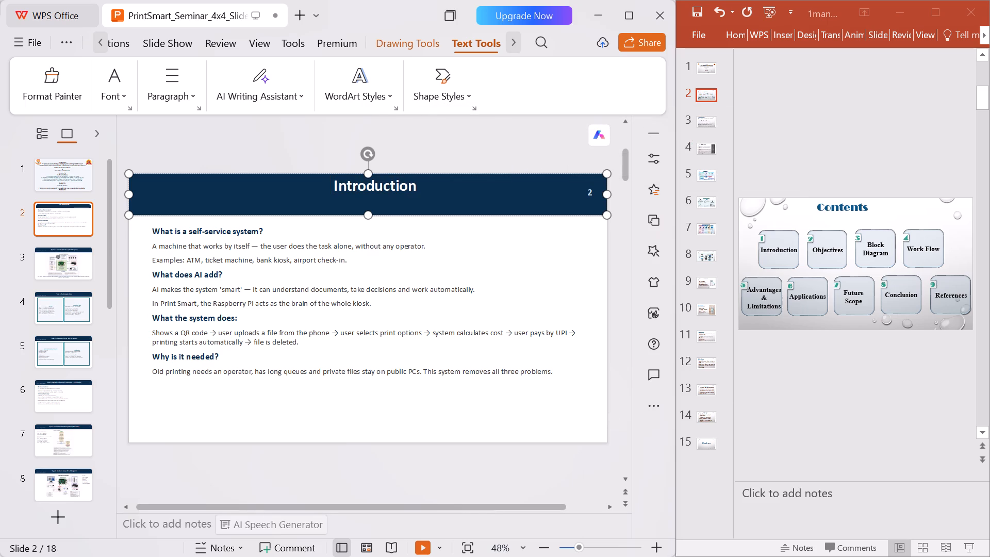
click(345, 187)
drag(330, 187, 427, 186)
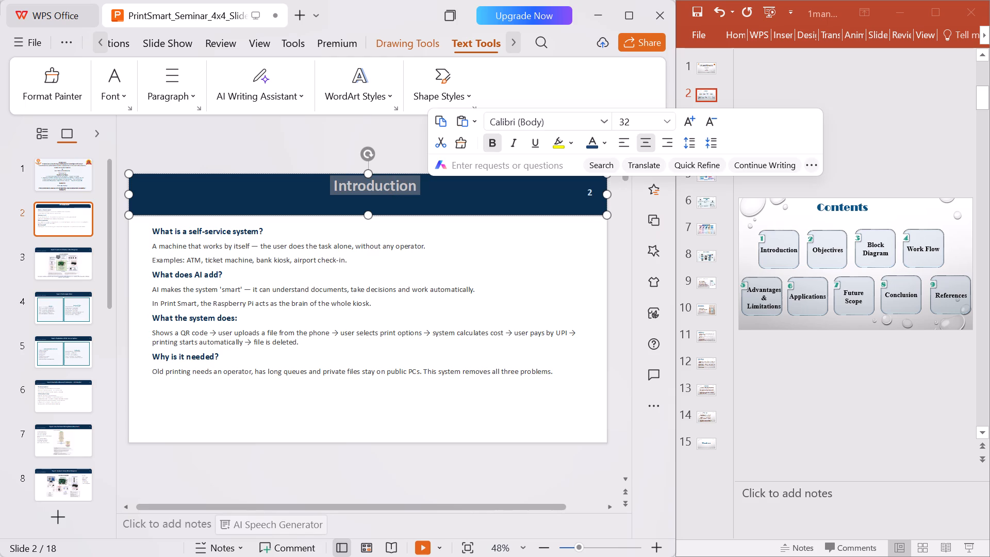
click(687, 117)
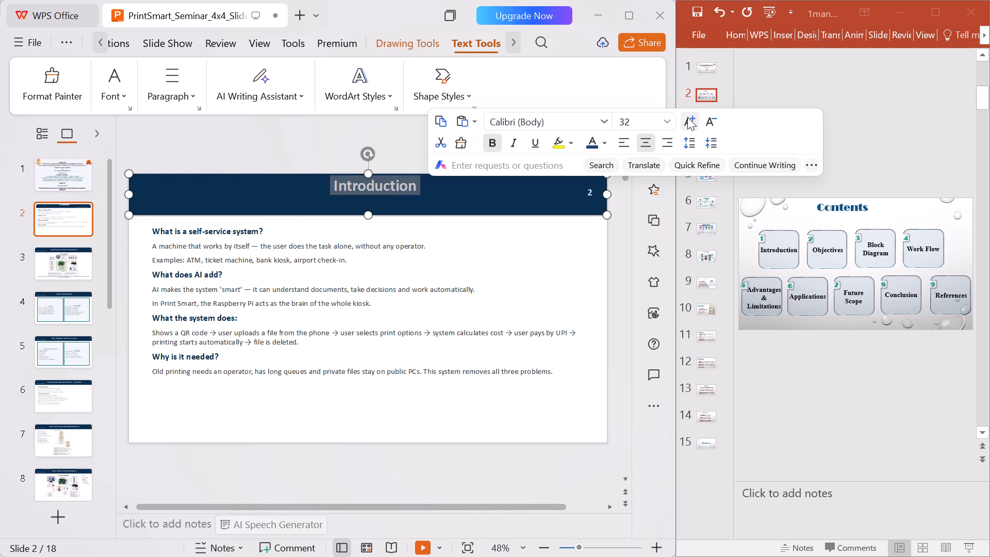
click(687, 117)
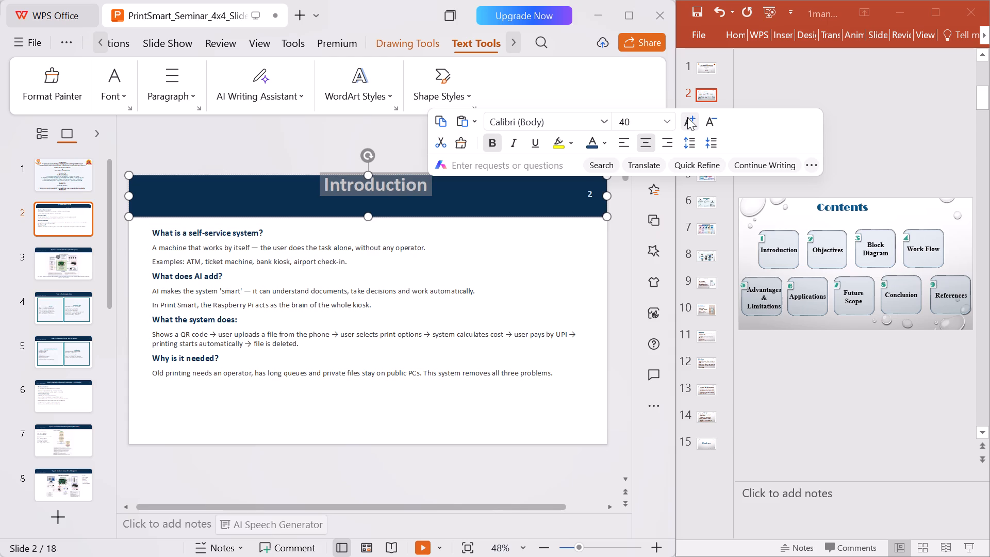
click(687, 117)
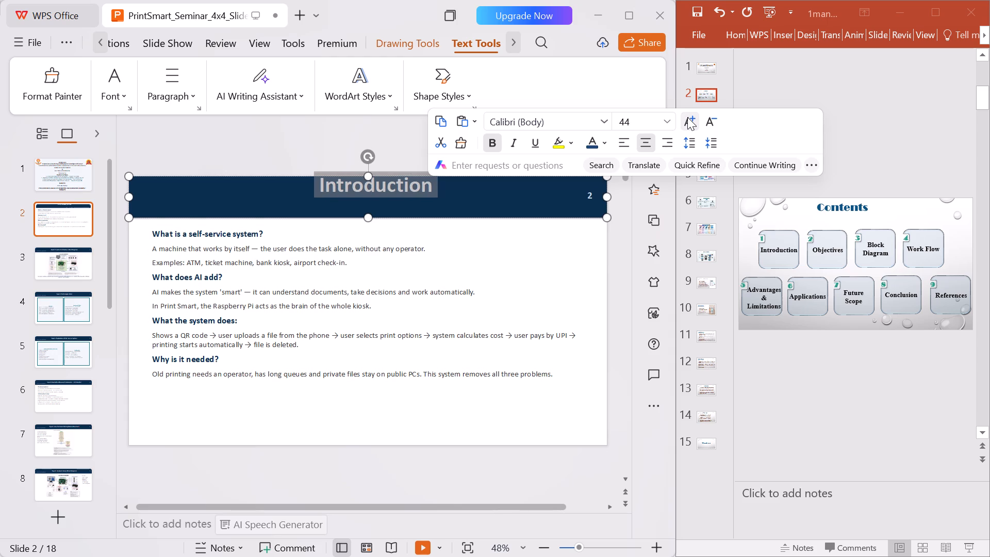
click(687, 117)
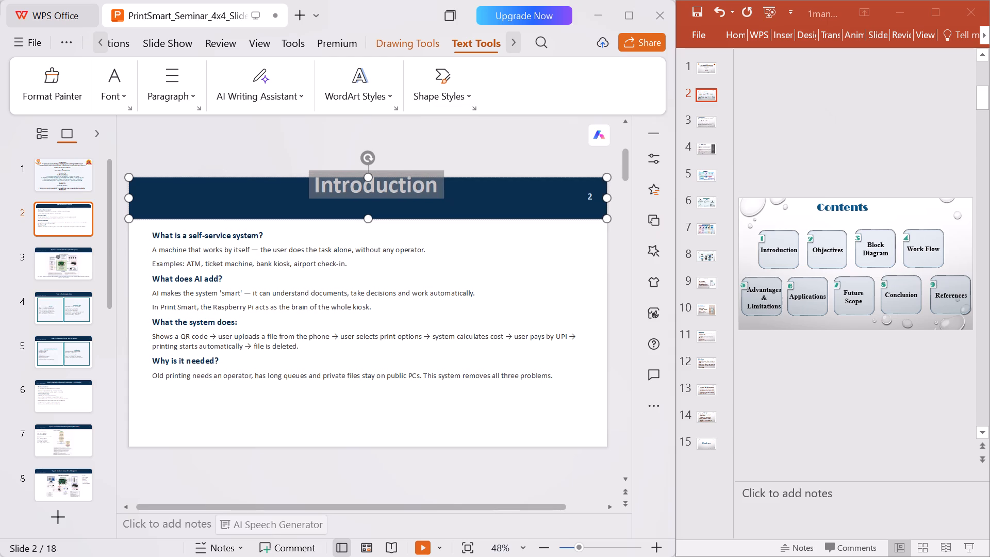
click(566, 255)
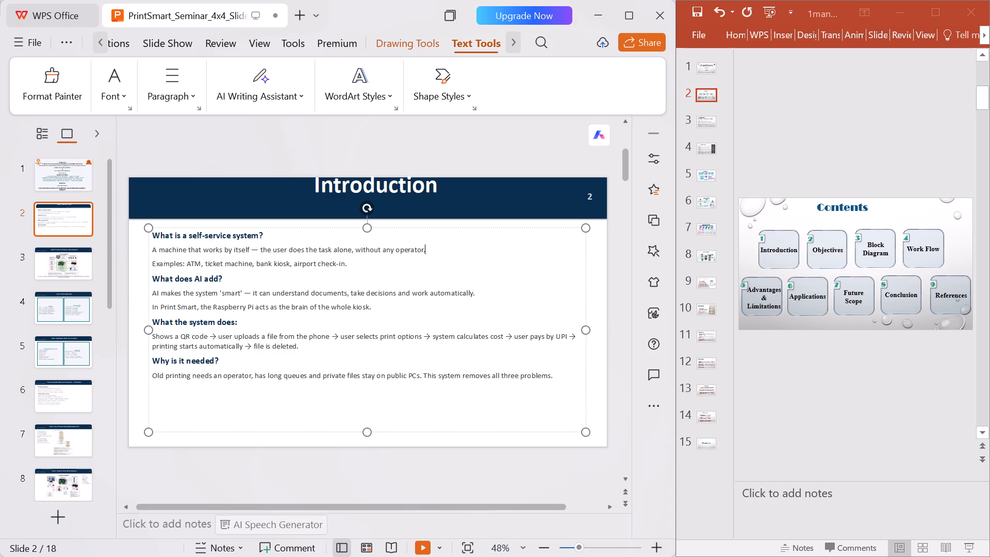
Insert a line break before the slide 2 heading "Introduction" to move it lower in the blue banner.
click(313, 187)
click(296, 197)
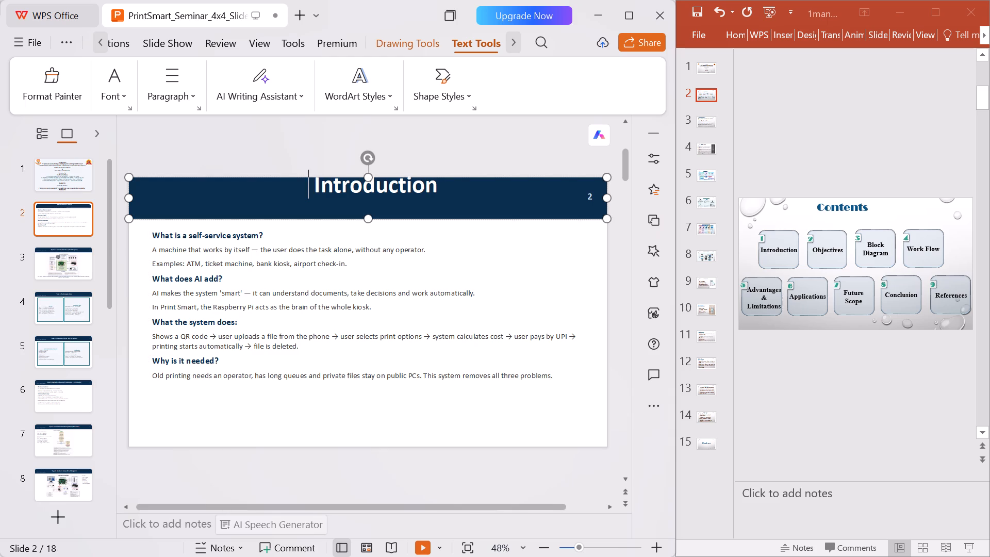
click(309, 186)
key(Return)
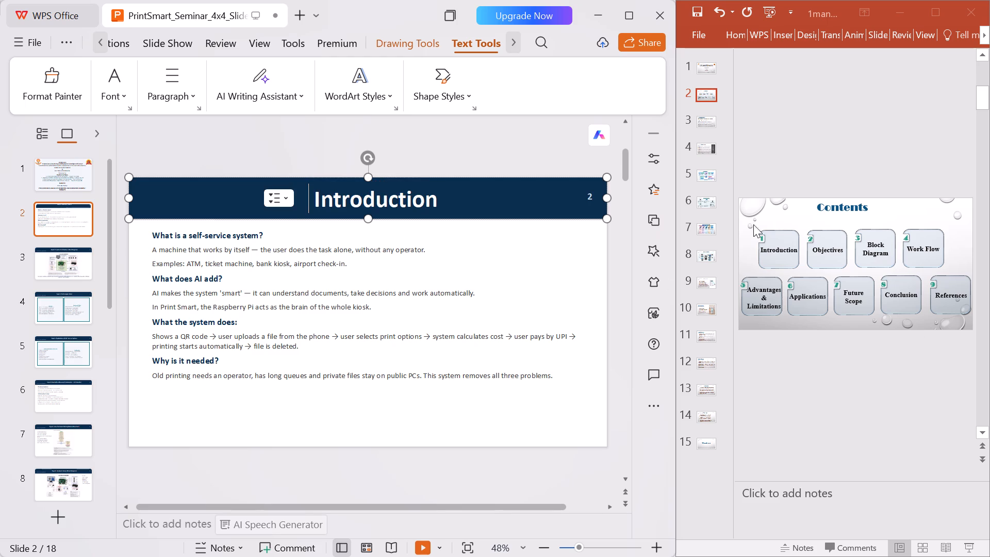
Show slide 3 of the 1manoday presentation as reference and retype the PrintSmart slide 2 heading in capitals as "INTRODUCTION".
click(699, 118)
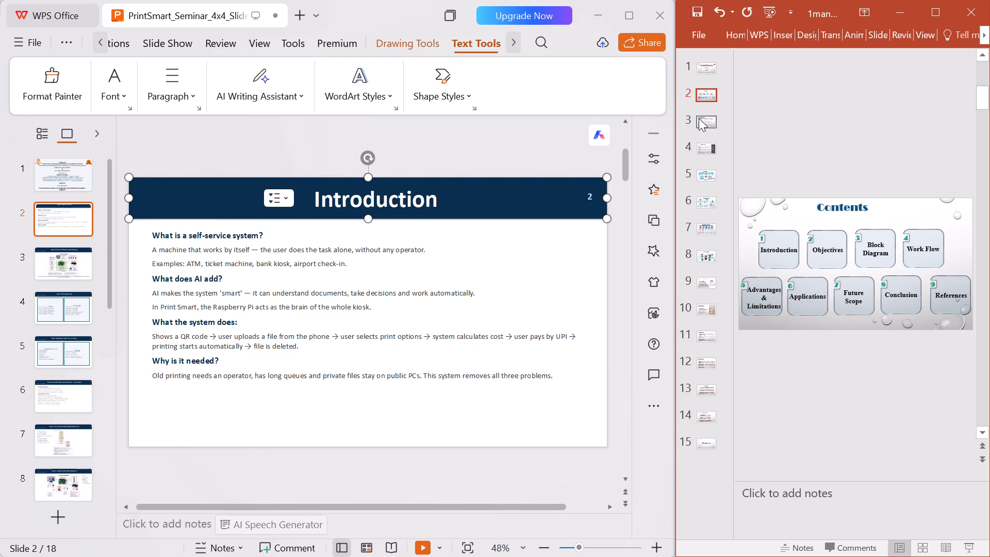
click(699, 118)
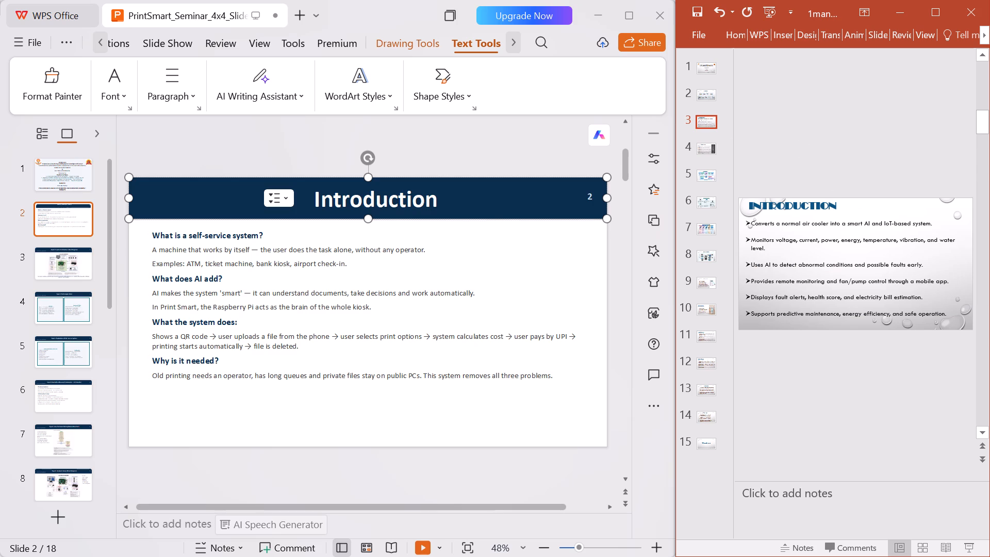
drag(312, 199, 368, 209)
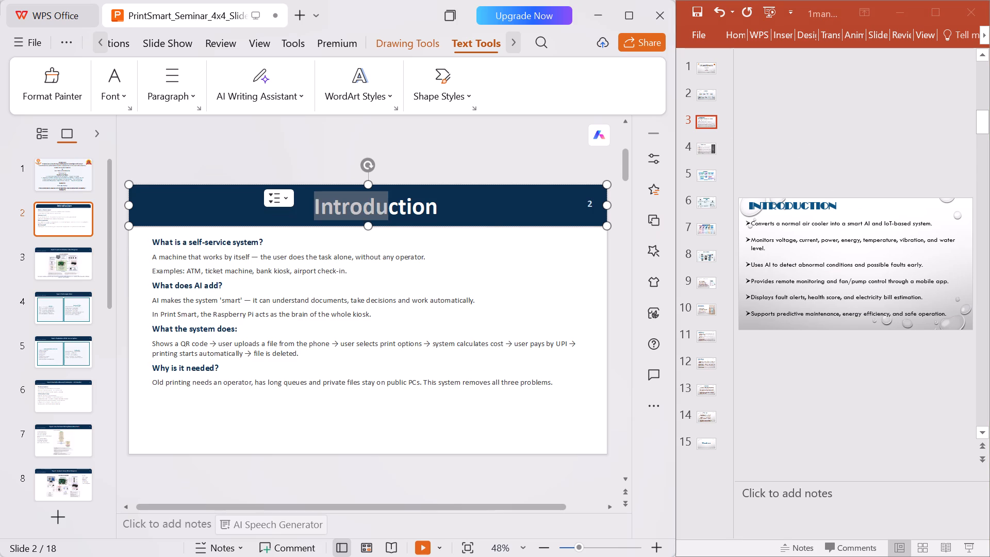
drag(368, 209, 440, 204)
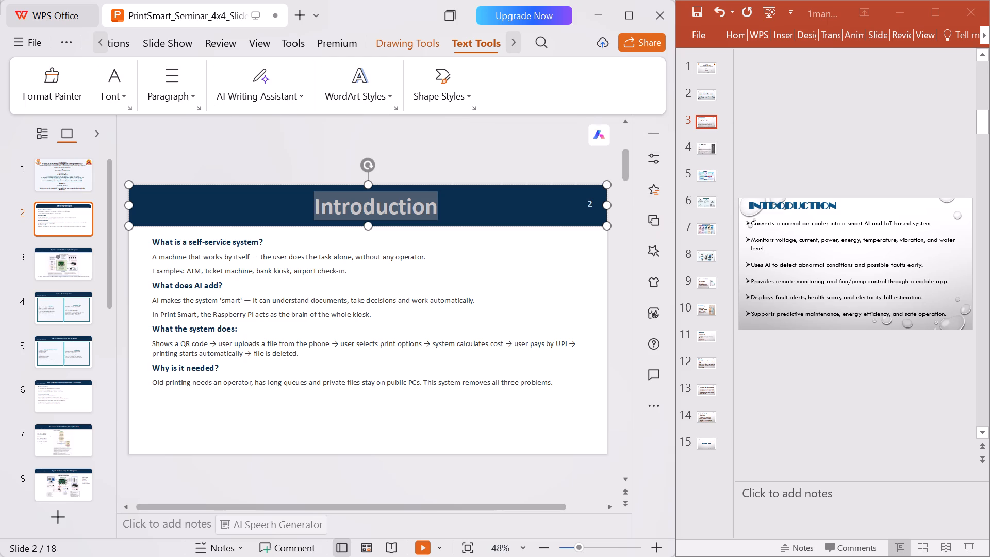
key(BackSpace)
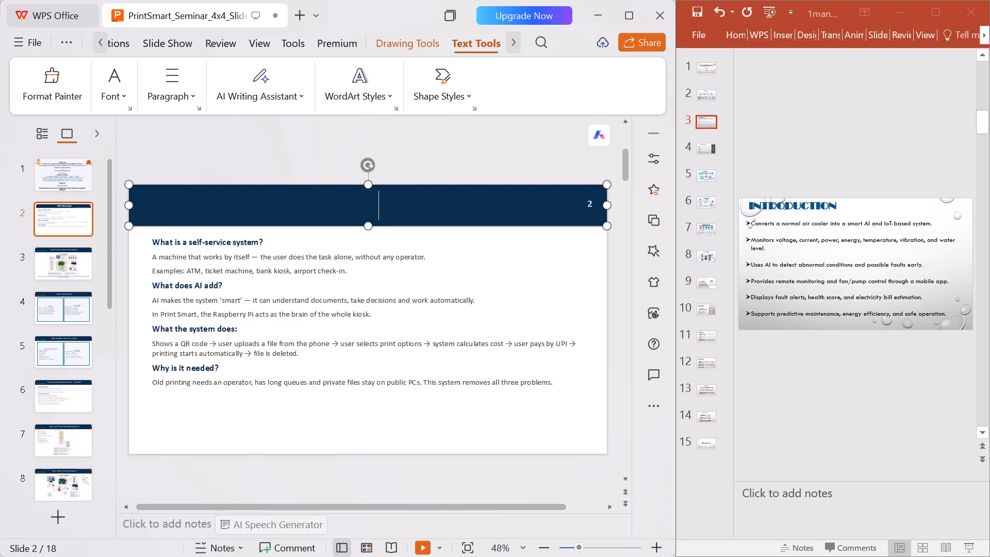
text(IN)
text(TRODUCTION)
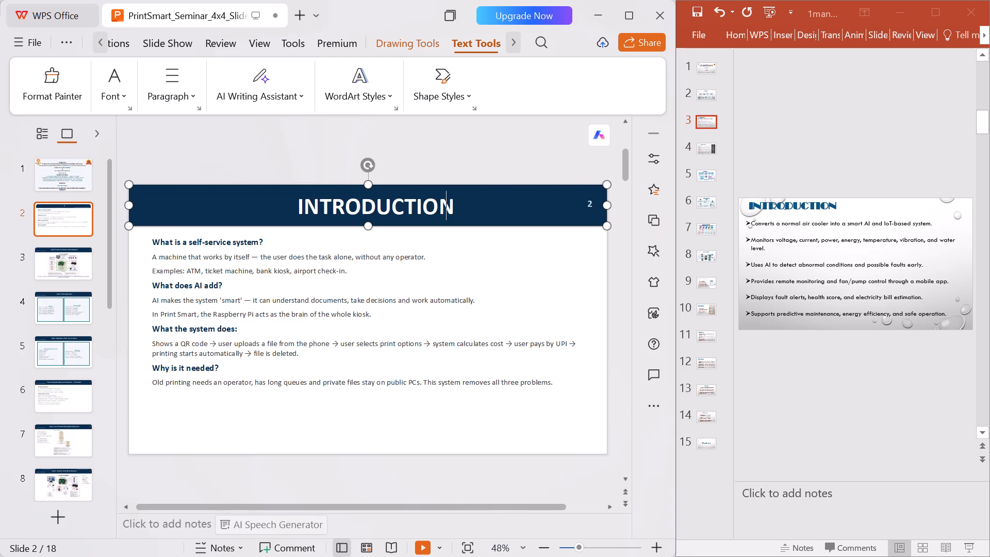
Change the font of the slide 2 heading "INTRODUCTION" to Broadway.
drag(298, 209, 320, 209)
drag(320, 209, 453, 204)
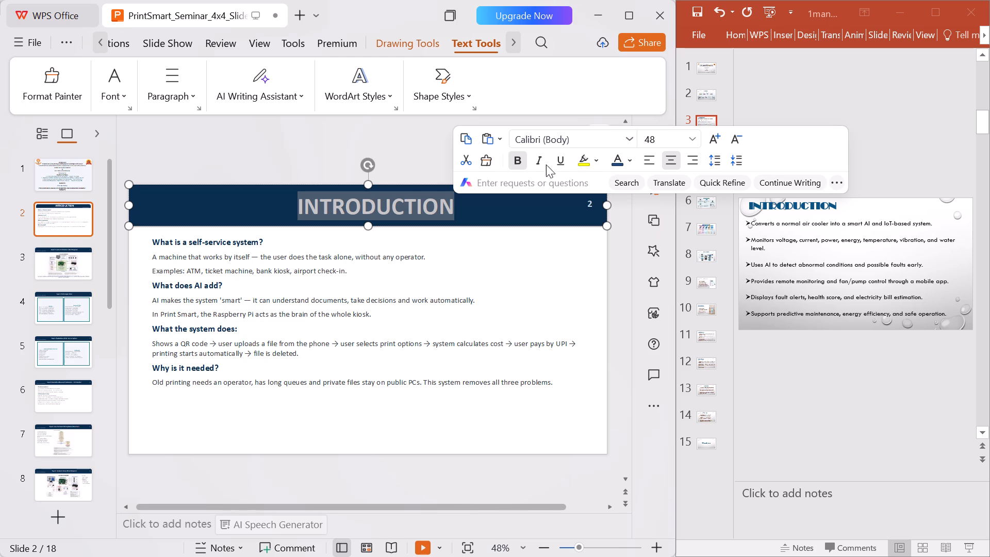
click(632, 135)
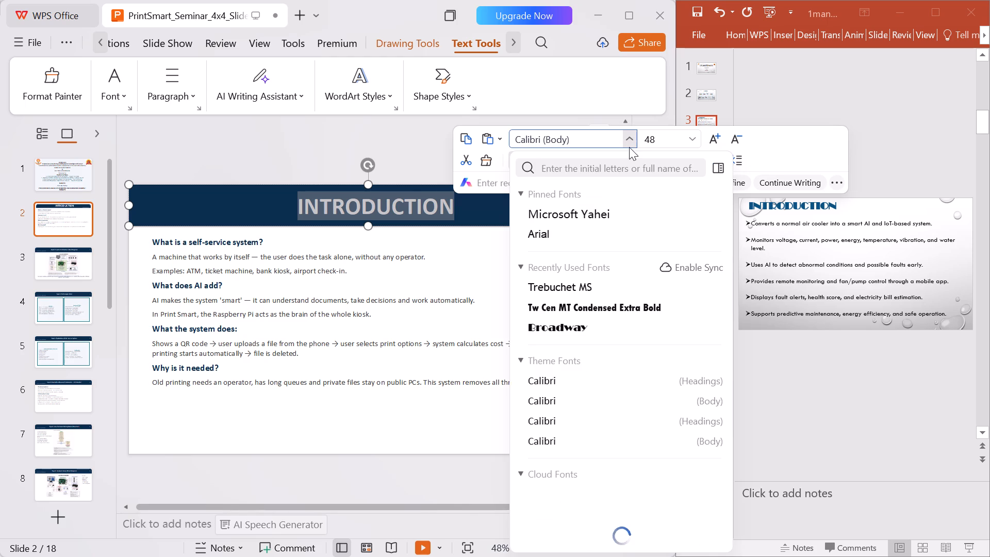
scroll(610, 305, down, 3)
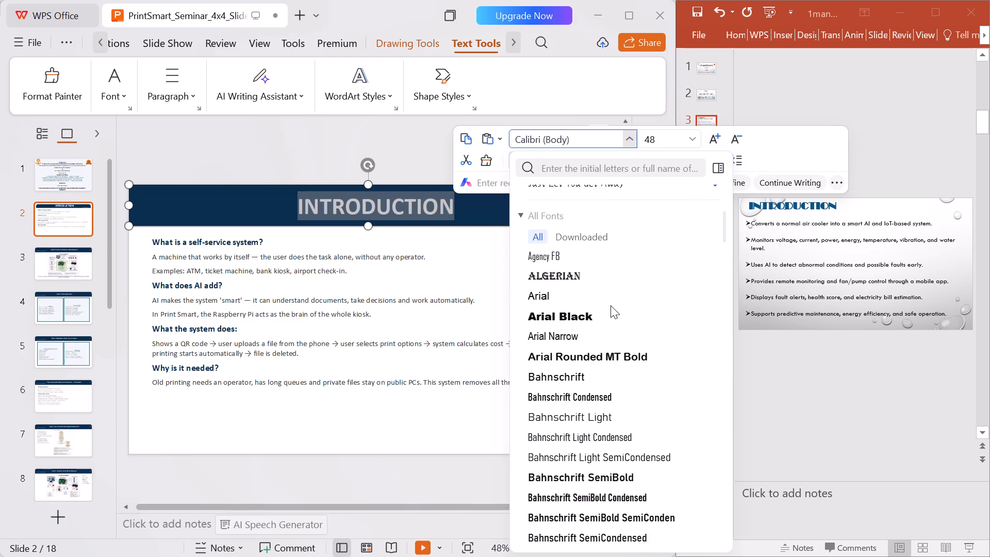
scroll(610, 305, down, 4)
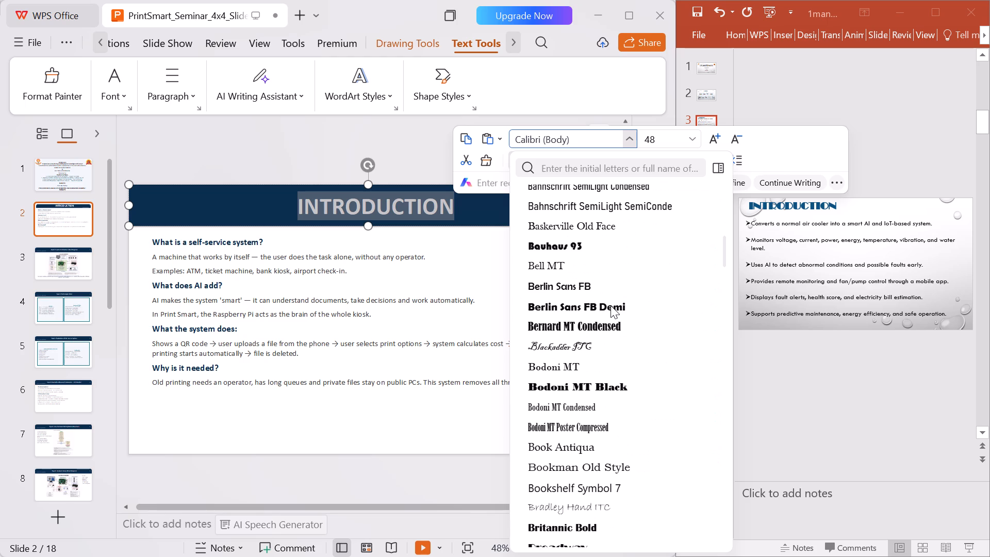
scroll(610, 305, down, 1)
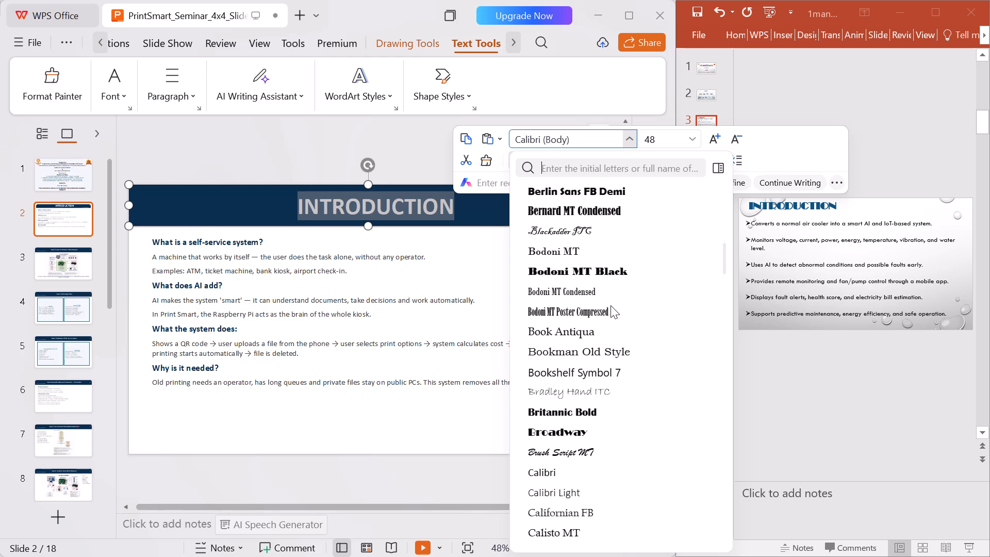
scroll(610, 305, down, 1)
click(581, 359)
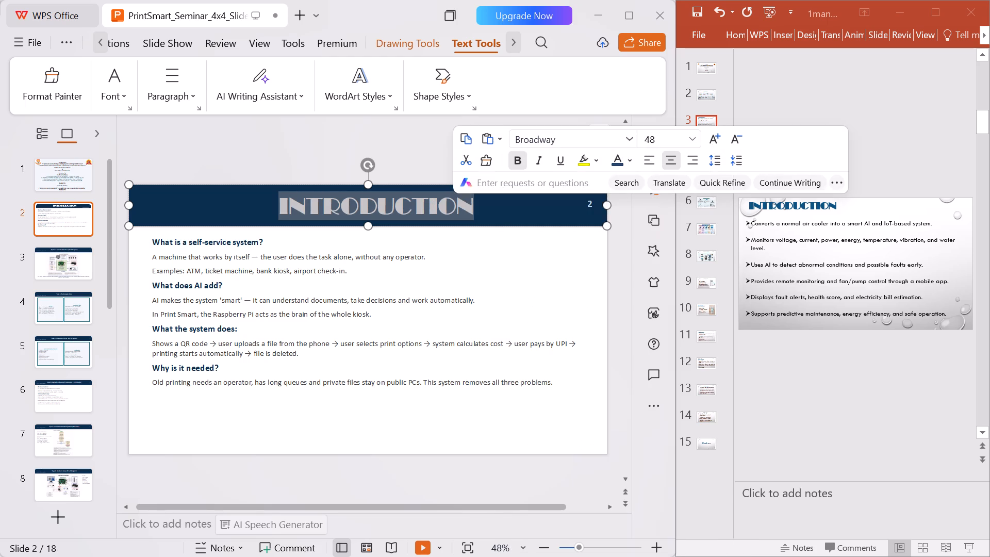
click(556, 297)
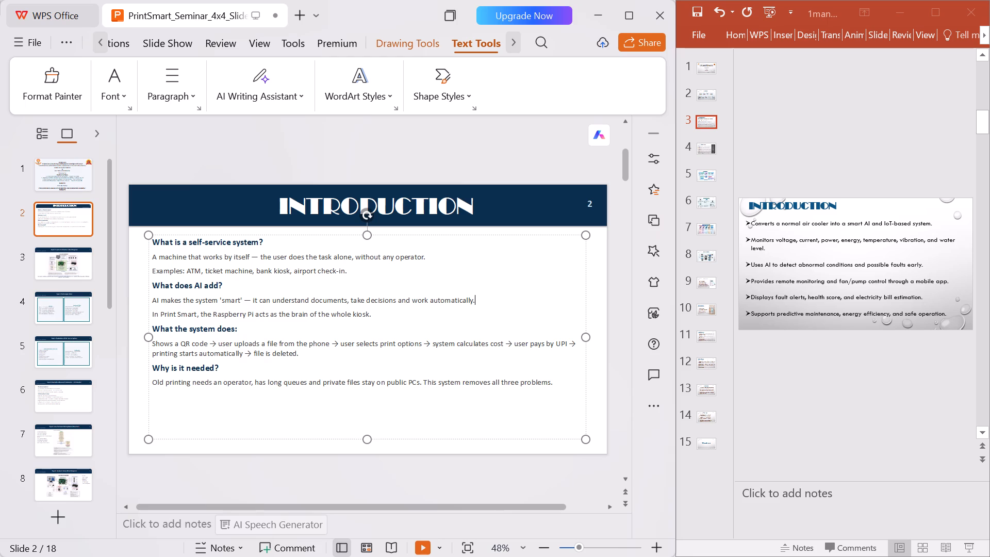
Set the font size of the slide 2 subheading "What is a self-service system?" to 20.
drag(153, 241, 263, 238)
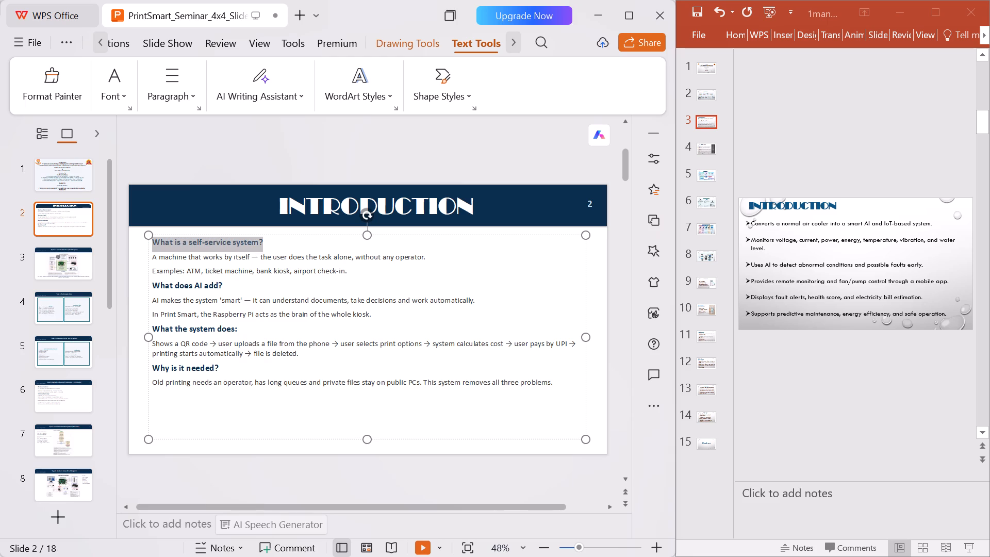
drag(263, 238, 266, 238)
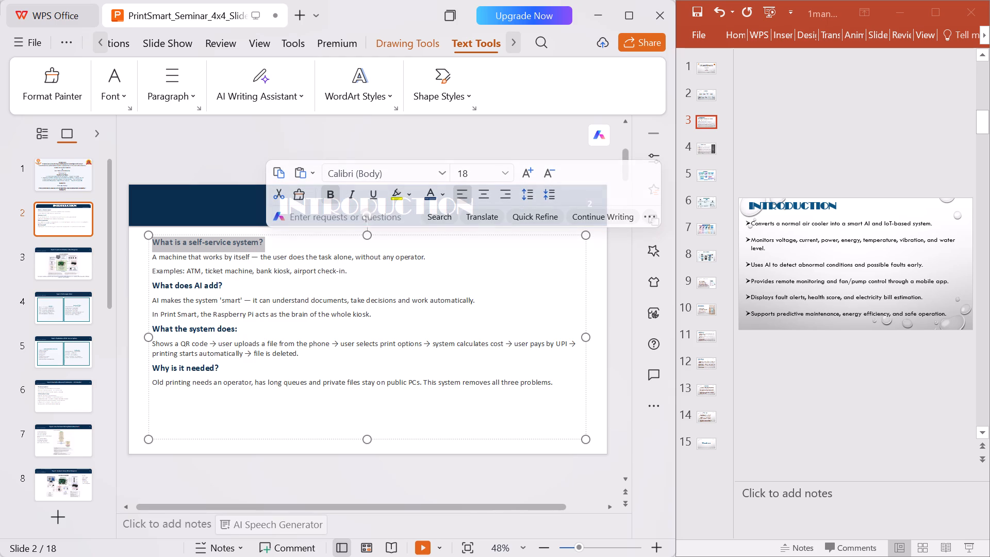
click(509, 169)
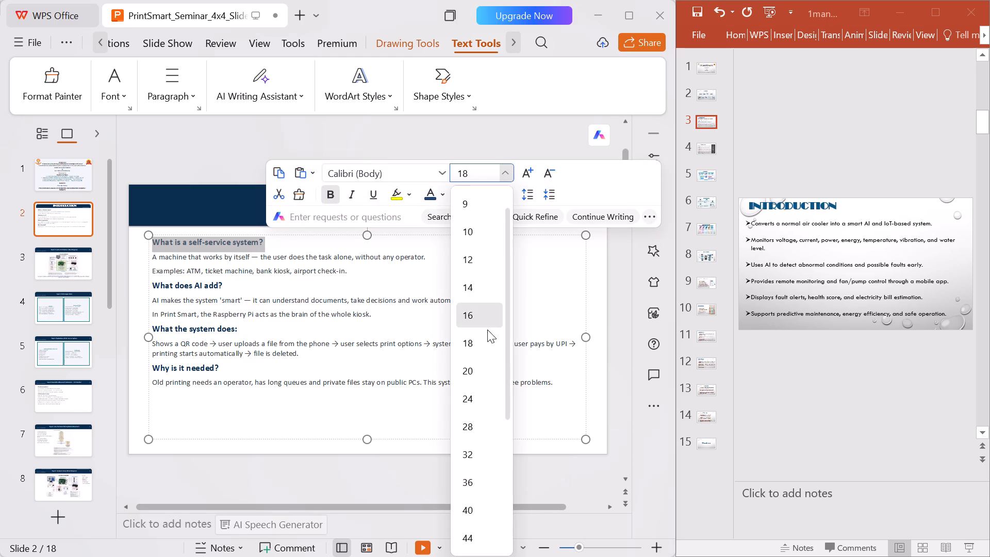
click(485, 365)
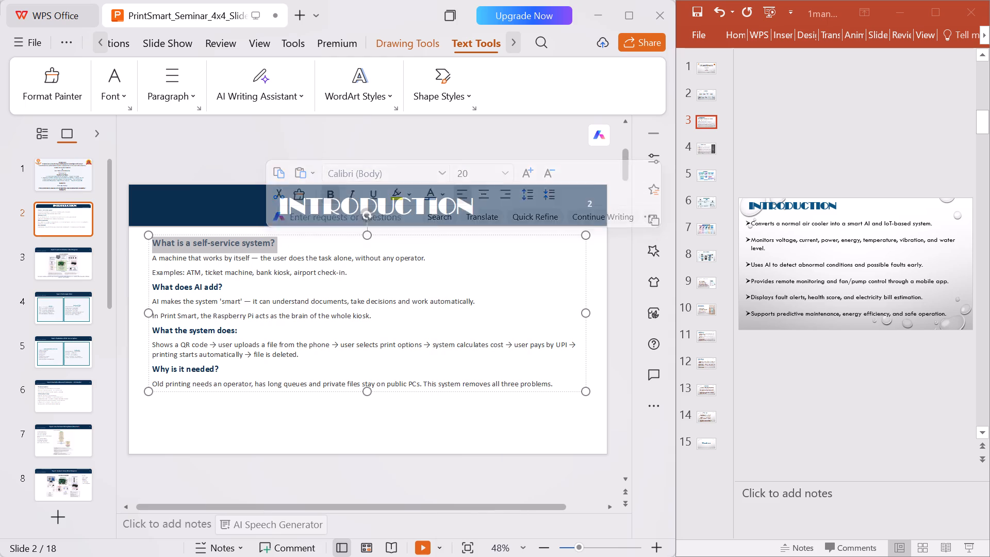
Set the font size of the two lines under "What is a self-service system?" to 18.
drag(153, 260, 224, 256)
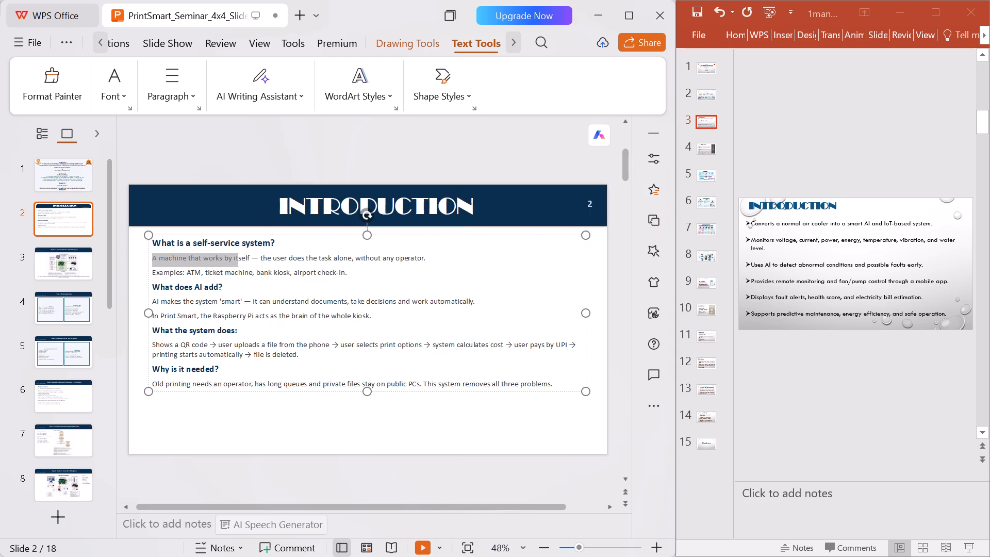
drag(224, 256, 351, 273)
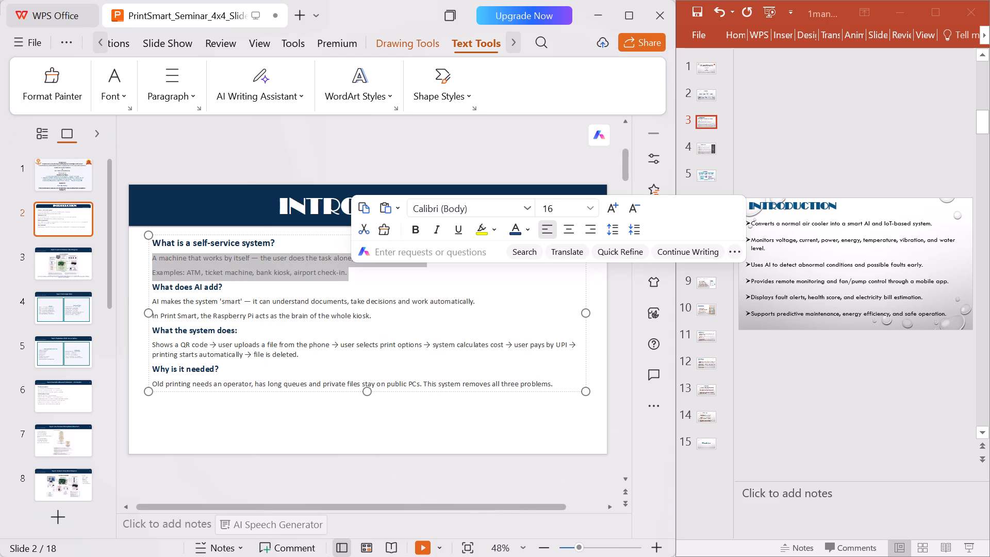
click(588, 211)
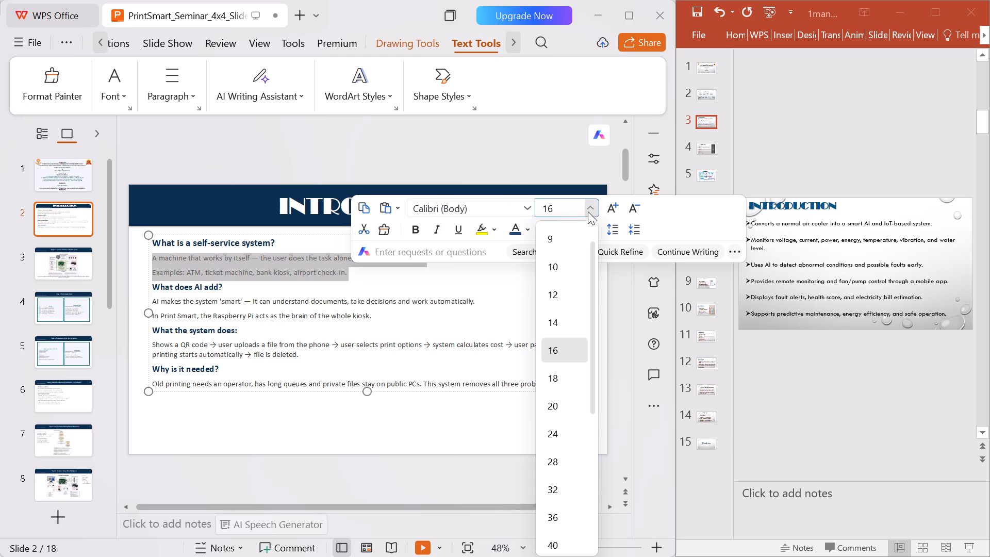
click(572, 373)
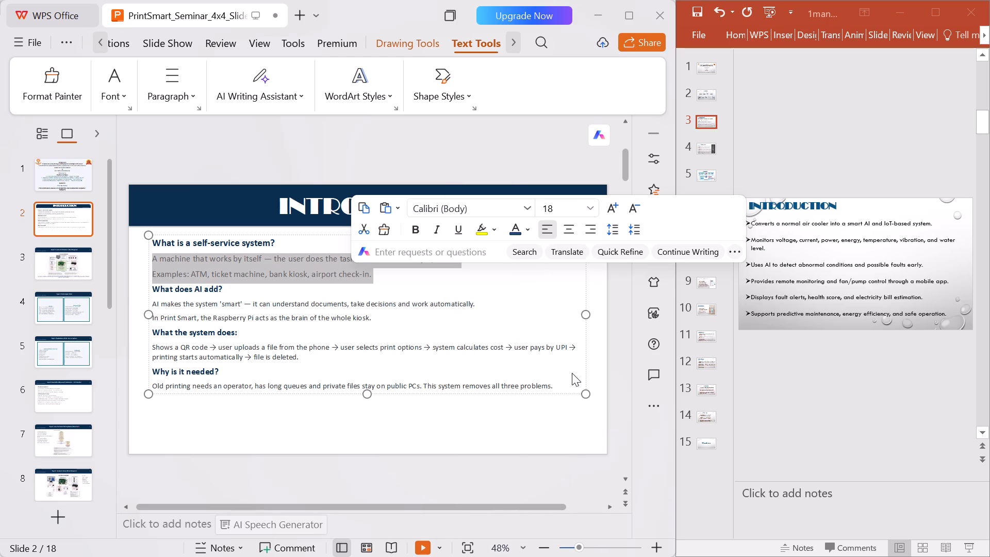
click(414, 274)
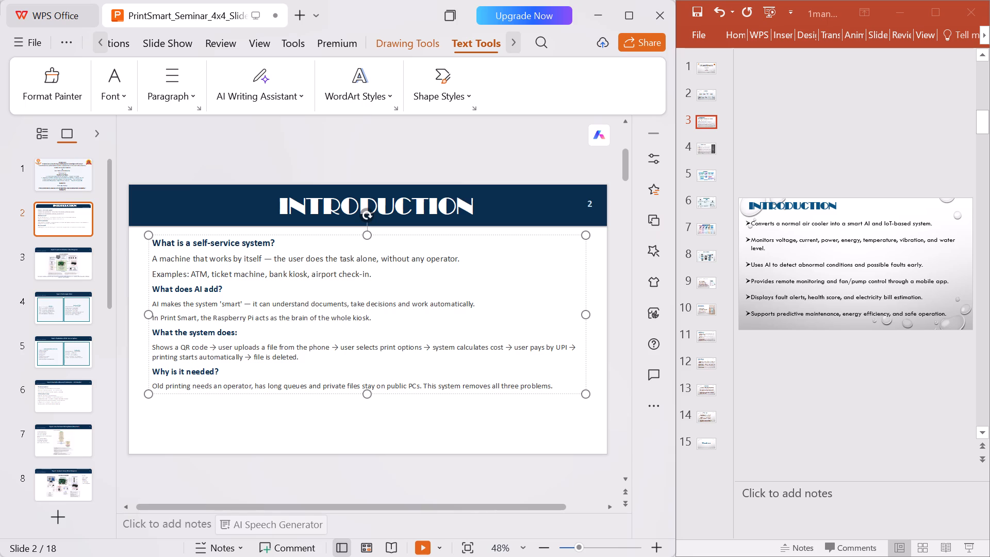
Set the font size of the slide 2 subheading "What does AI add?" to 20.
drag(153, 288, 225, 287)
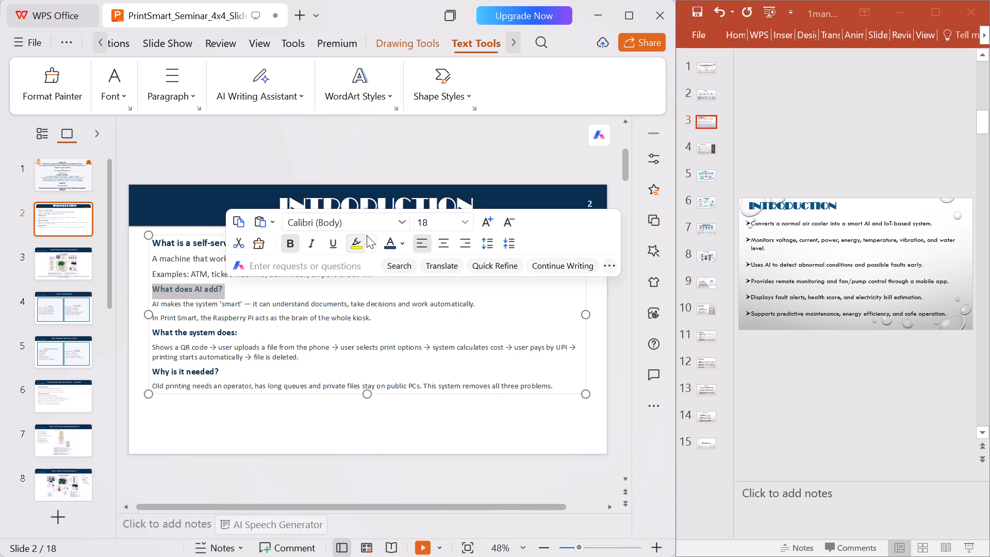
click(460, 222)
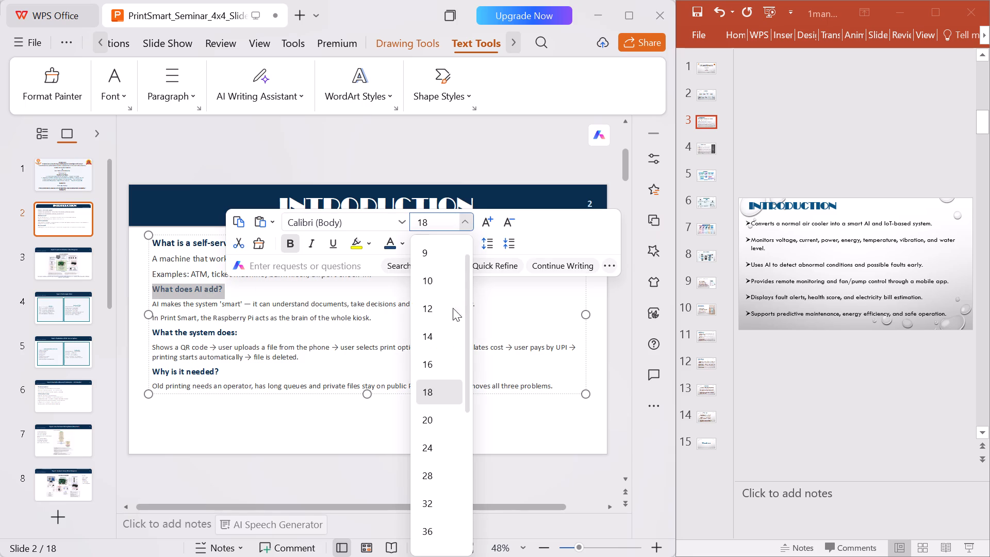
click(426, 420)
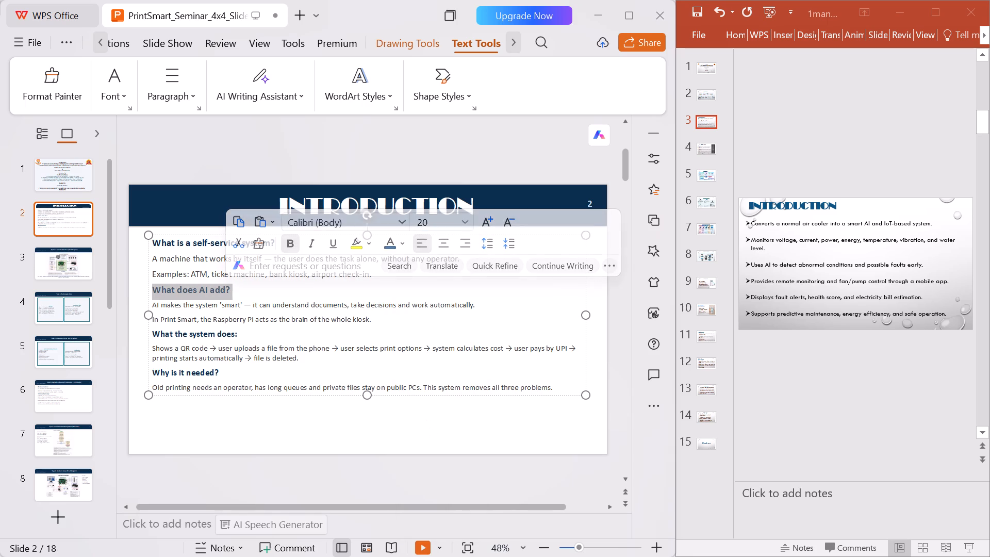
Set the font size of the two lines under "What does AI add?" to 18.
click(153, 302)
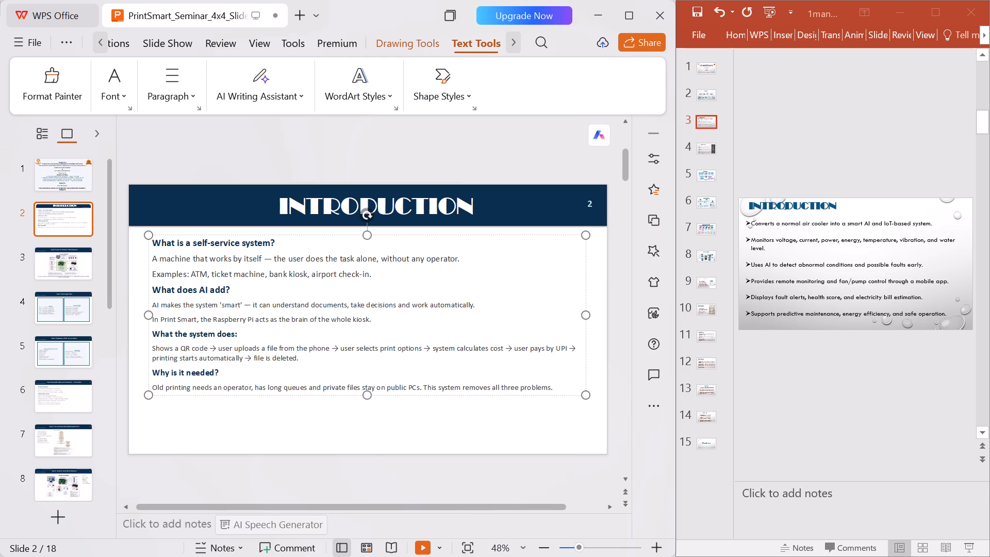
click(155, 305)
drag(153, 306, 256, 305)
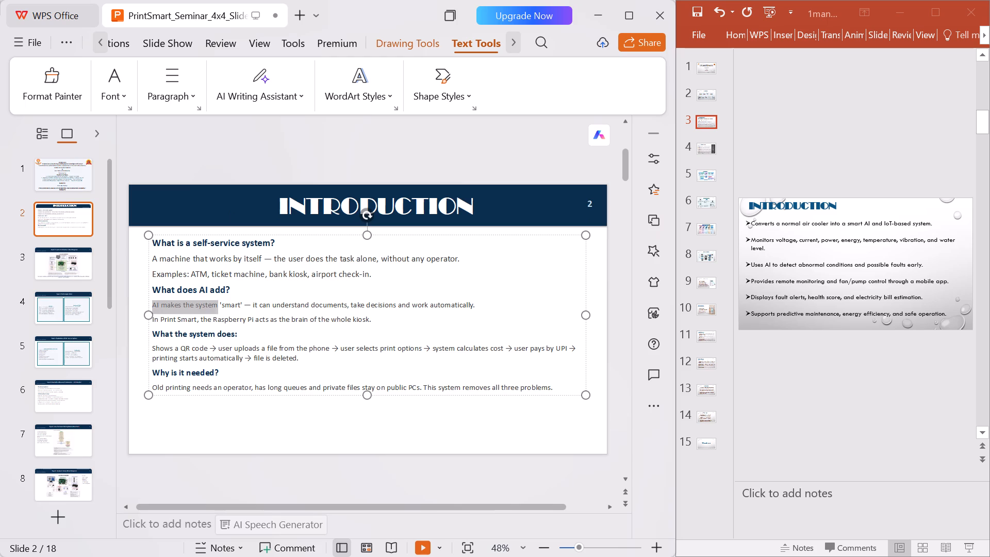
drag(256, 305, 376, 324)
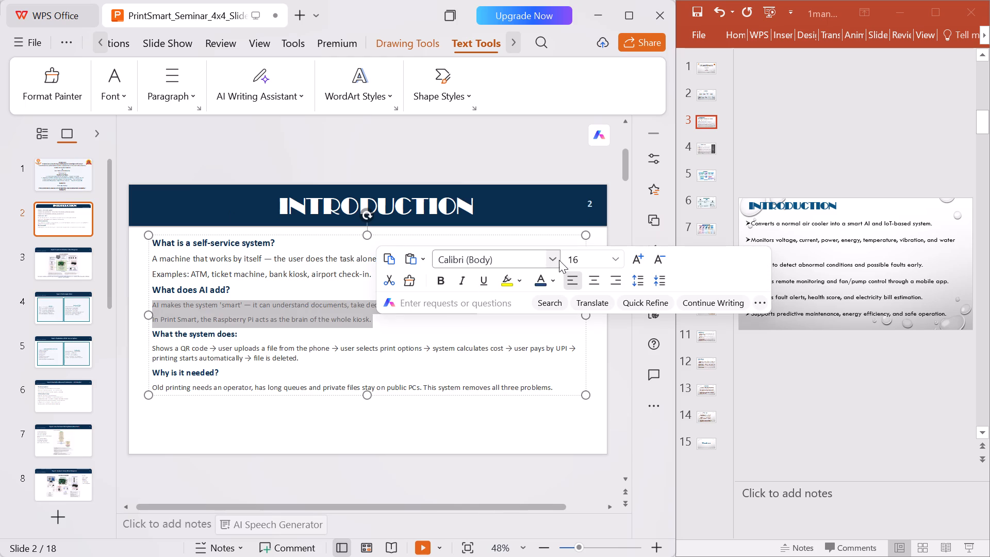
click(613, 257)
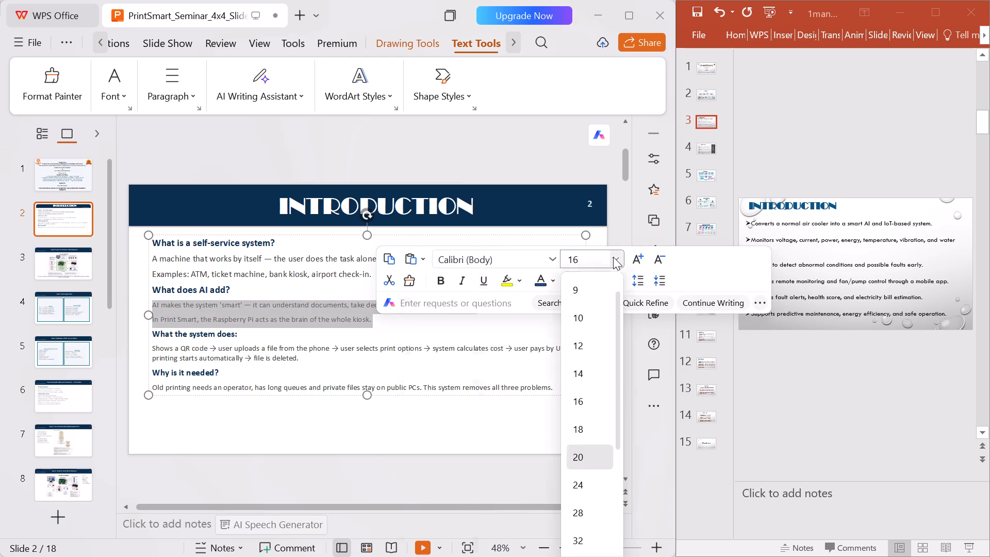
click(587, 436)
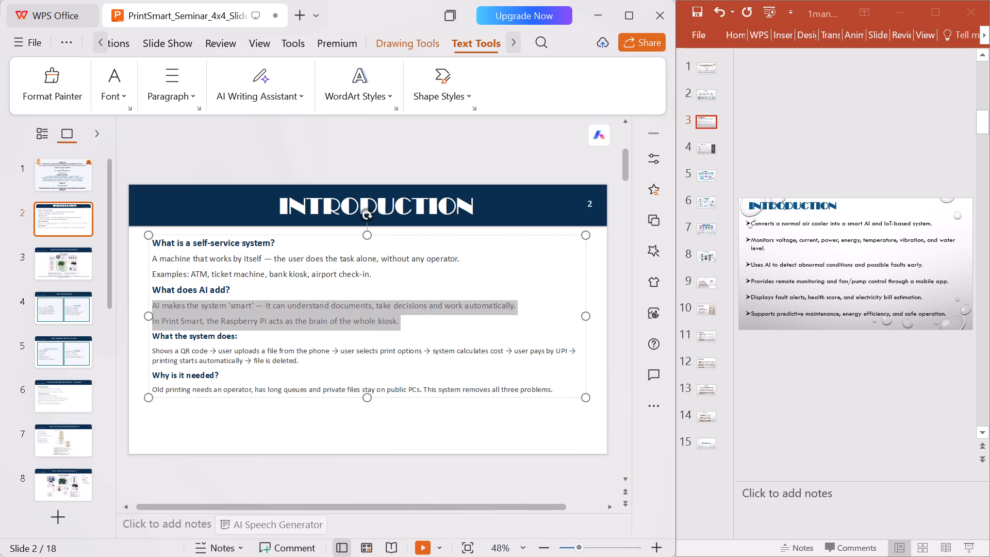
click(228, 422)
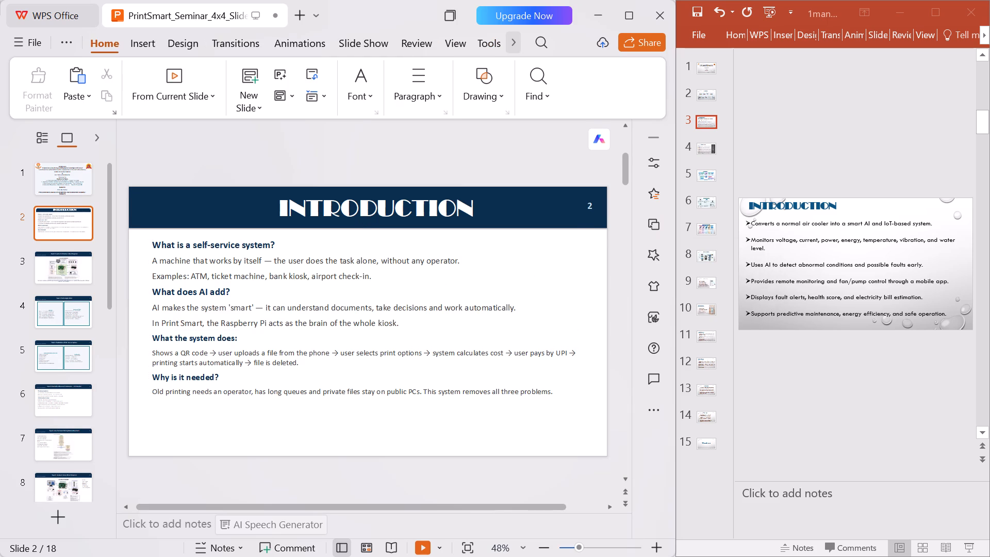
Set the font size of the slide 2 subheading "What the system does:" to 20.
drag(153, 339, 236, 337)
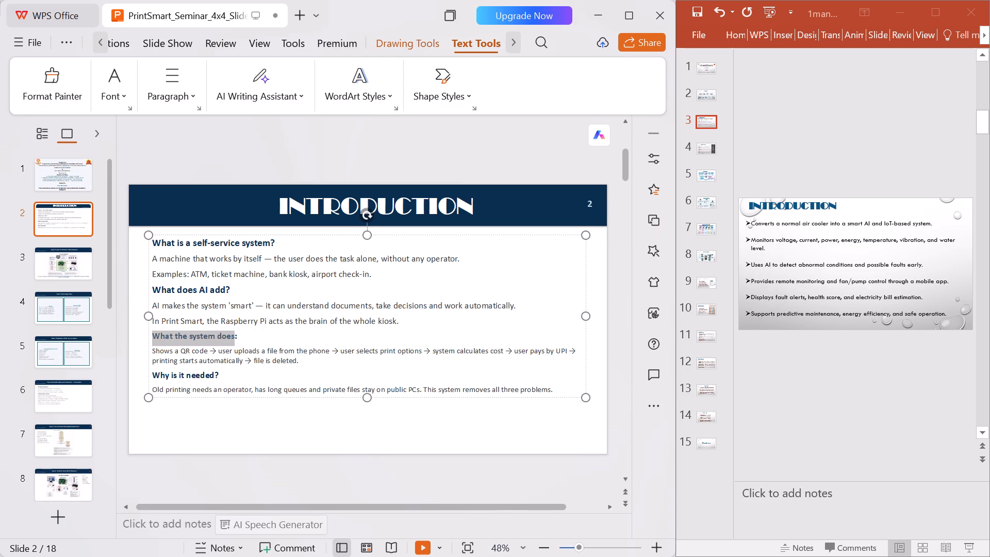
drag(236, 337, 239, 337)
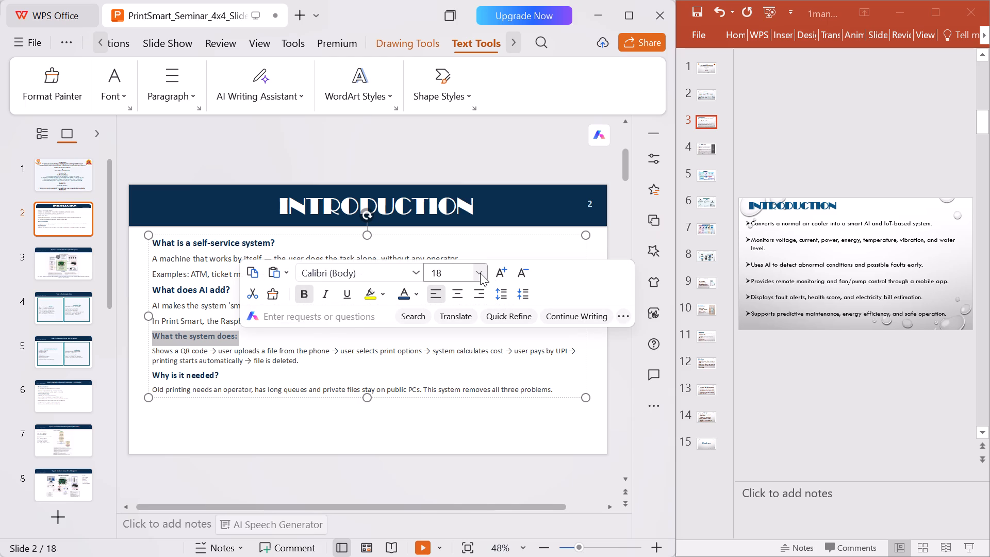
click(480, 273)
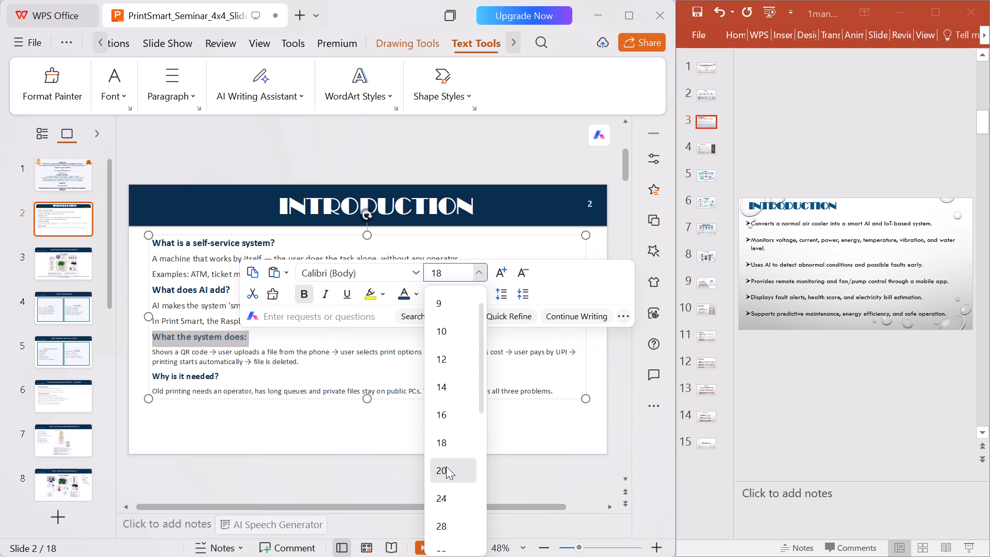
click(446, 466)
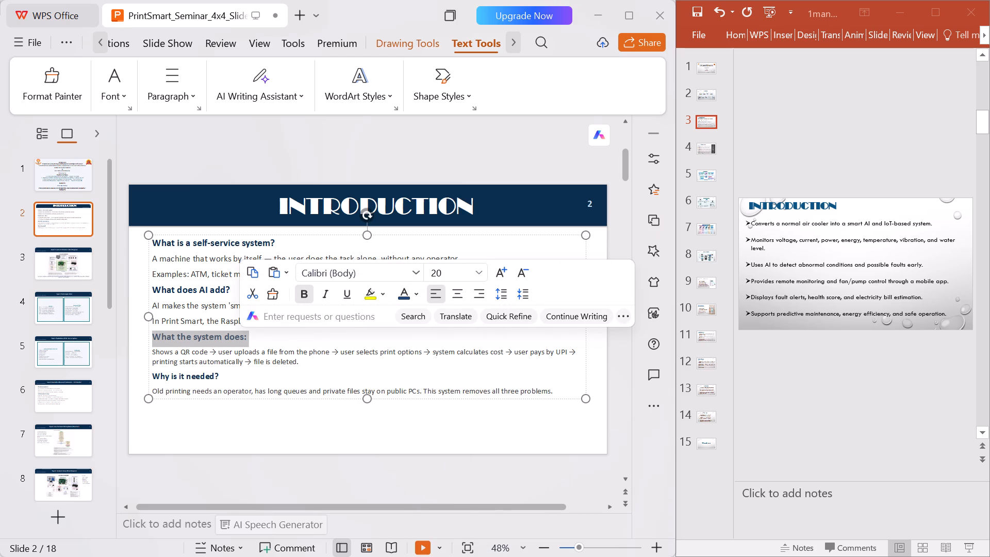
click(216, 373)
click(241, 370)
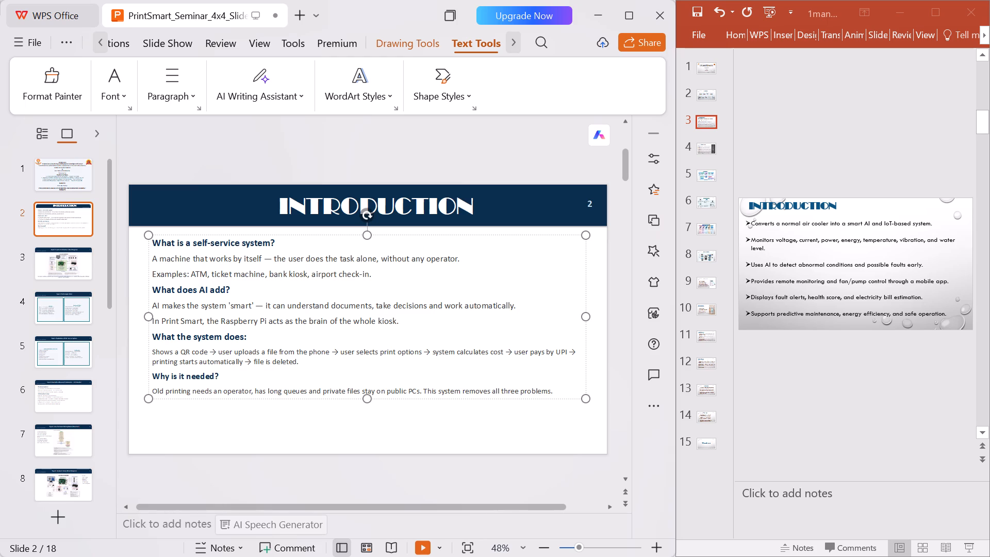
Set the font size of the paragraph under "What the system does:" to 18.
drag(153, 352, 303, 361)
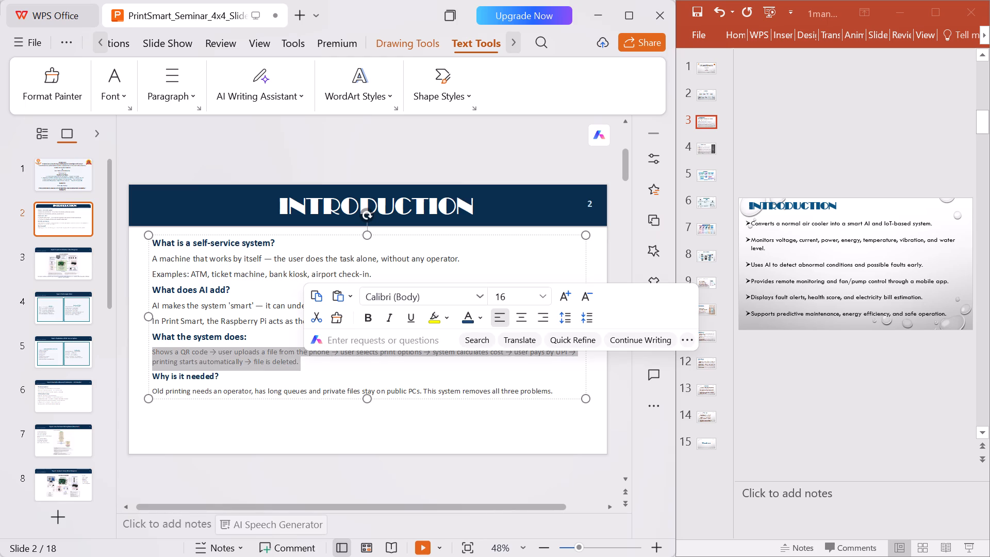
click(546, 301)
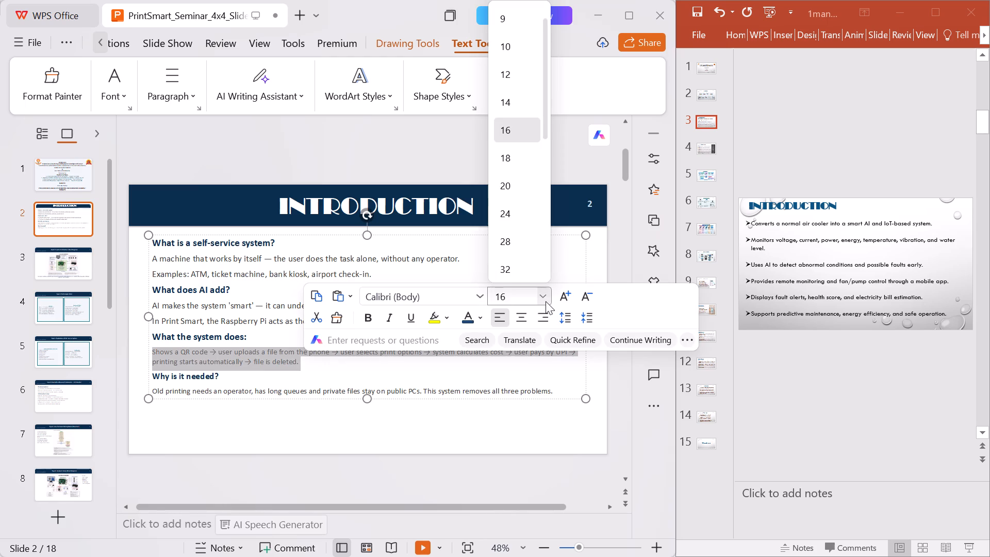
click(516, 161)
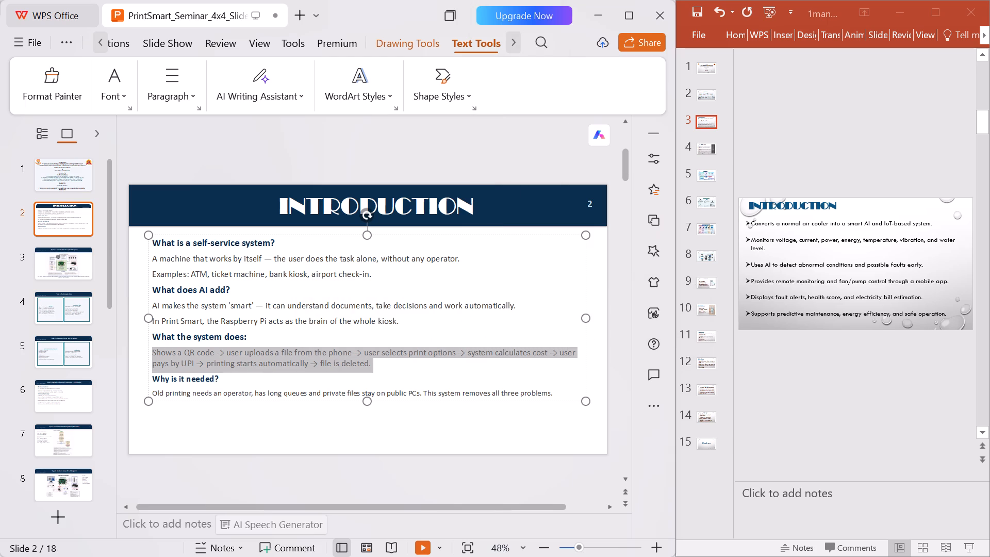
Set the font size of the slide 2 subheading "Why is it needed?" to 20.
drag(157, 375, 175, 378)
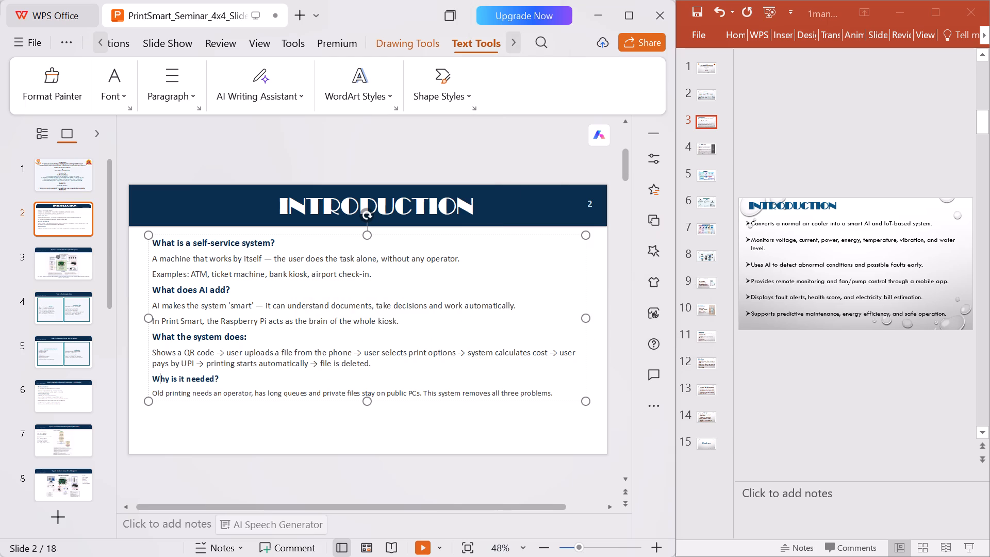
drag(175, 378, 214, 374)
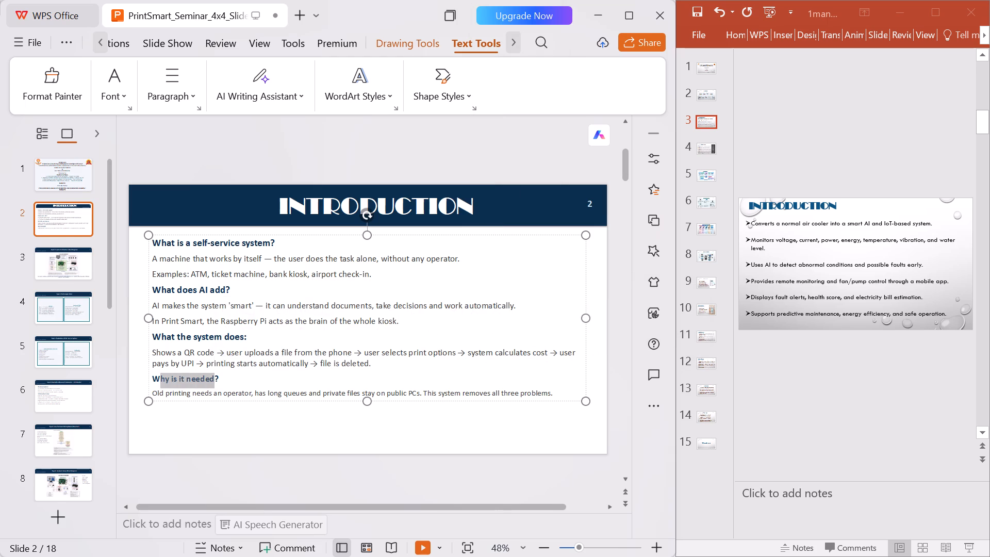
click(234, 438)
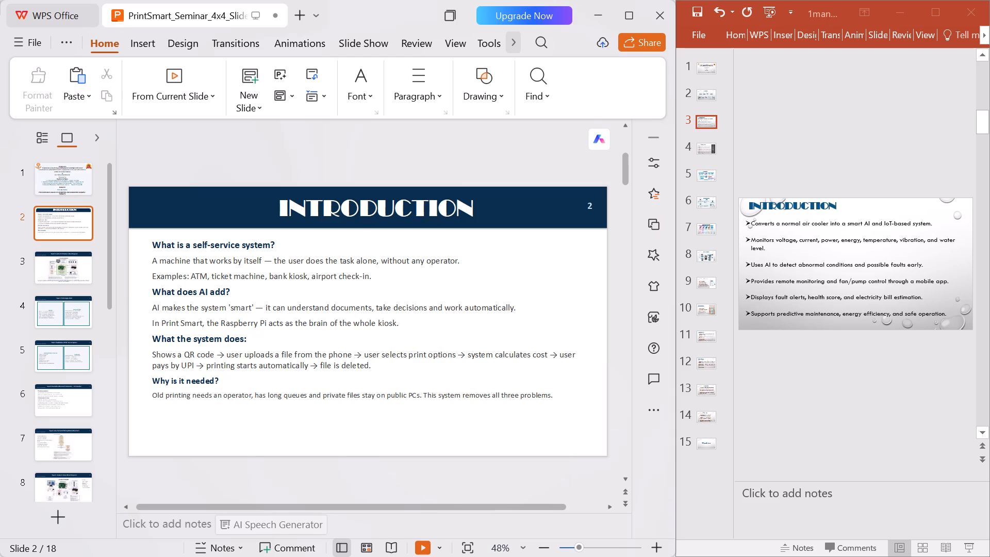
drag(153, 380, 219, 374)
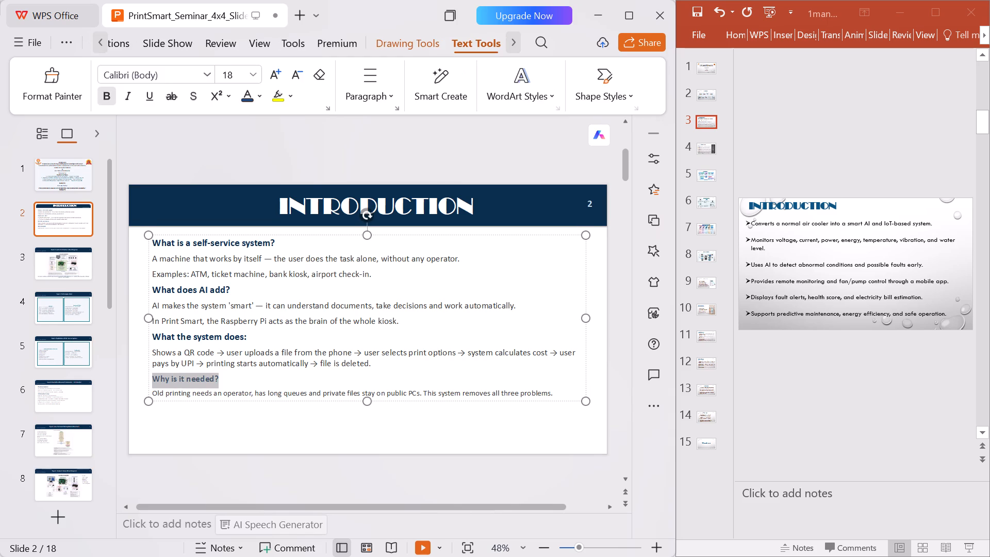
drag(219, 374, 220, 374)
click(459, 303)
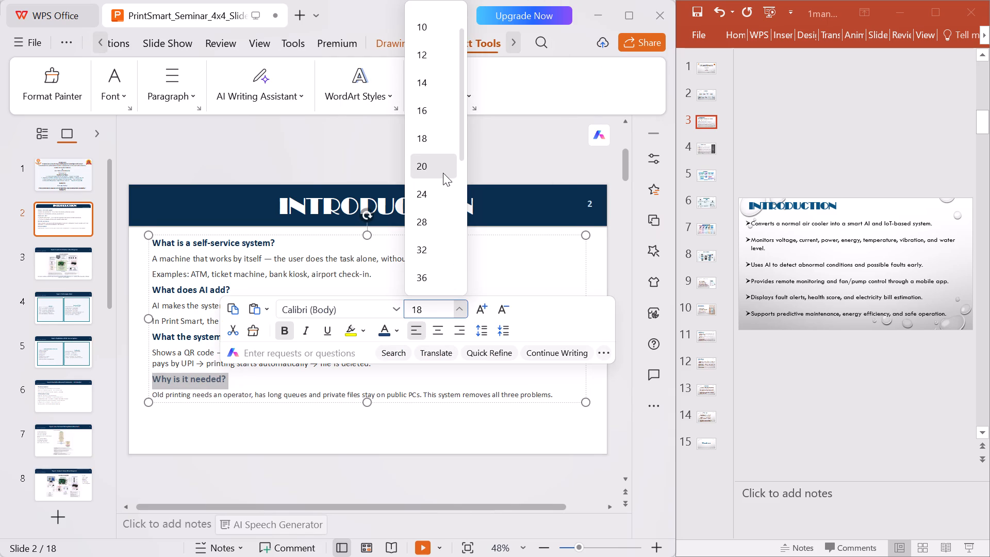
click(443, 173)
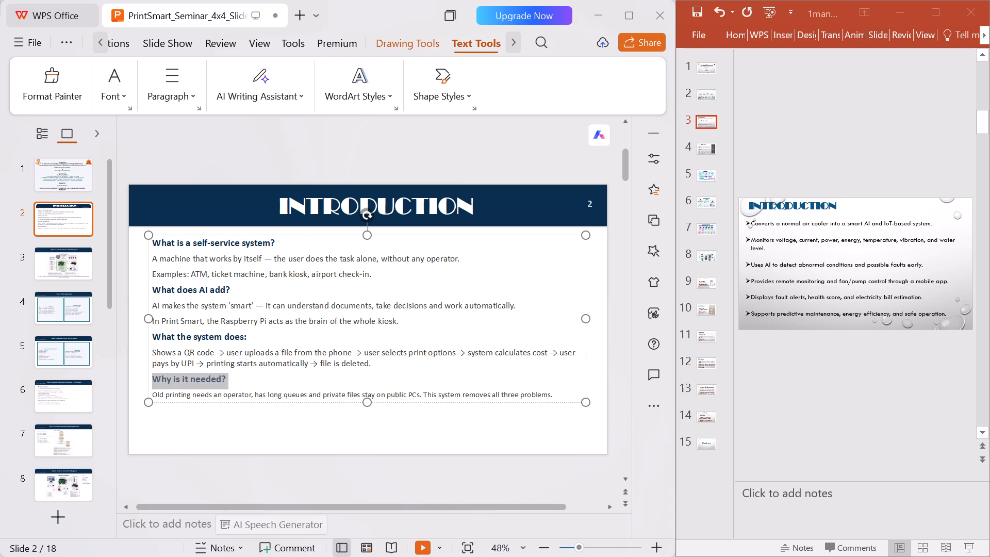
Set the font size of the paragraph under "Why is it needed?" to 18.
click(156, 392)
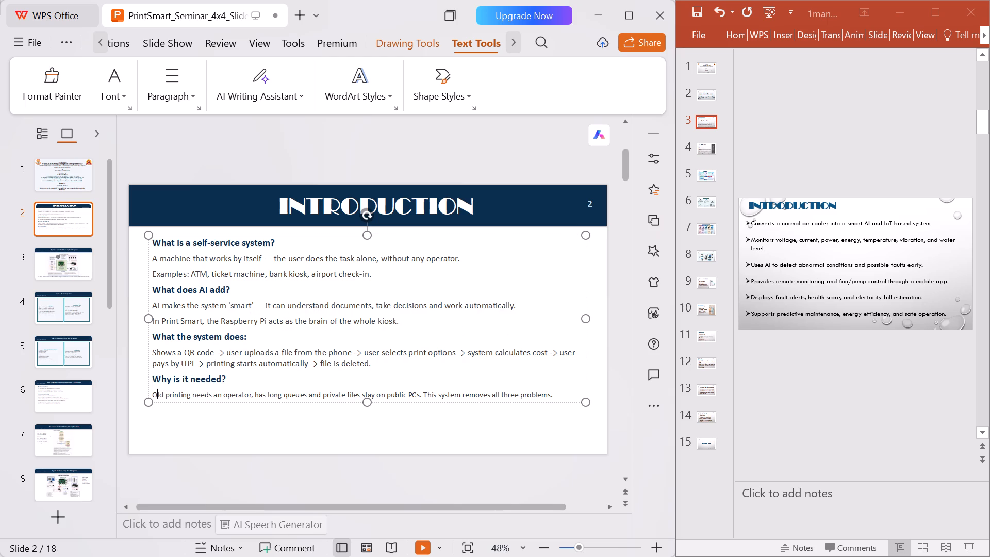
double_click(151, 393)
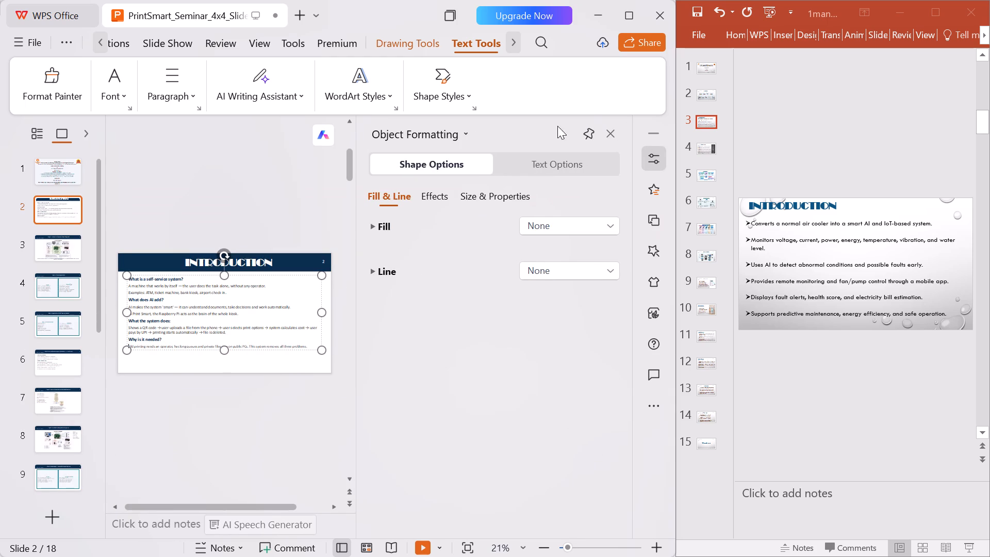
click(613, 125)
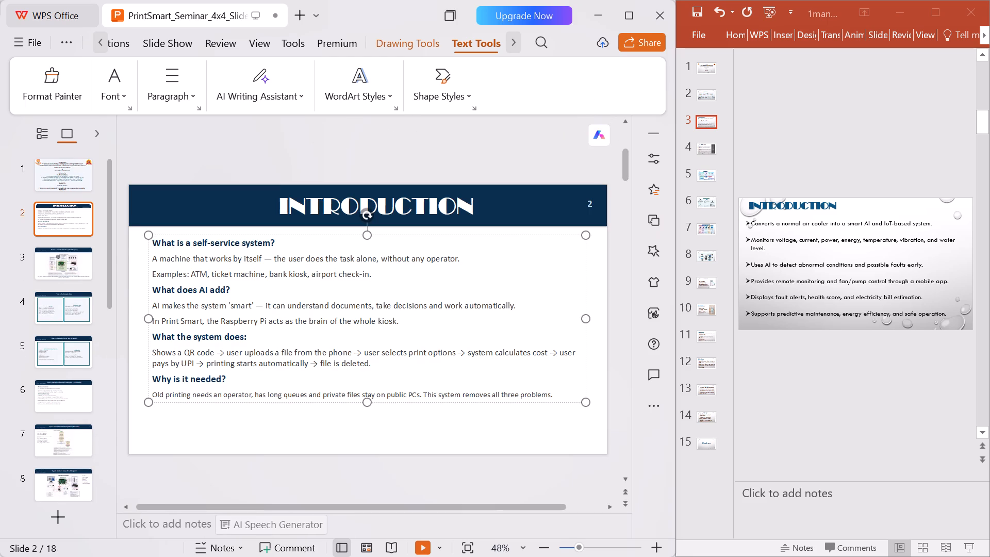
drag(154, 393, 551, 398)
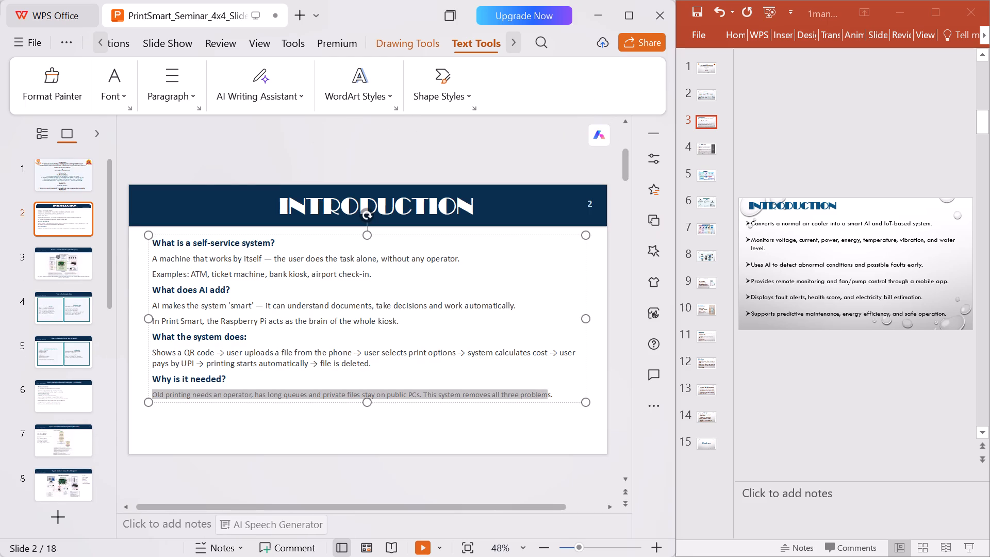
drag(551, 398, 554, 398)
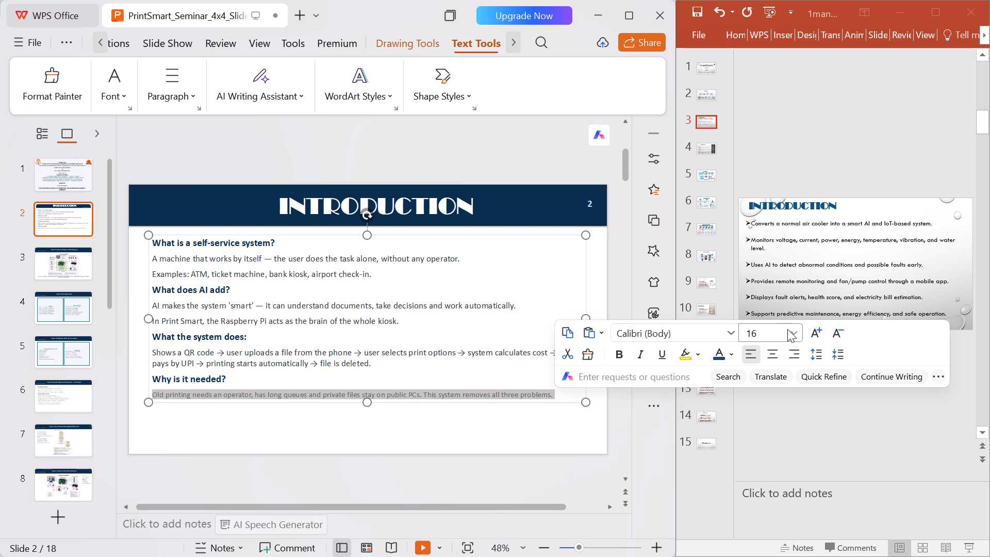
click(793, 329)
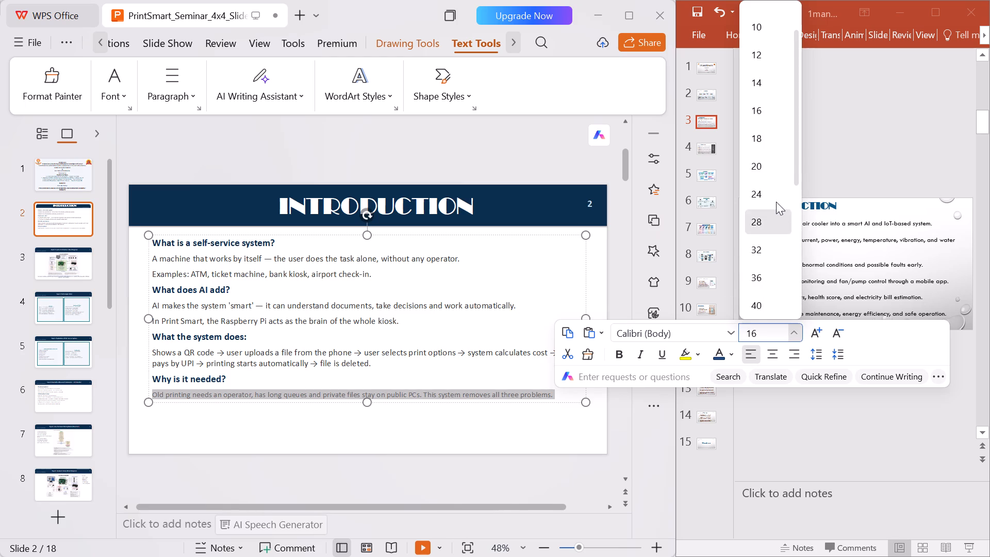
click(765, 139)
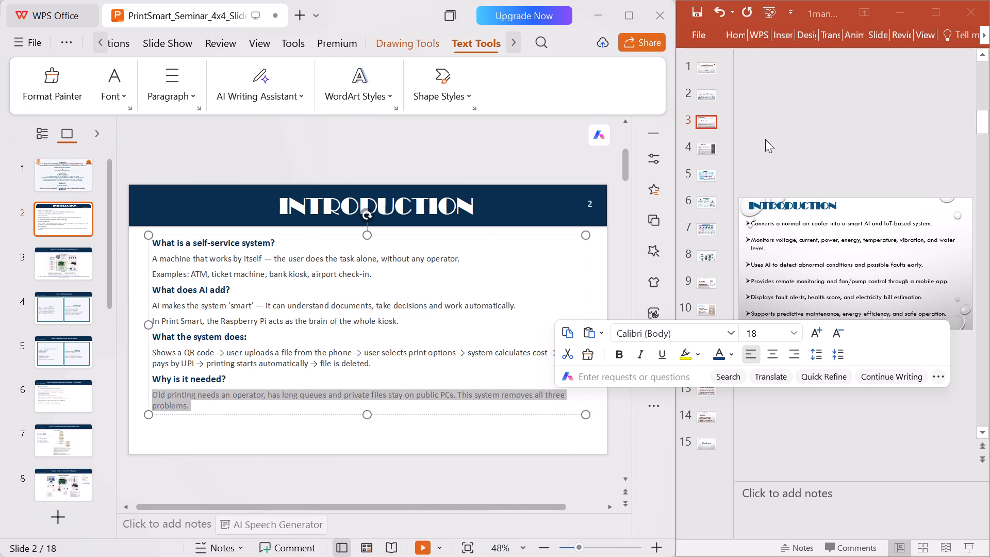
click(461, 423)
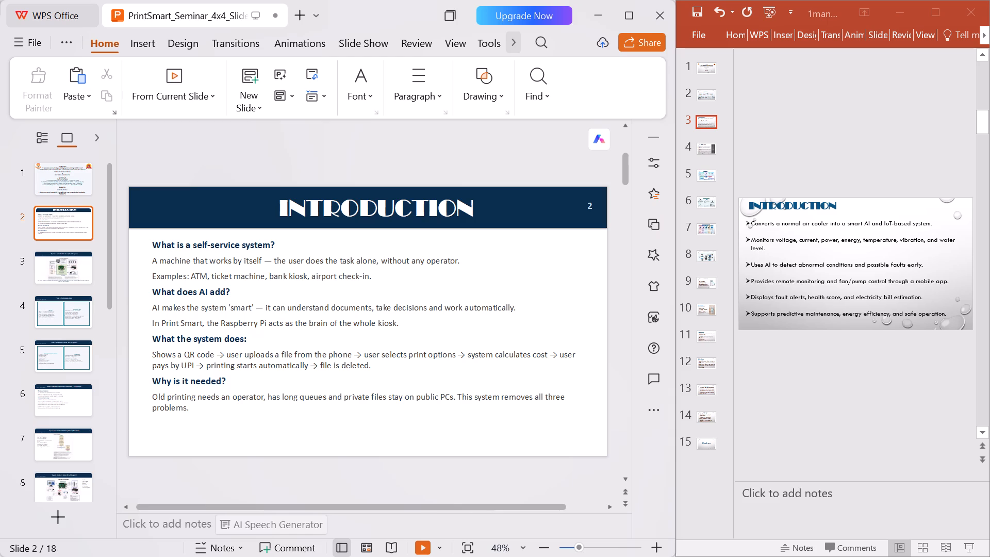
Play the PrintSmart slide show from the beginning and advance through the introduction slide to the block diagram on slide 3.
click(365, 43)
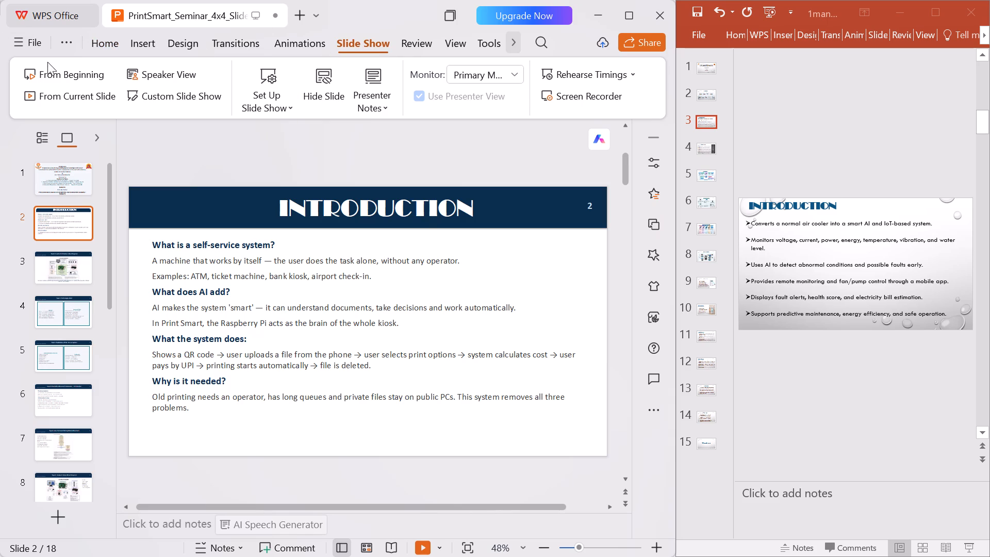
click(67, 73)
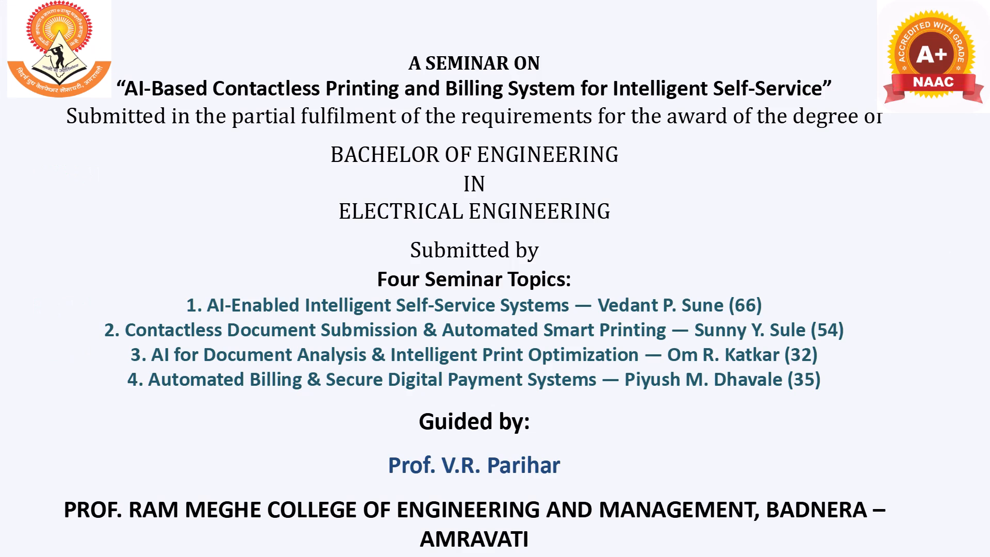
key(Return)
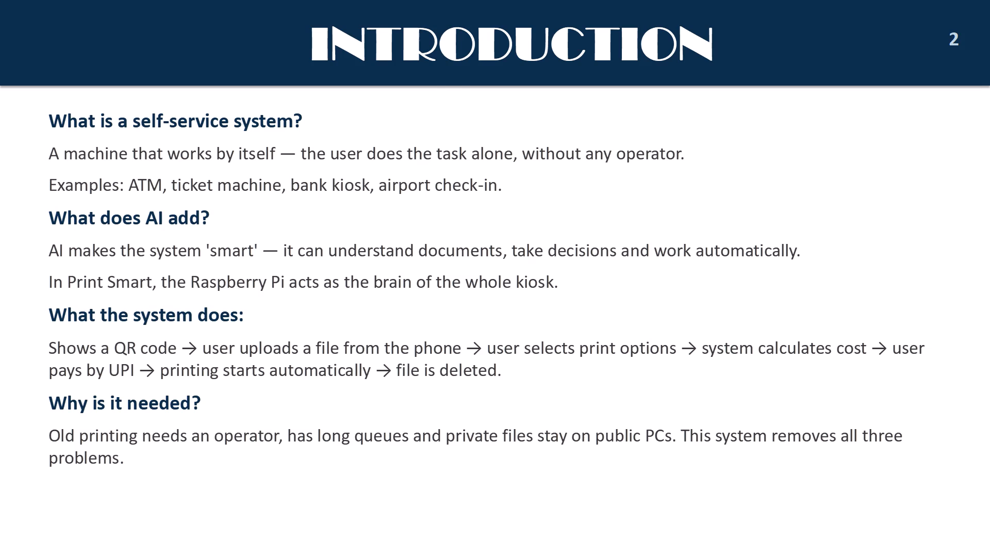
key(Return)
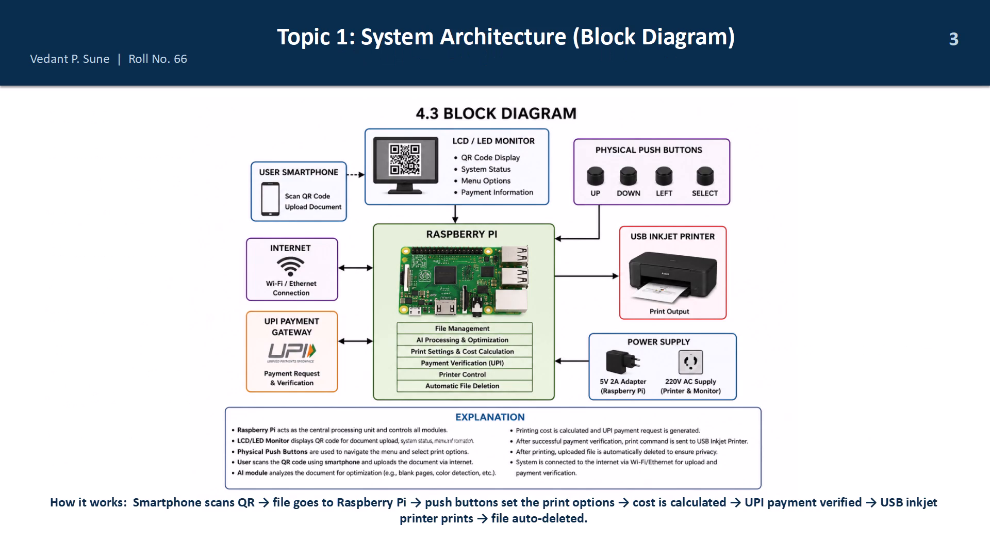
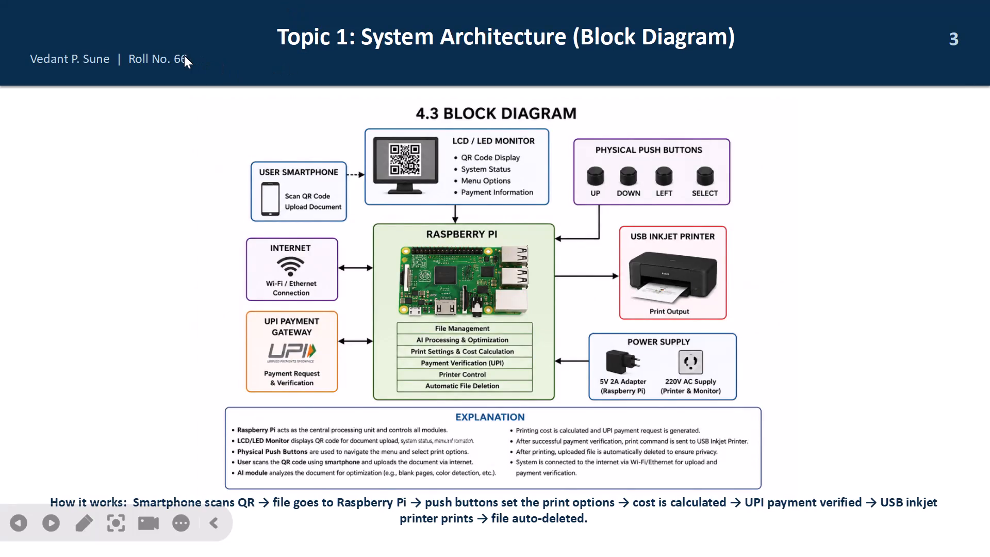
Advance the slide show to slide 5, Applications of Self-Service Systems, and end the show.
drag(184, 55, 182, 55)
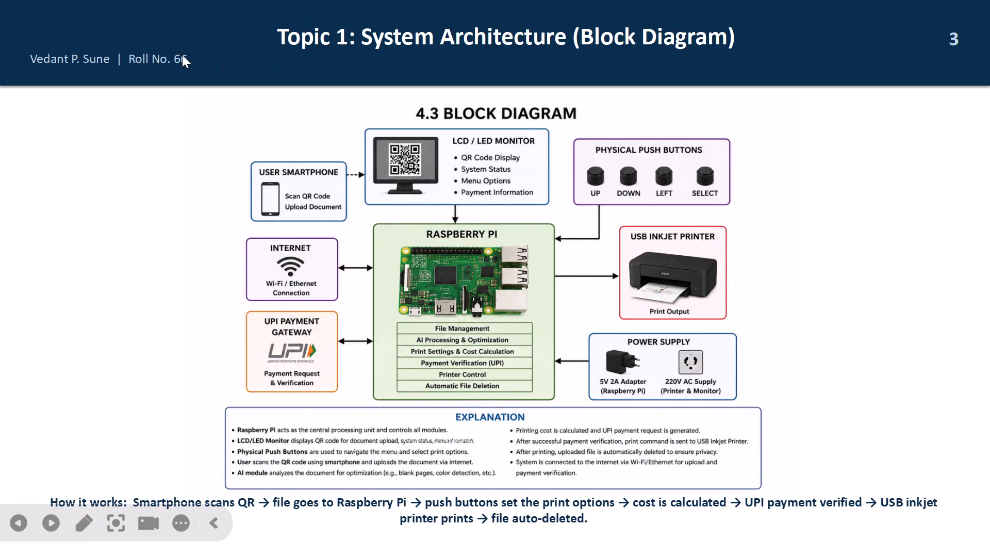
drag(182, 55, 181, 61)
click(181, 61)
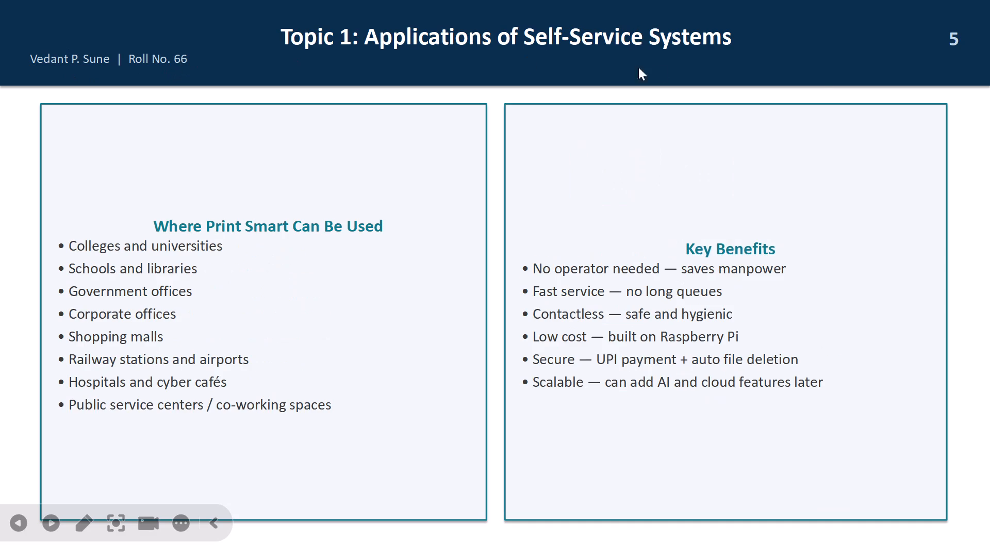
key(Escape)
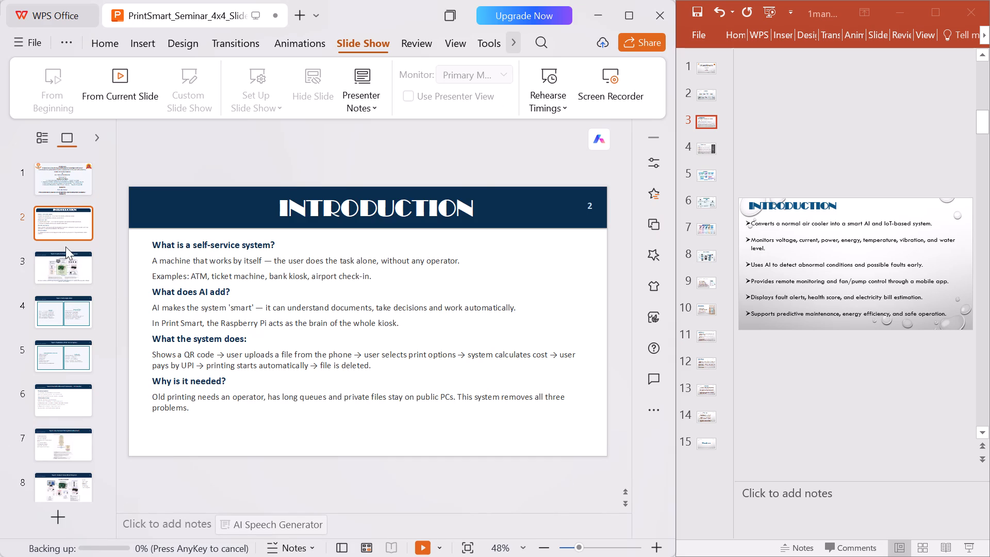
Delete the presenter name and roll number line and the slide number from the header of slide 3, System Architecture.
click(65, 247)
click(59, 259)
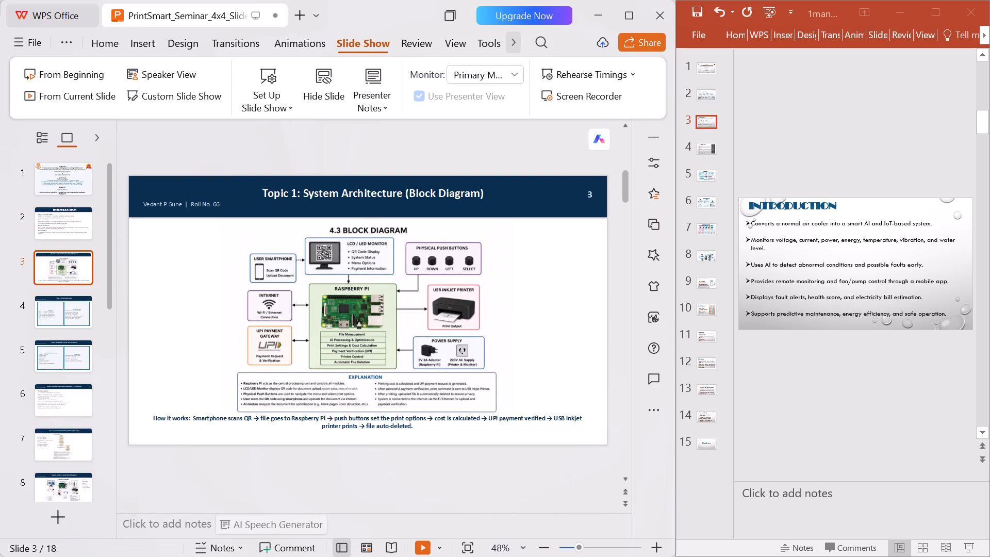
drag(220, 204, 134, 207)
key(BackSpace)
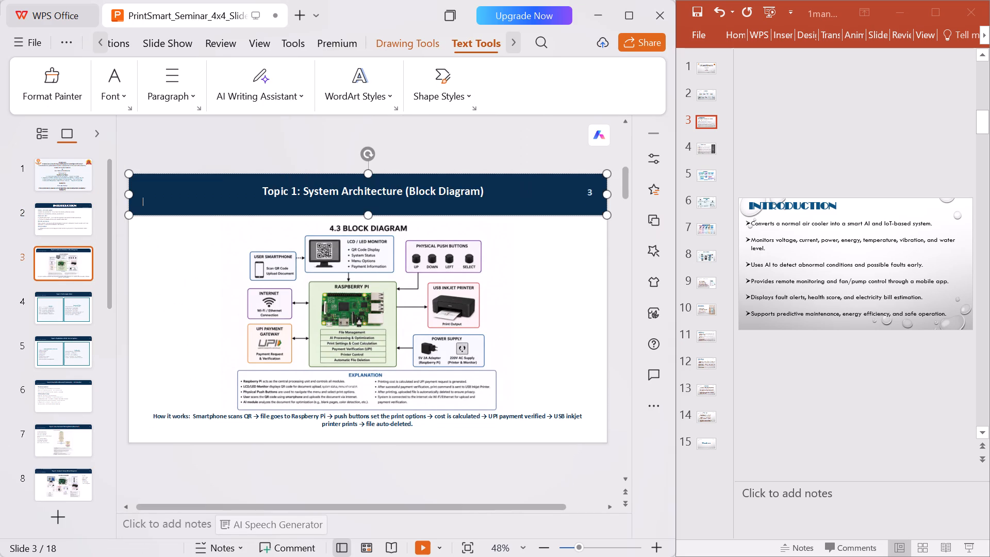
click(134, 207)
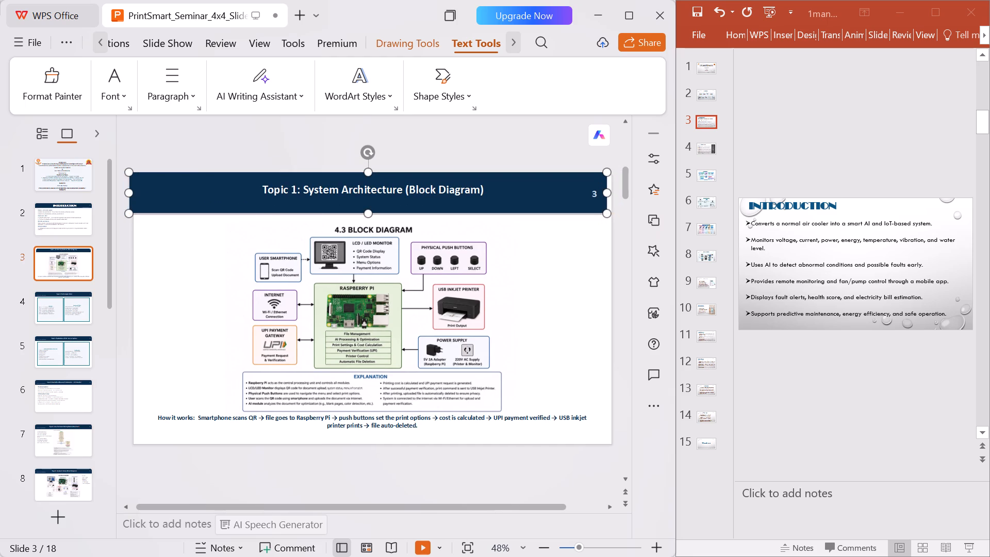
click(70, 37)
click(155, 63)
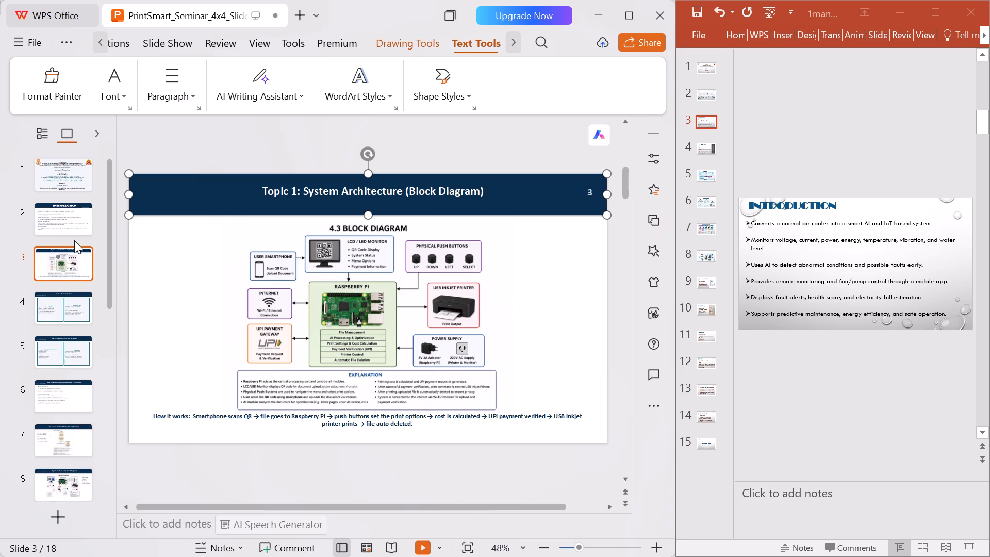
click(85, 264)
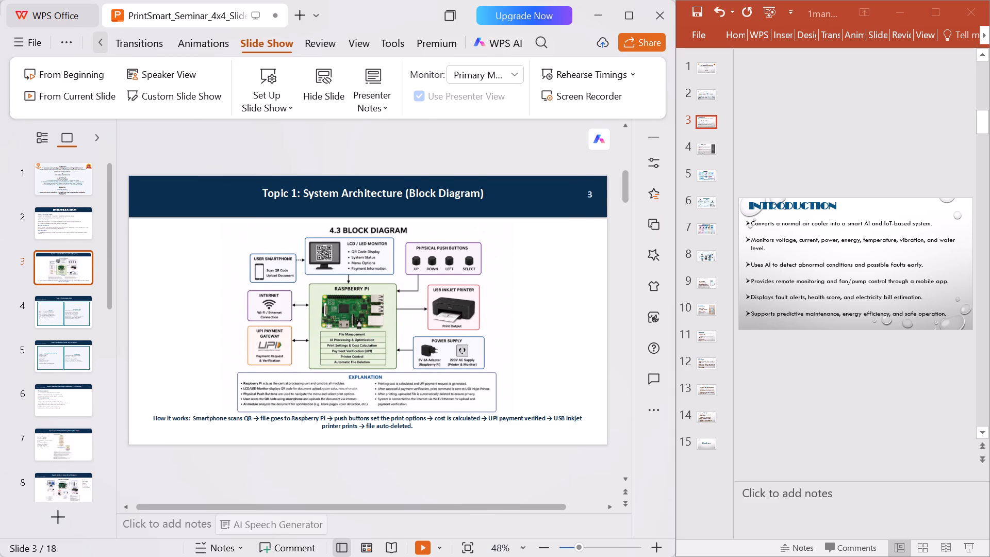
click(591, 198)
key(BackSpace)
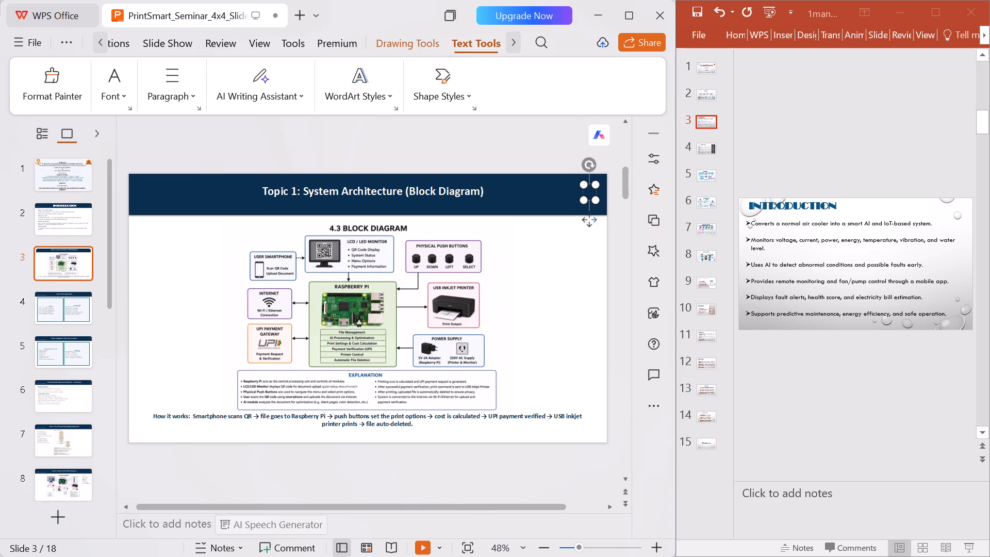
click(77, 272)
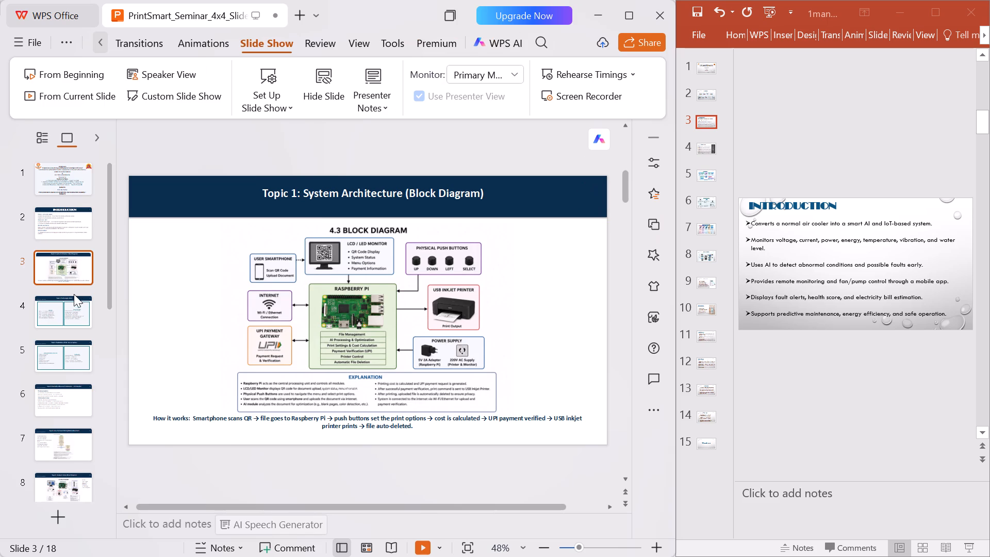
Delete the slide number and the presenter name and roll number line from the header of slide 4, Technologies Used.
click(84, 308)
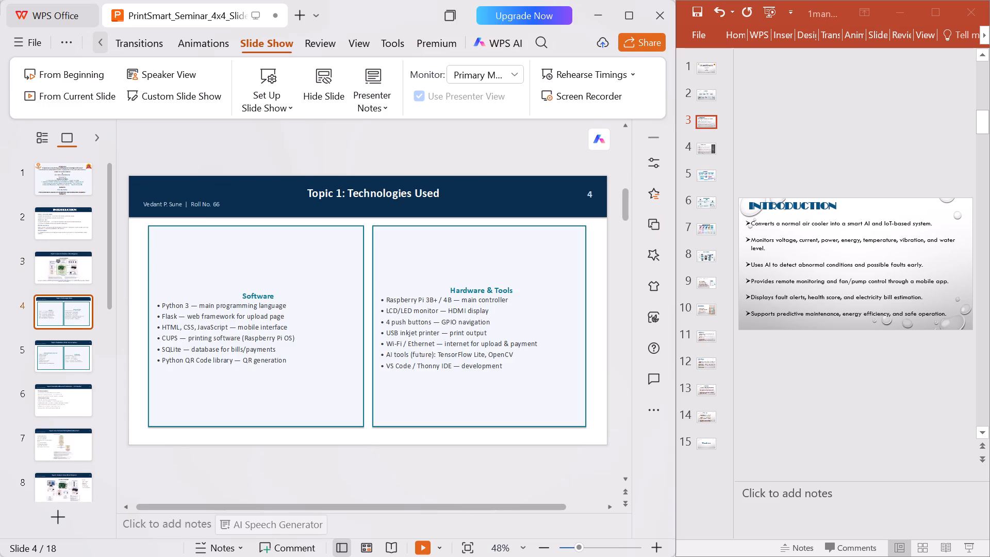
click(590, 194)
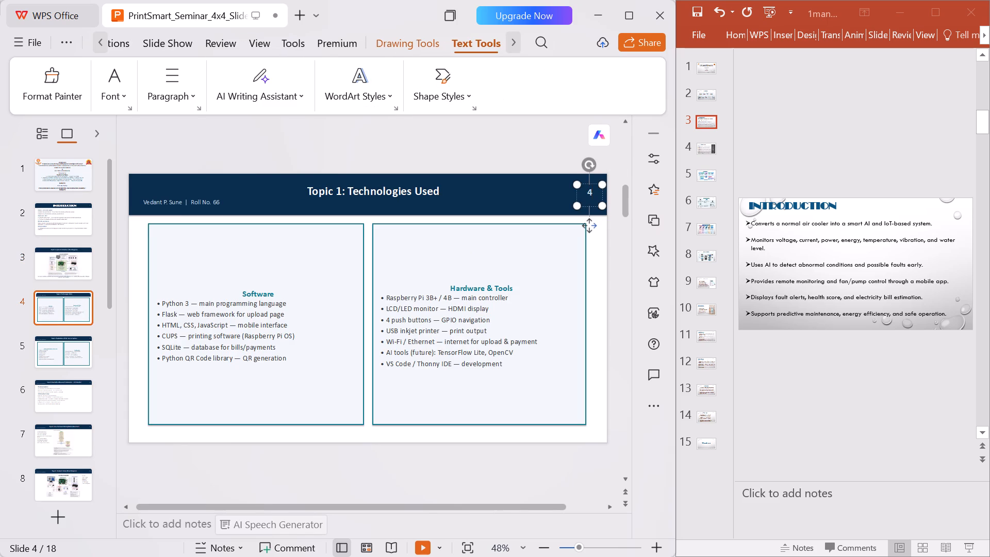
key(BackSpace)
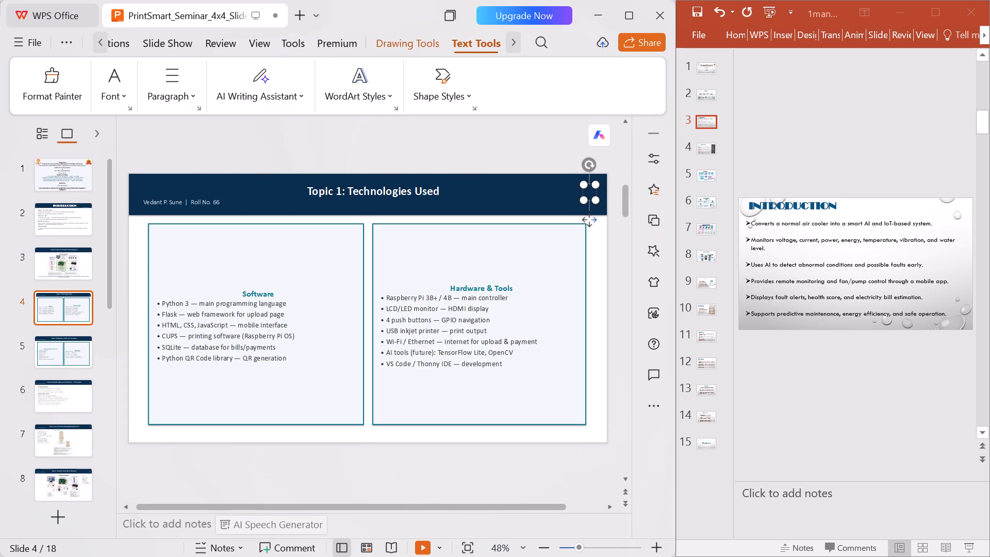
drag(220, 205, 145, 208)
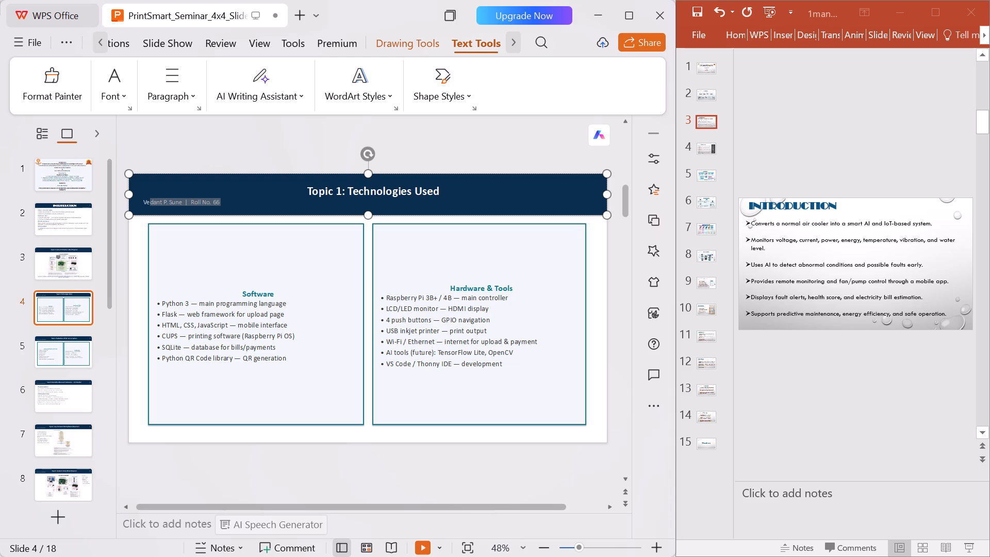
drag(145, 208, 139, 209)
key(BackSpace)
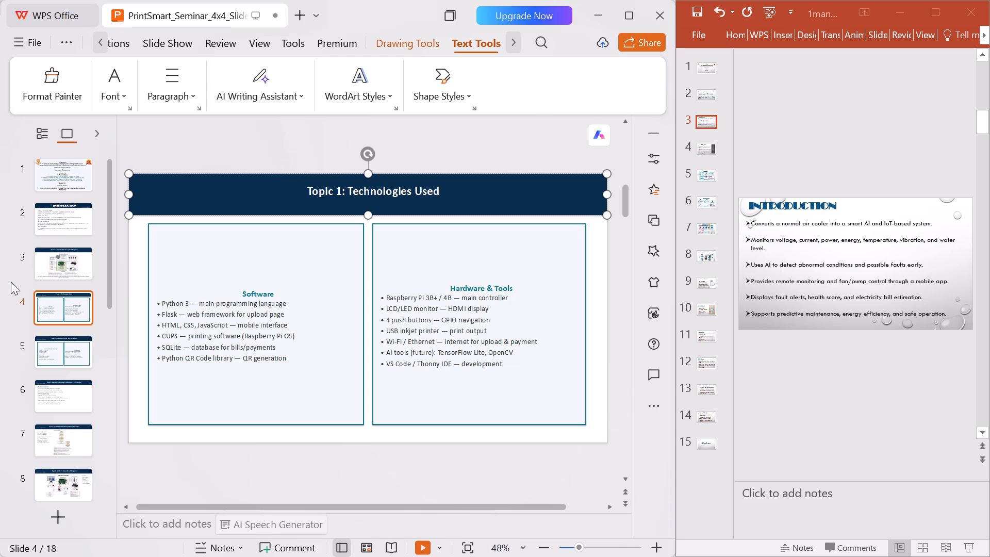
click(56, 316)
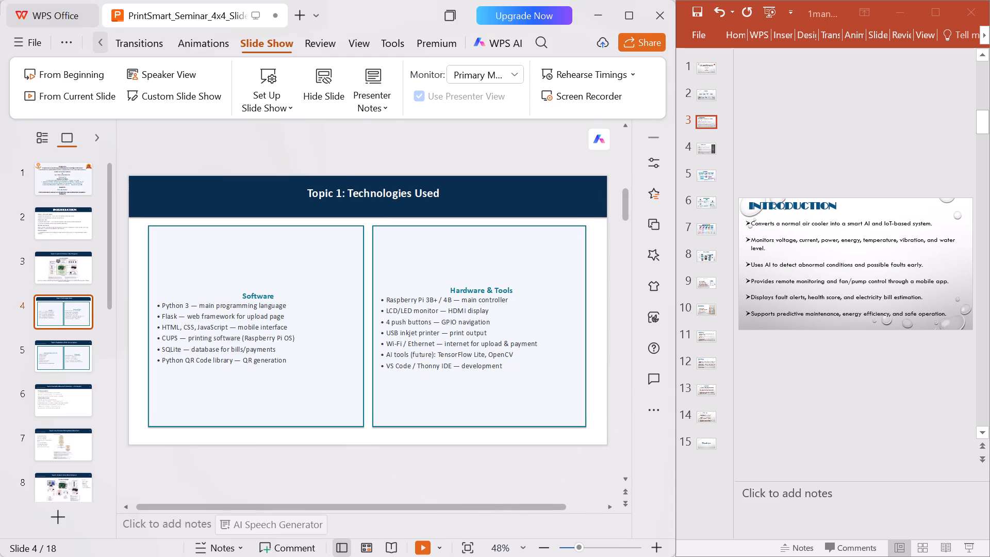
Delete the presenter name and roll number line and the slide number from the header of slide 5, Applications of Self-Service Systems.
click(82, 369)
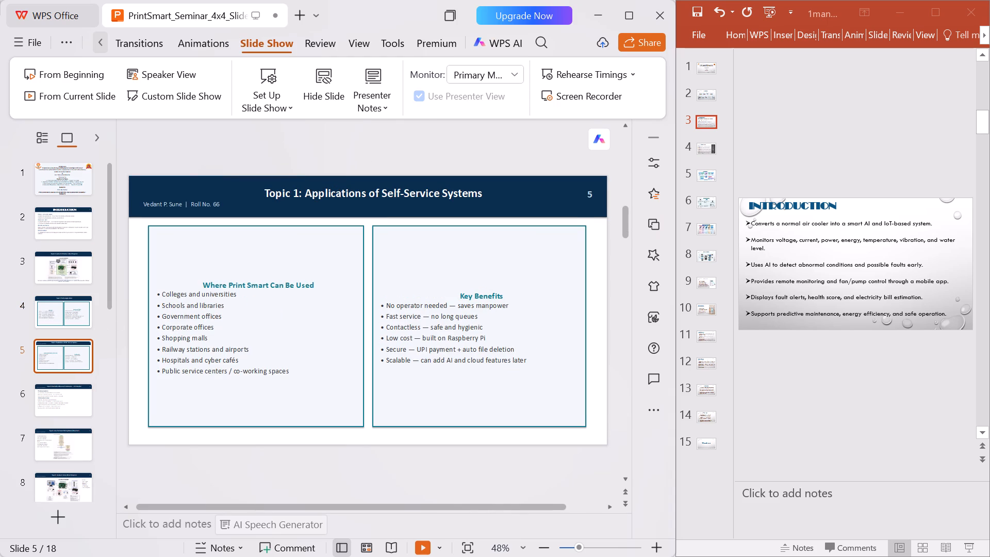
drag(219, 200, 173, 207)
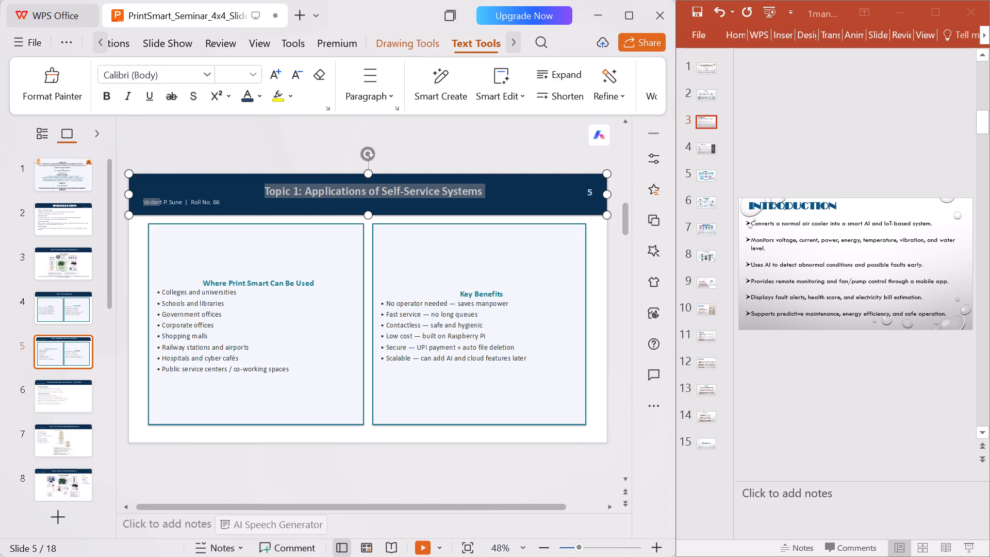
drag(173, 207, 218, 209)
click(243, 208)
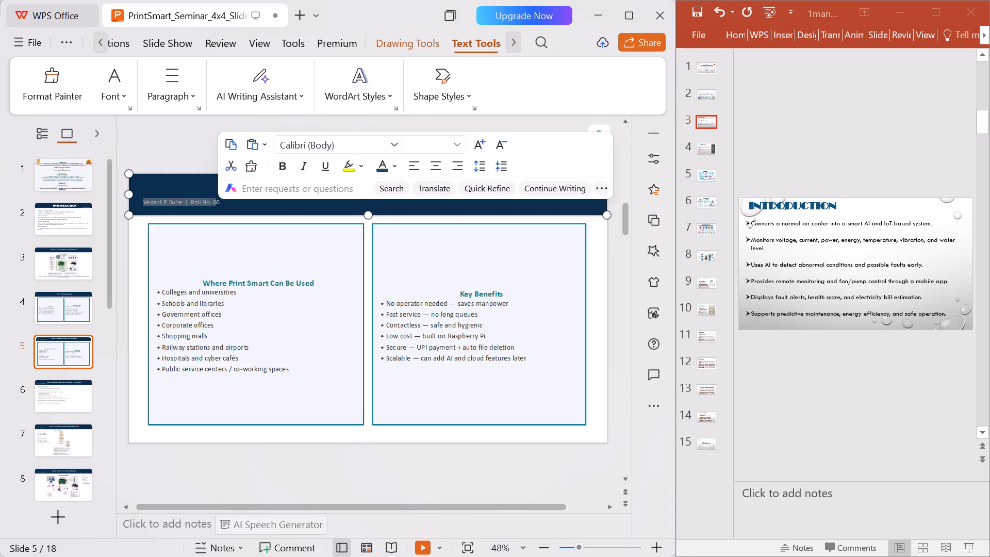
drag(218, 200, 158, 199)
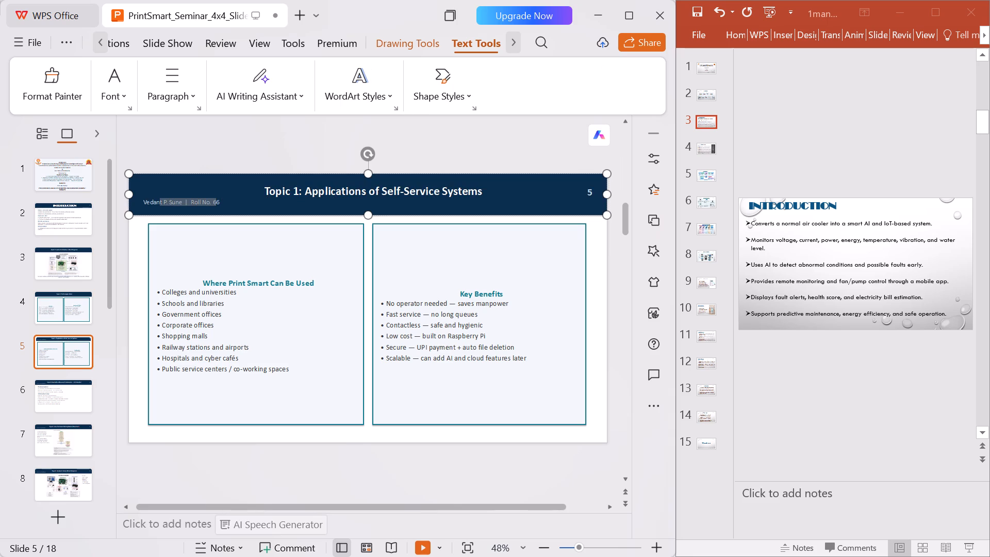
drag(158, 199, 145, 199)
key(BackSpace)
drag(151, 203, 126, 208)
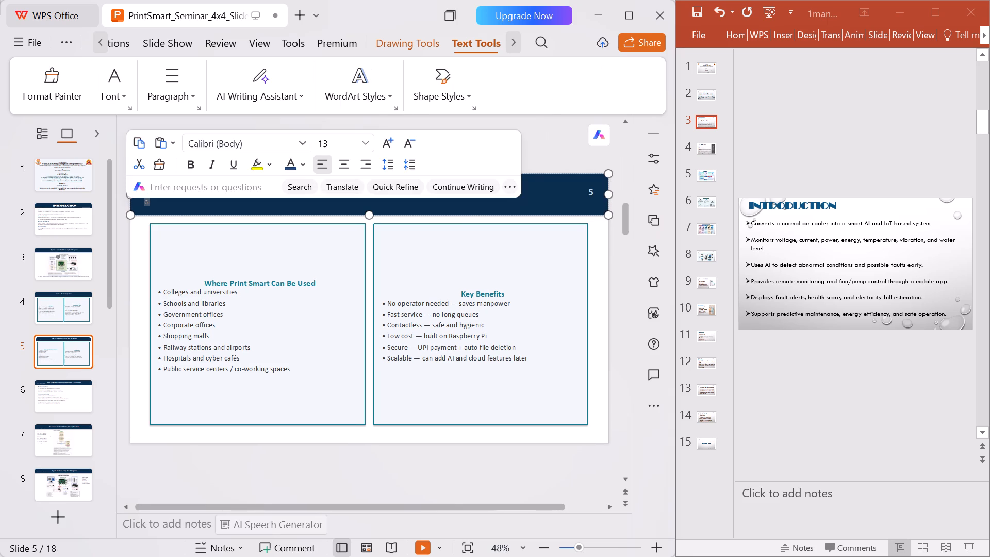
key(BackSpace)
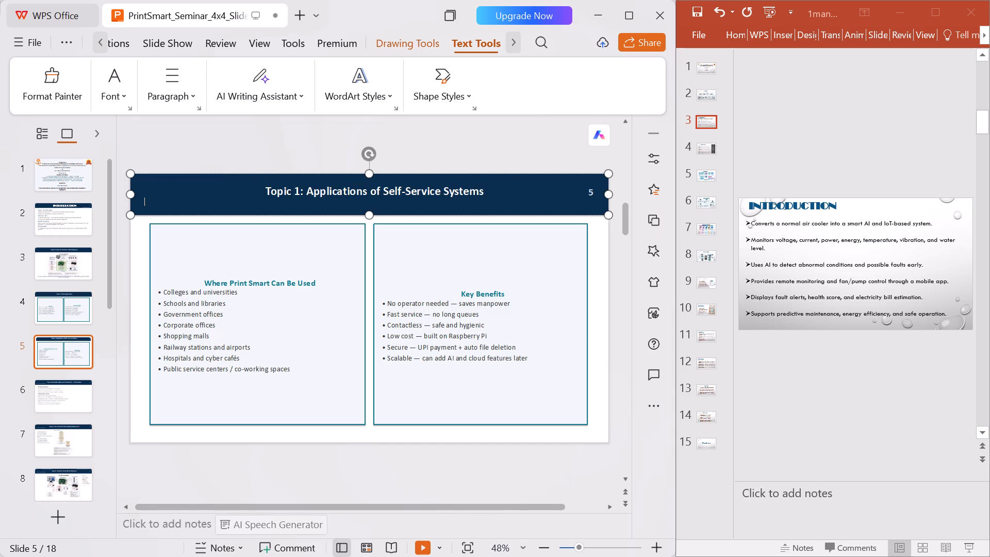
click(592, 191)
drag(592, 191, 577, 194)
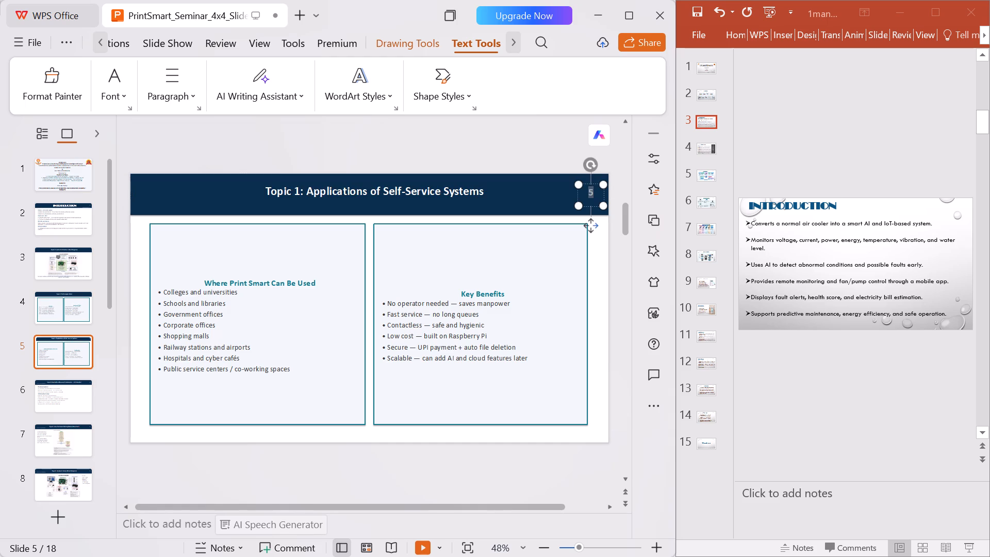
drag(577, 194, 577, 194)
key(BackSpace)
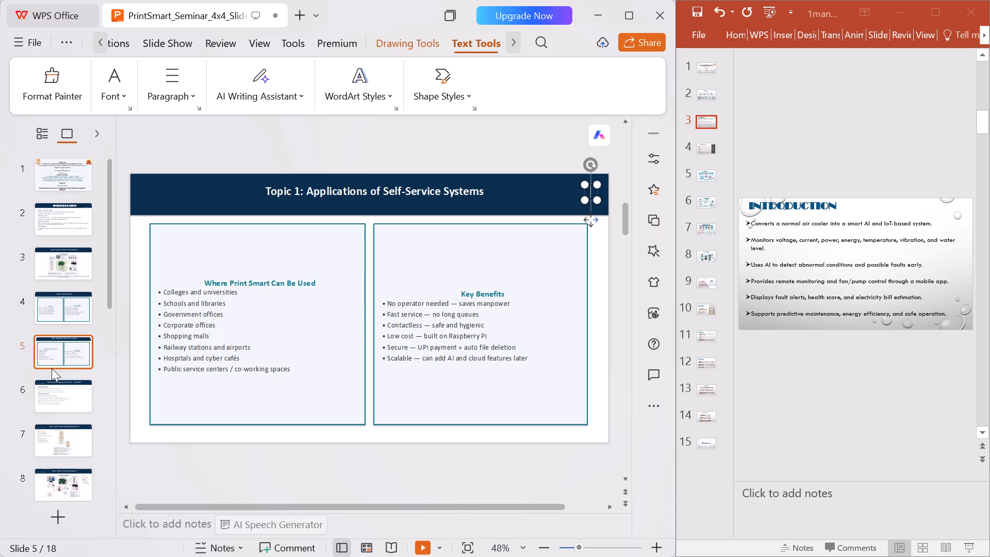
Select the presenter name and roll number line in the header of slide 6, Contactless Document Submission.
click(54, 385)
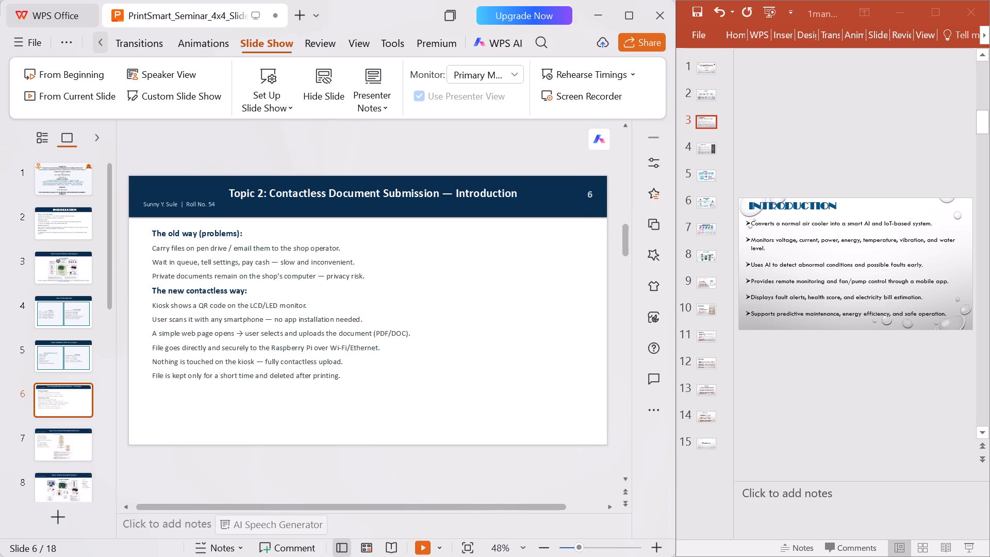
double_click(221, 205)
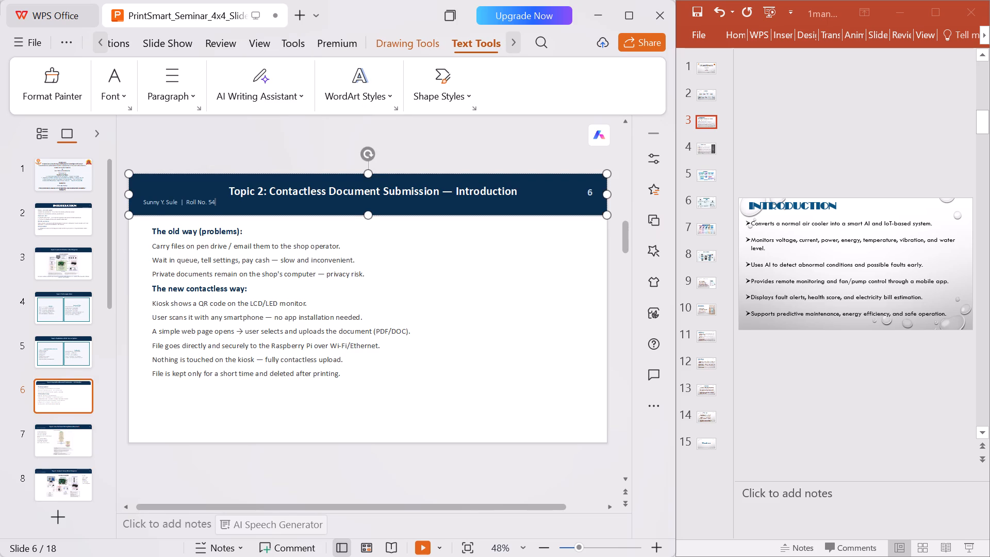
drag(222, 202, 136, 208)
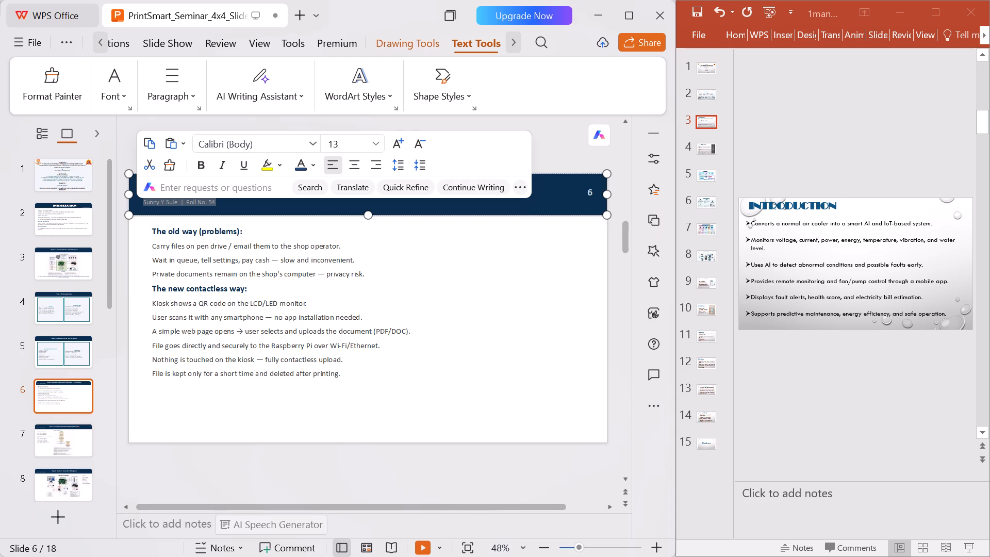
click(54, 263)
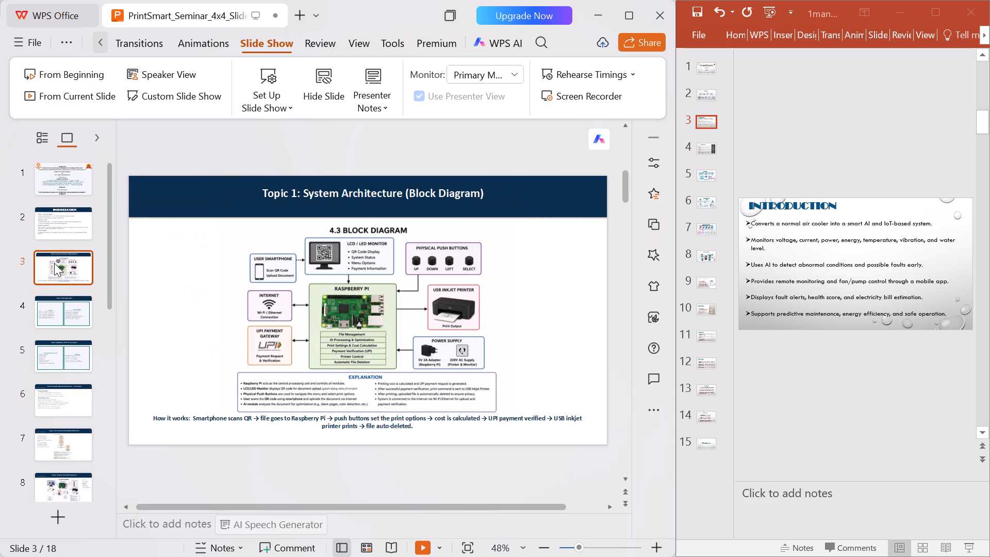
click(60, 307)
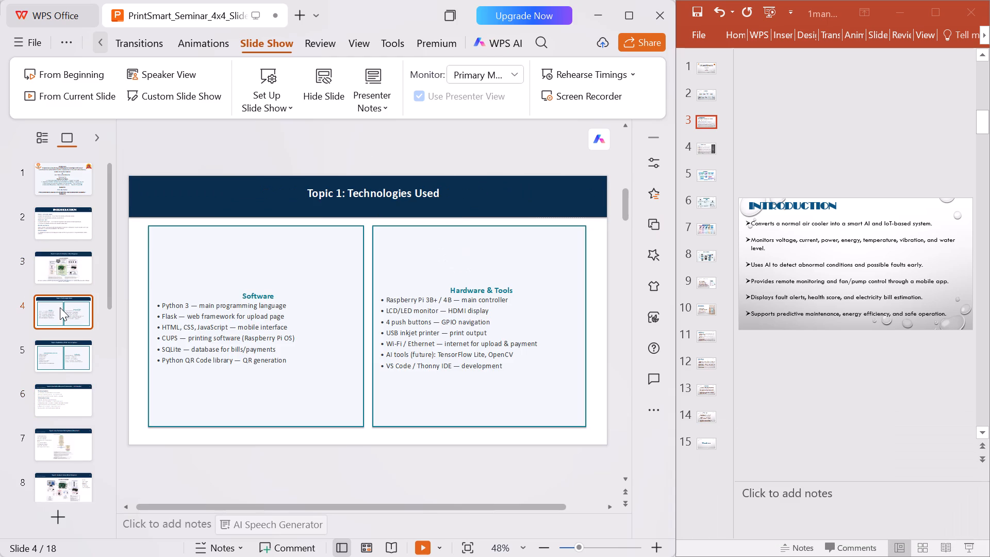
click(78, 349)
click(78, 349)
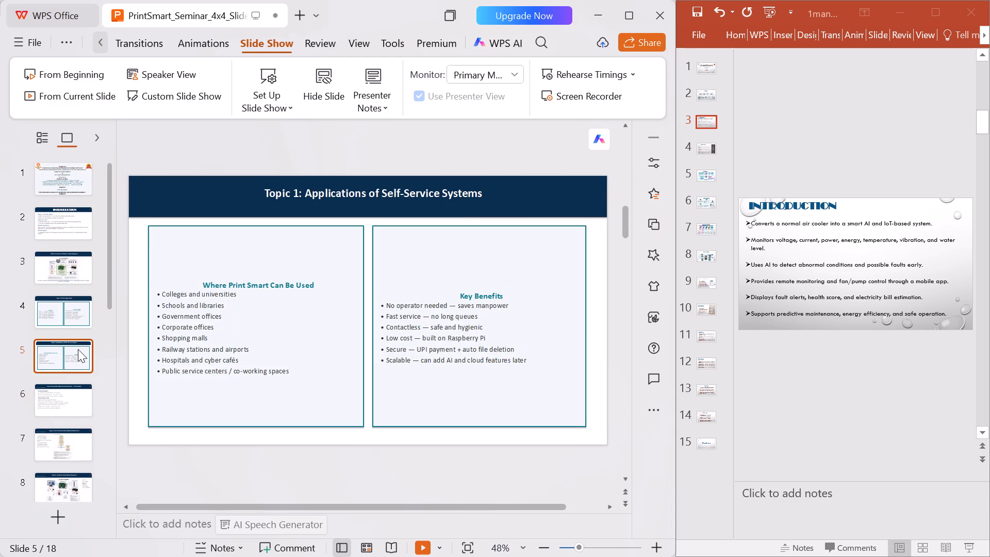
Delete the presenter name and roll number line and the slide number from the header of slide 6, Contactless Document Submission.
click(75, 384)
click(74, 392)
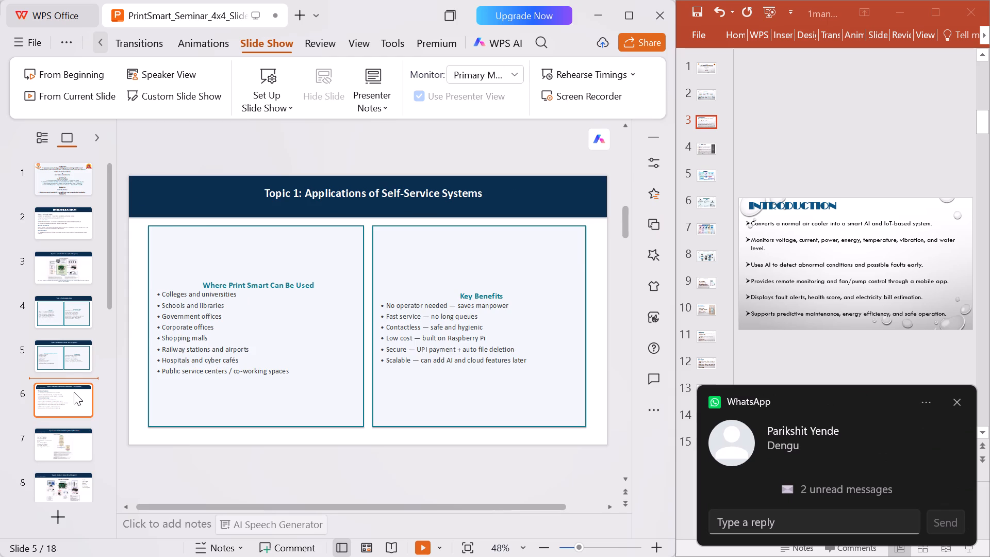
drag(216, 205, 143, 203)
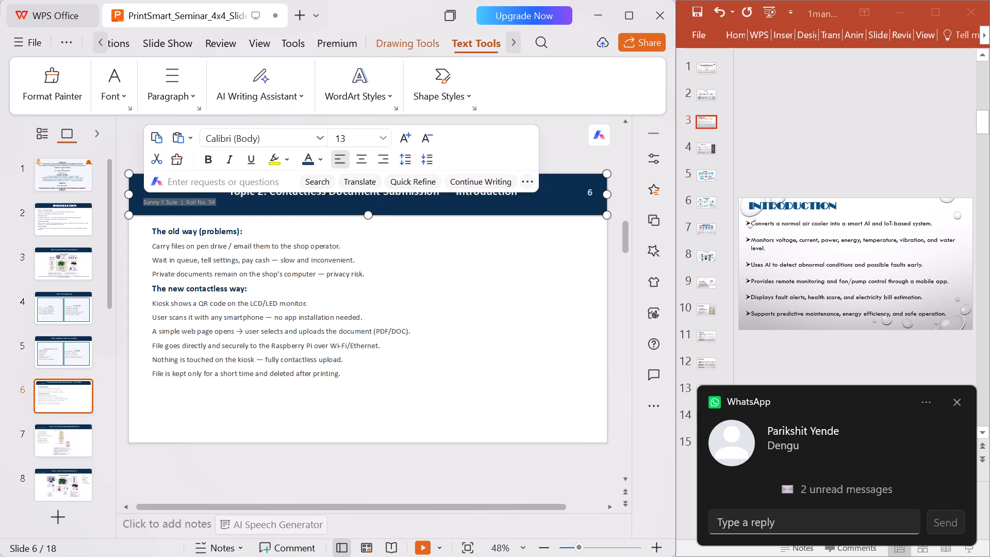
key(BackSpace)
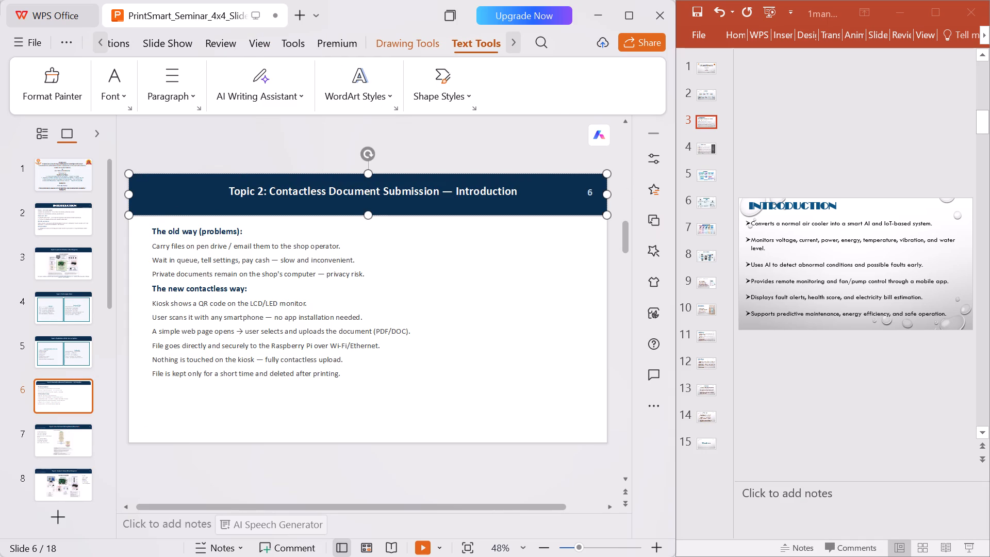
click(598, 190)
key(BackSpace)
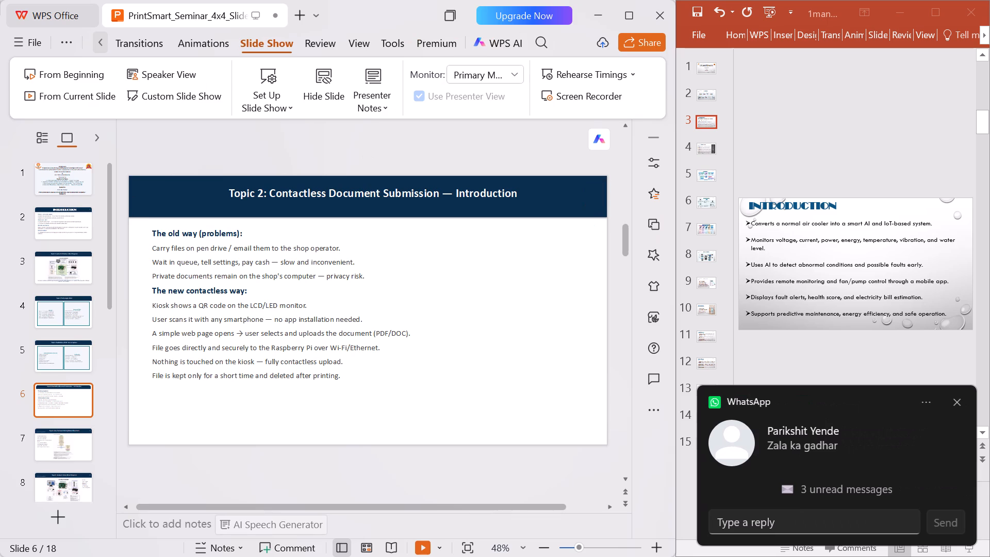
Delete the presenter name and roll number line and the slide number from the header of slide 7, How the Smart Printing Works.
click(73, 436)
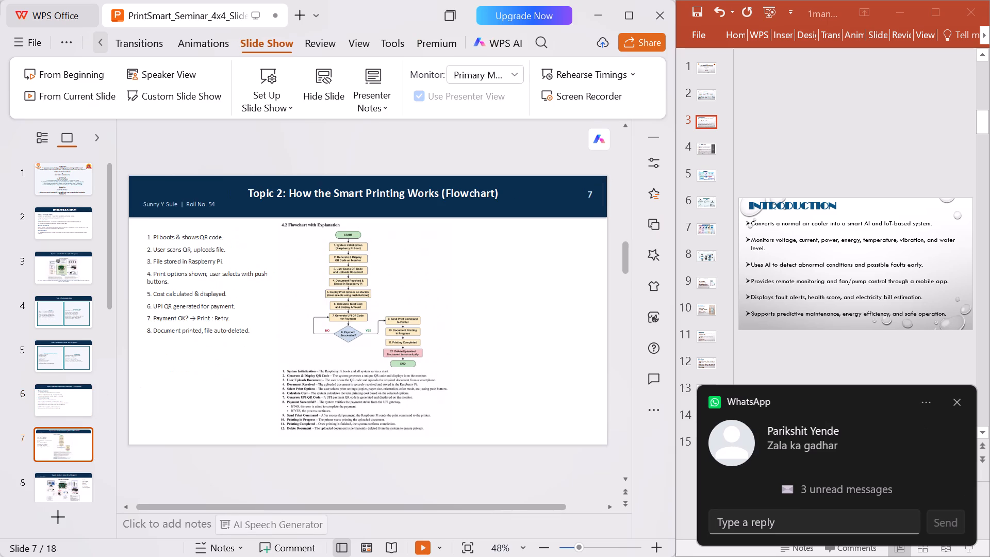
drag(216, 202, 160, 207)
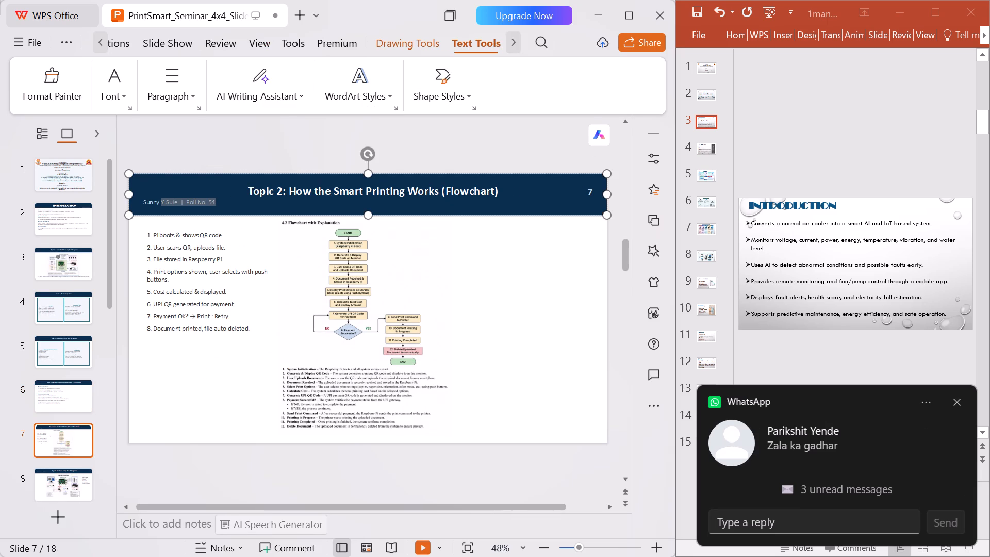
drag(160, 207, 138, 210)
key(BackSpace)
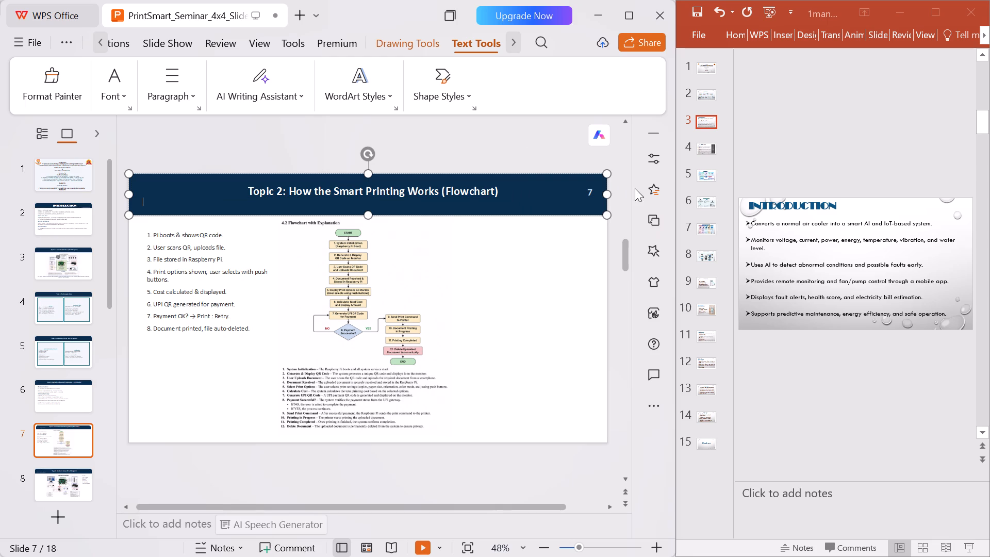
click(590, 192)
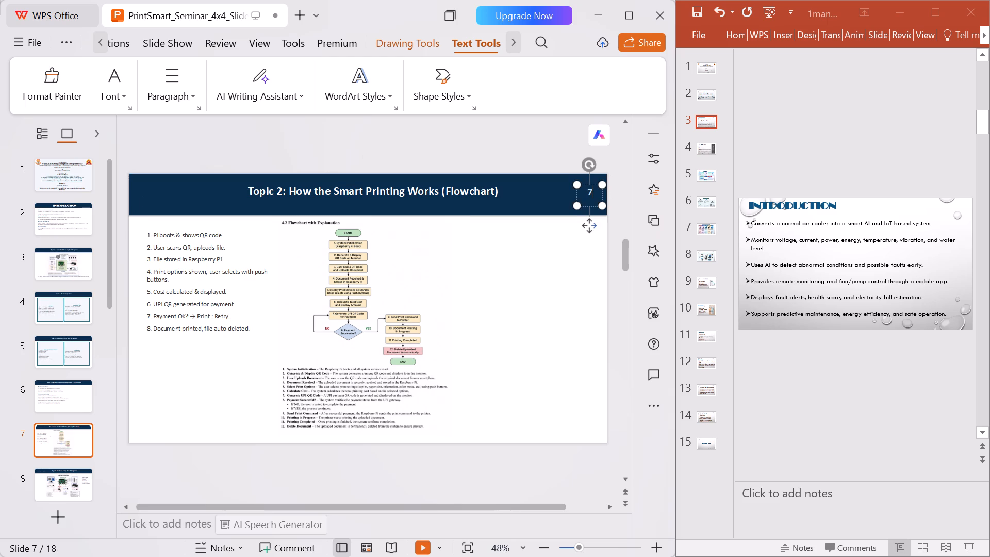
key(BackSpace)
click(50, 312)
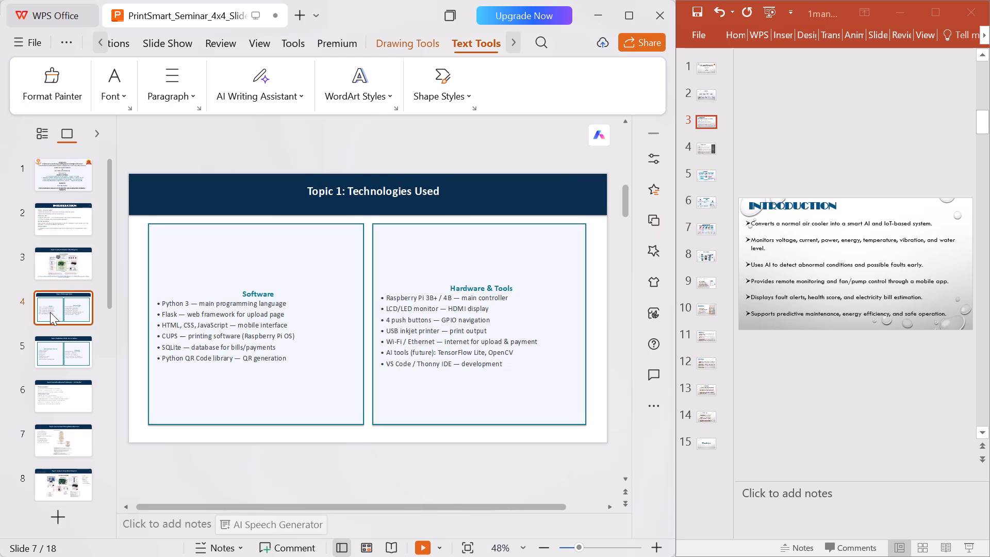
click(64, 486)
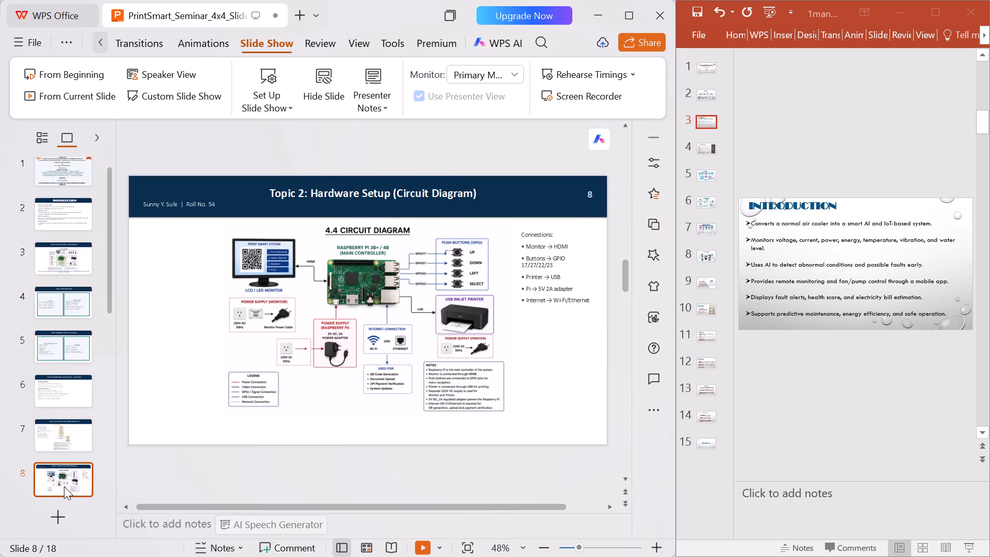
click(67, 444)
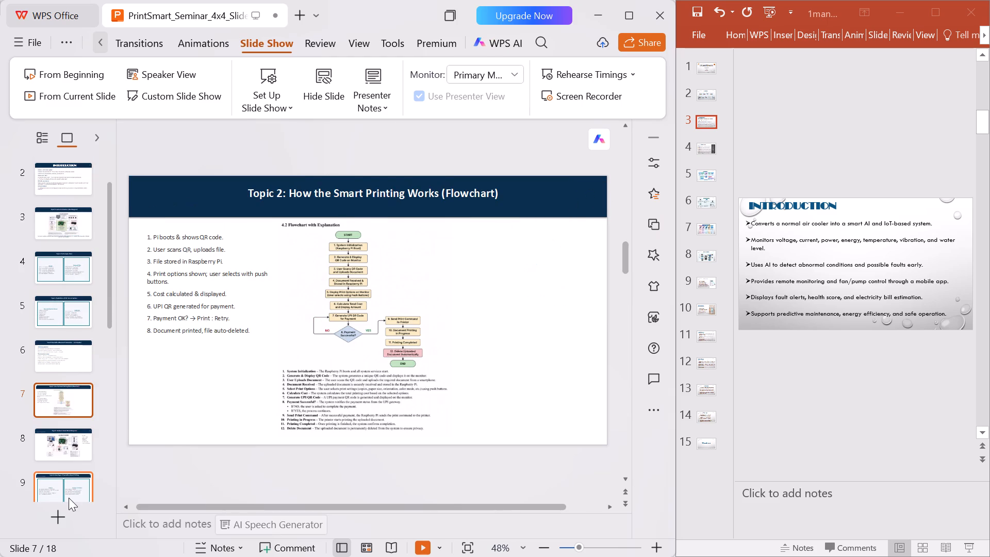
Delete the presenter name and roll number line and the slide number from the header of slide 9, Advantages of Contactless Smart Printing.
click(69, 499)
drag(220, 202, 132, 205)
key(BackSpace)
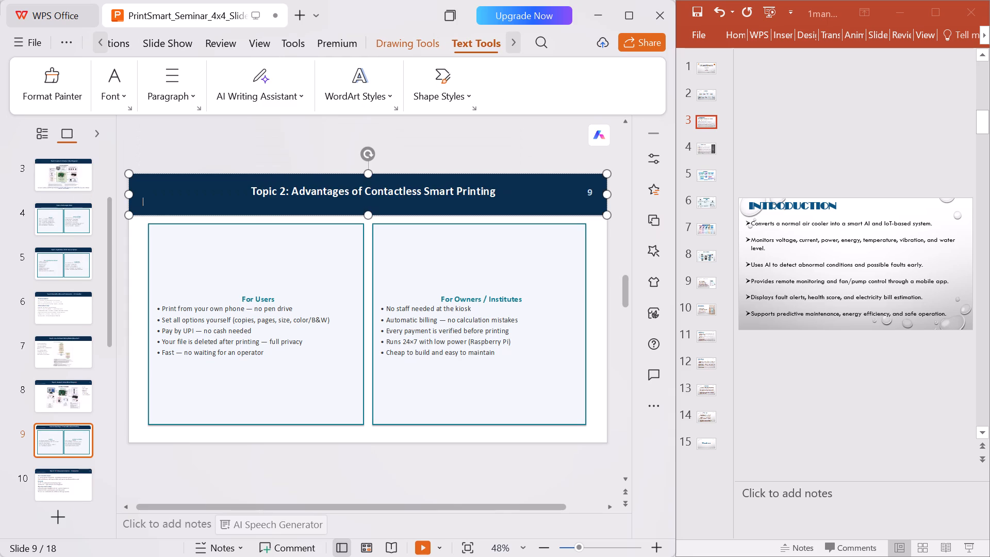
double_click(592, 192)
key(BackSpace)
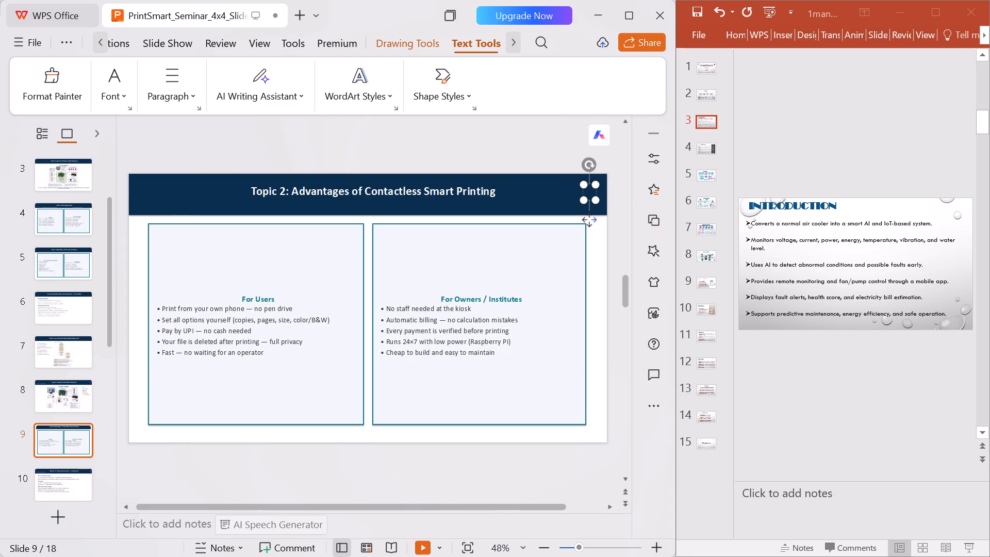
Delete the presenter name and roll number line and the slide number from the header of slide 10, AI for Document Analysis — Introduction.
click(77, 468)
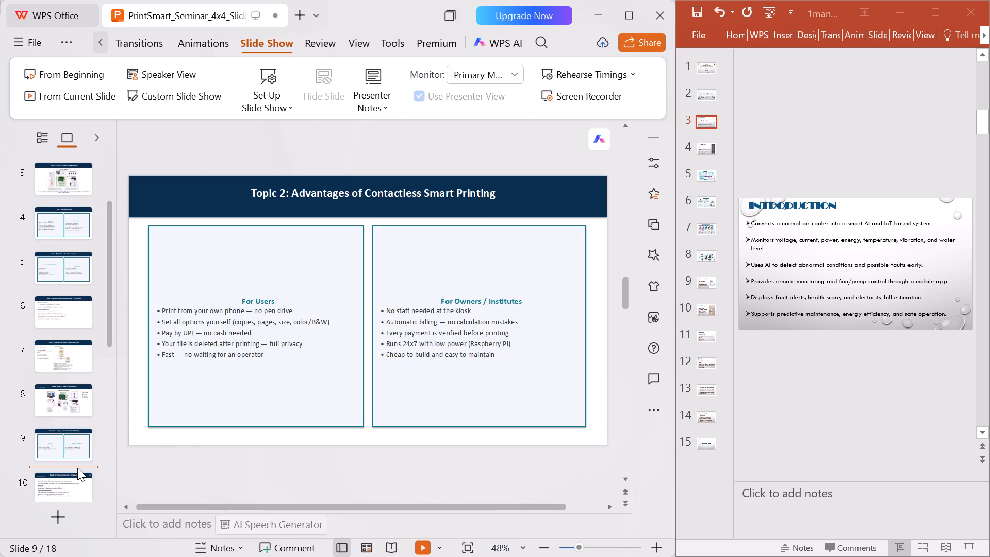
click(77, 492)
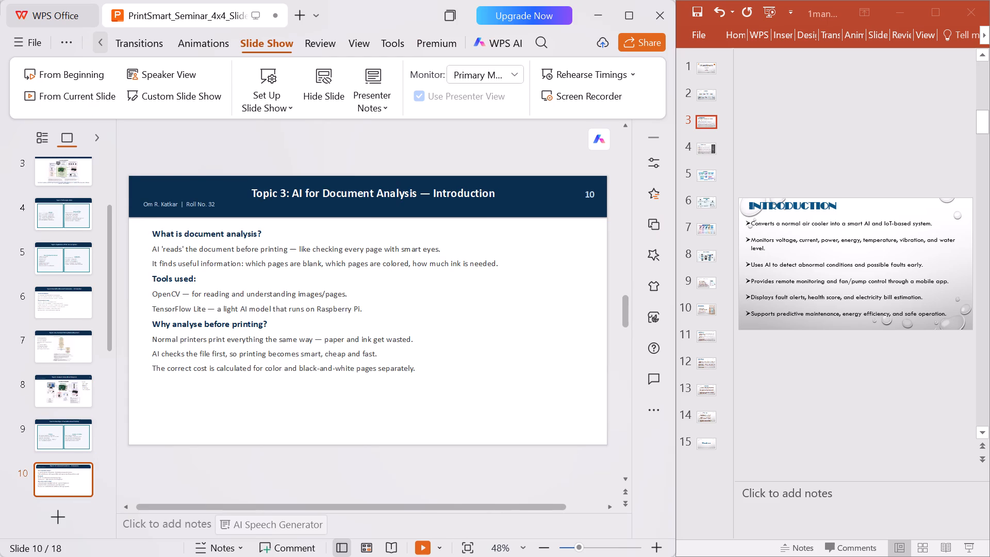
drag(219, 202, 140, 208)
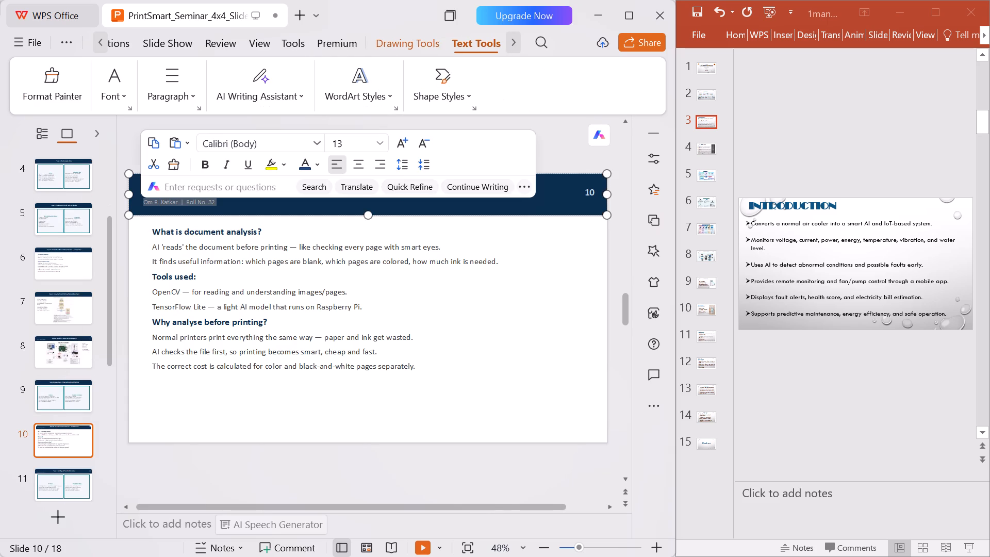
key(BackSpace)
drag(597, 196, 589, 192)
key(BackSpace)
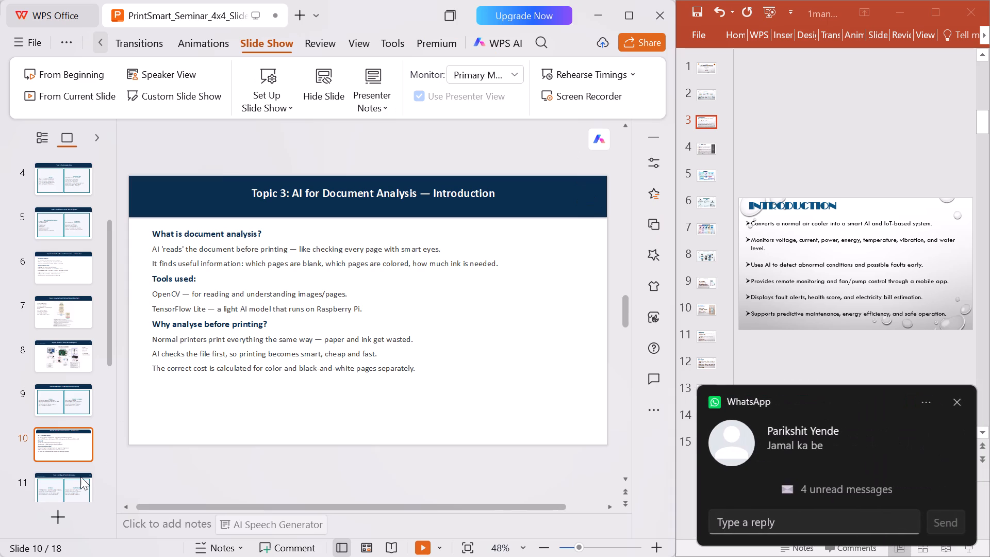
Delete the slide number from the header of slide 11, Intelligent Print Optimization.
click(55, 495)
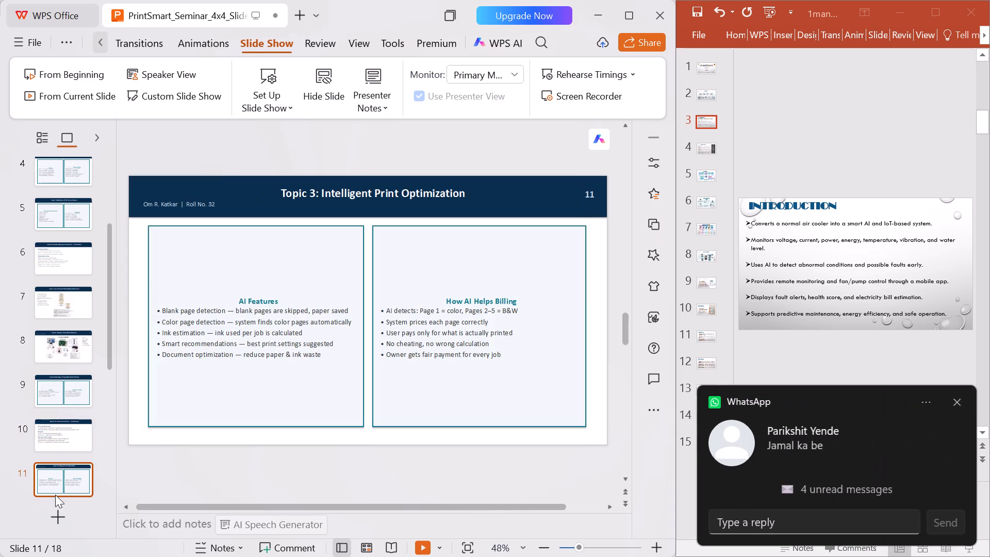
click(589, 190)
key(BackSpace)
key(BackSpace)
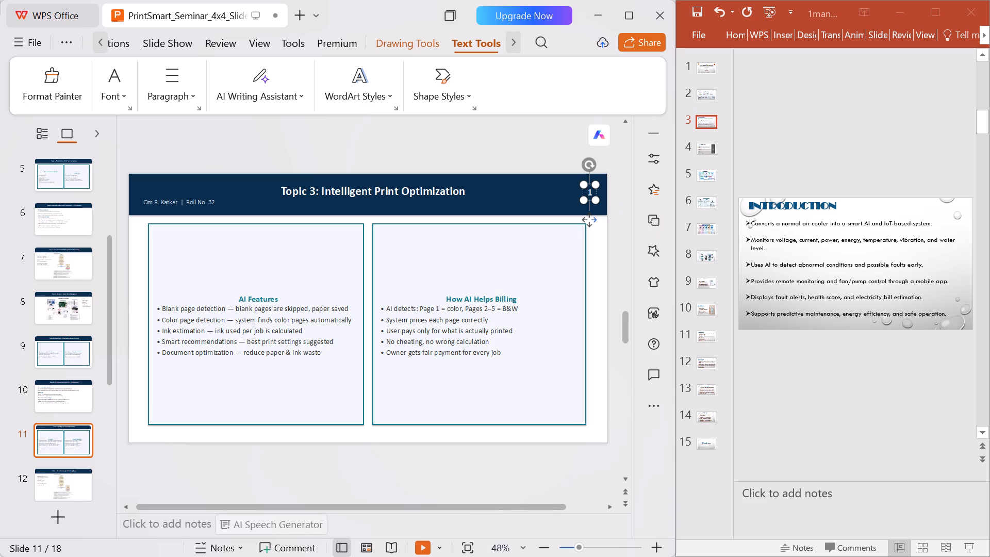
key(ctrl+d)
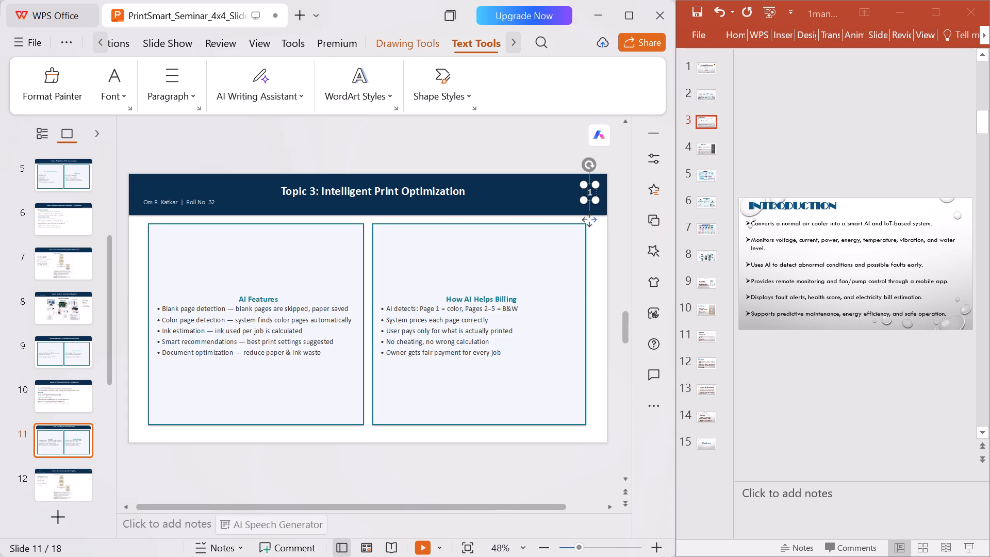
click(591, 193)
key(BackSpace)
Delete the presenter name and roll number line from the header of slide 11, undoing any accidental move of that text.
drag(223, 198, 145, 215)
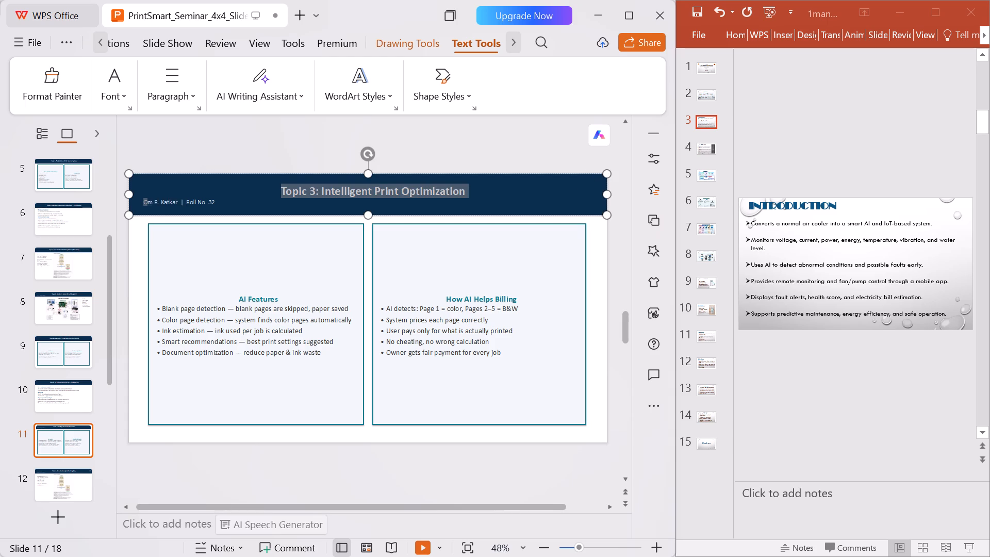
drag(145, 215, 219, 204)
click(219, 204)
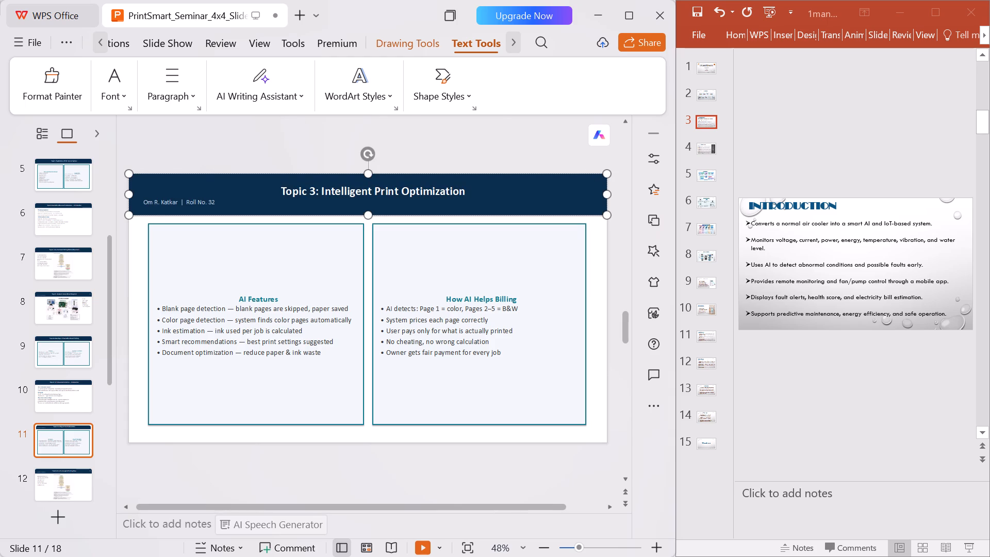
click(219, 204)
drag(219, 204, 143, 200)
drag(143, 200, 213, 198)
click(213, 198)
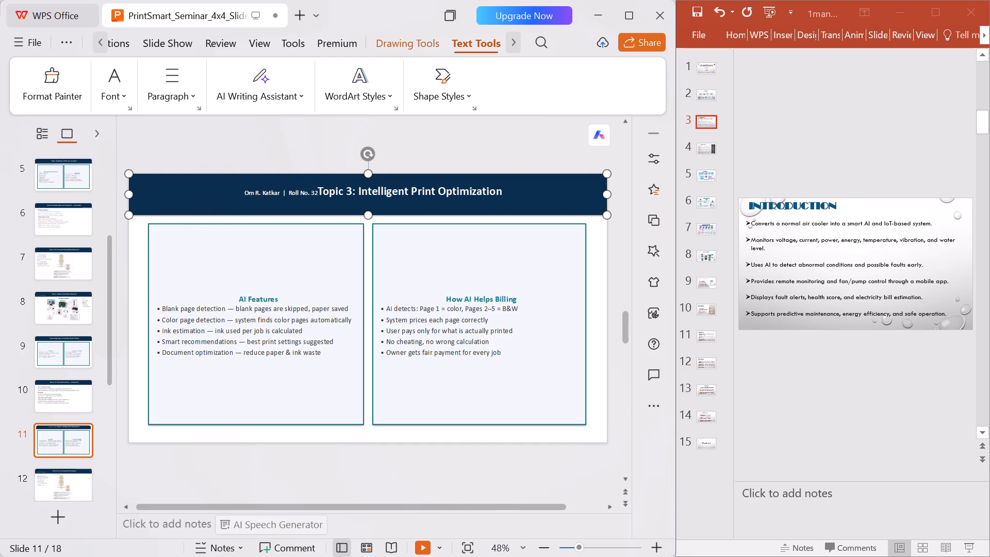
drag(213, 198, 106, 109)
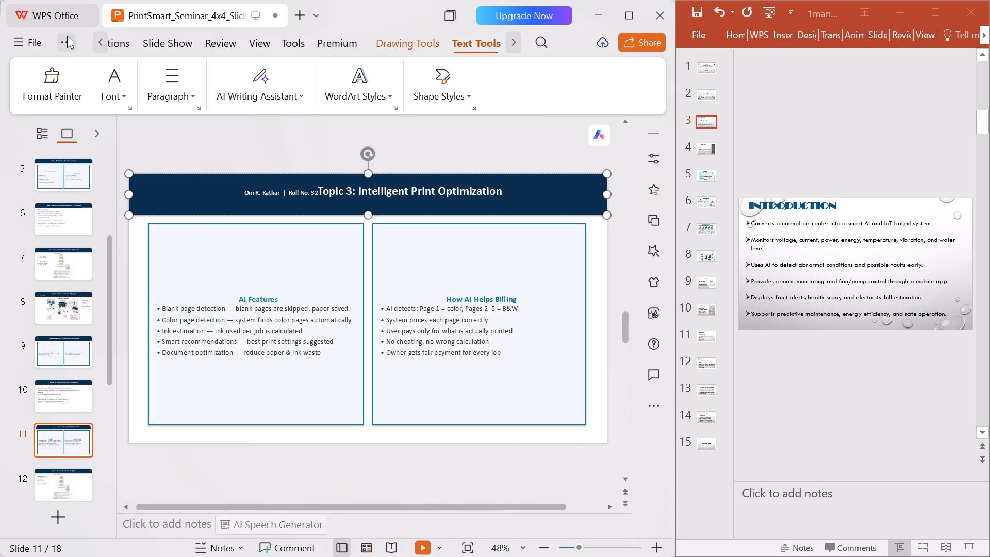
click(55, 38)
click(58, 40)
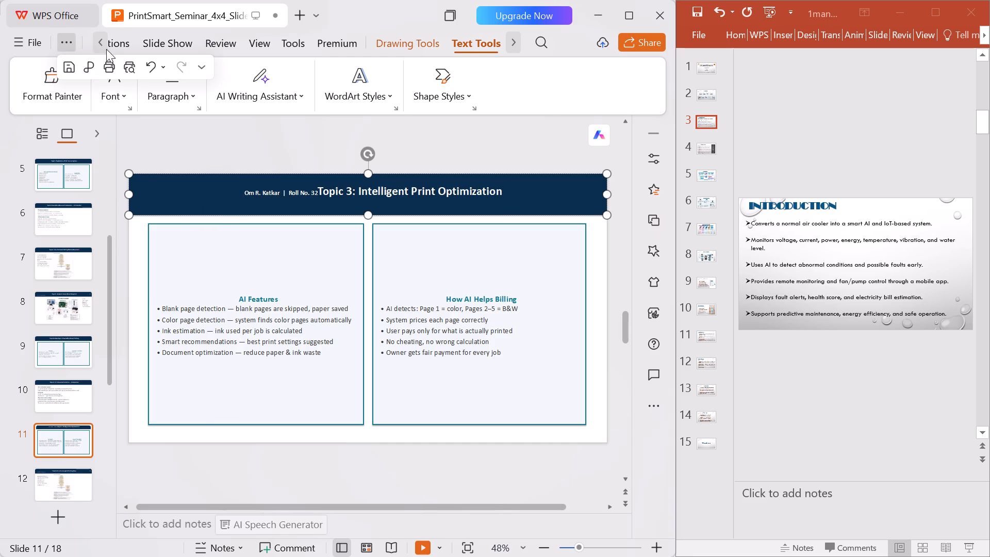
click(156, 72)
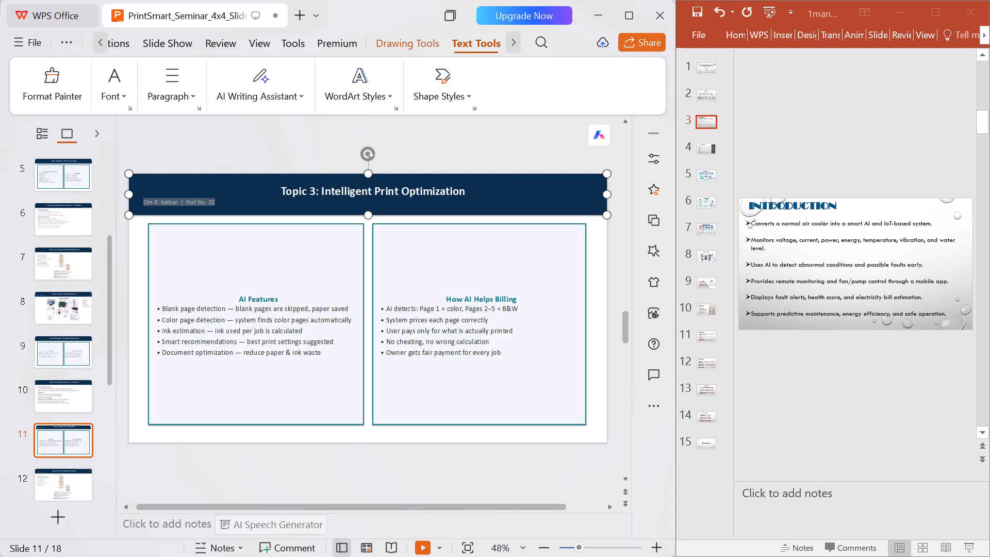
key(BackSpace)
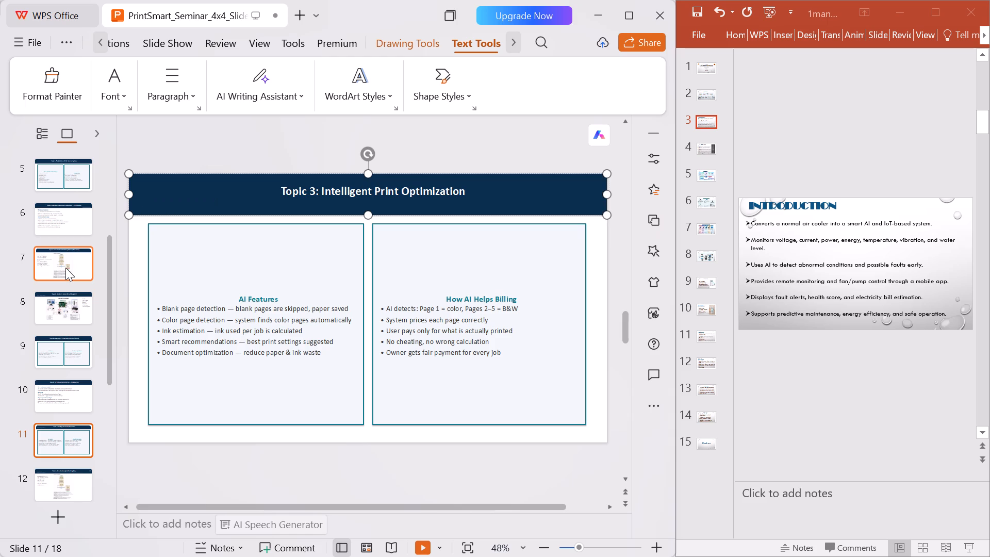
Delete the presenter name and roll number line and the slide number from the header of slide 8, Hardware Setup (Circuit Diagram).
click(68, 314)
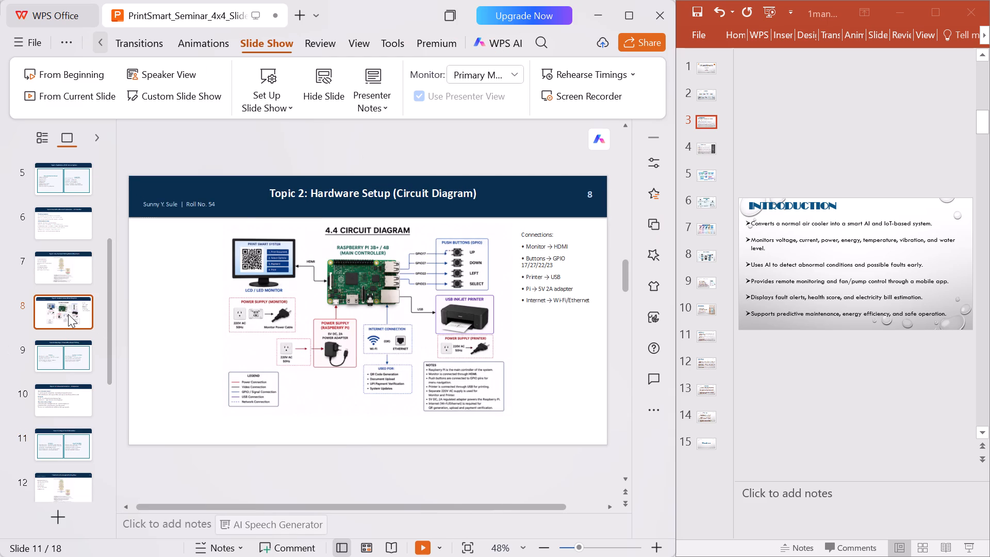
click(225, 198)
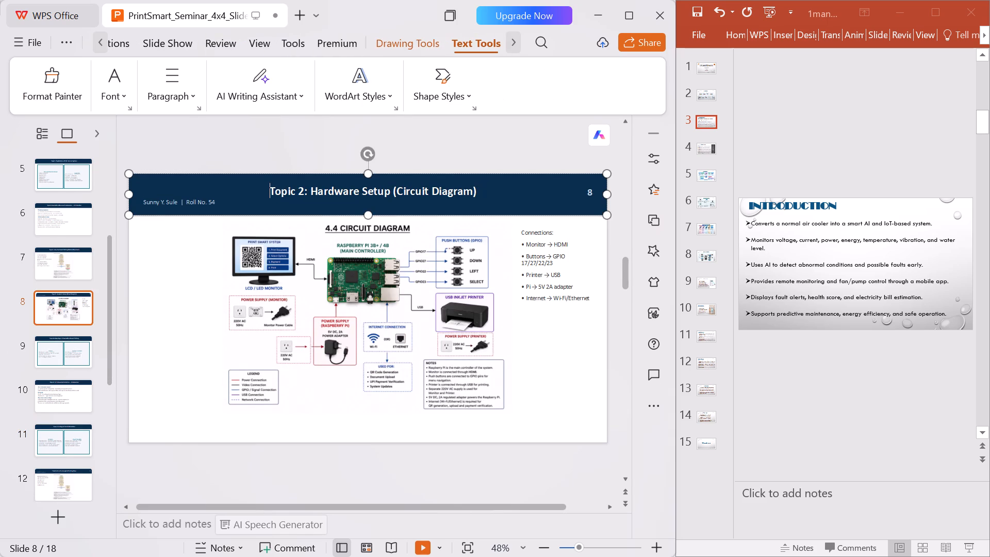
click(216, 203)
drag(216, 203, 137, 200)
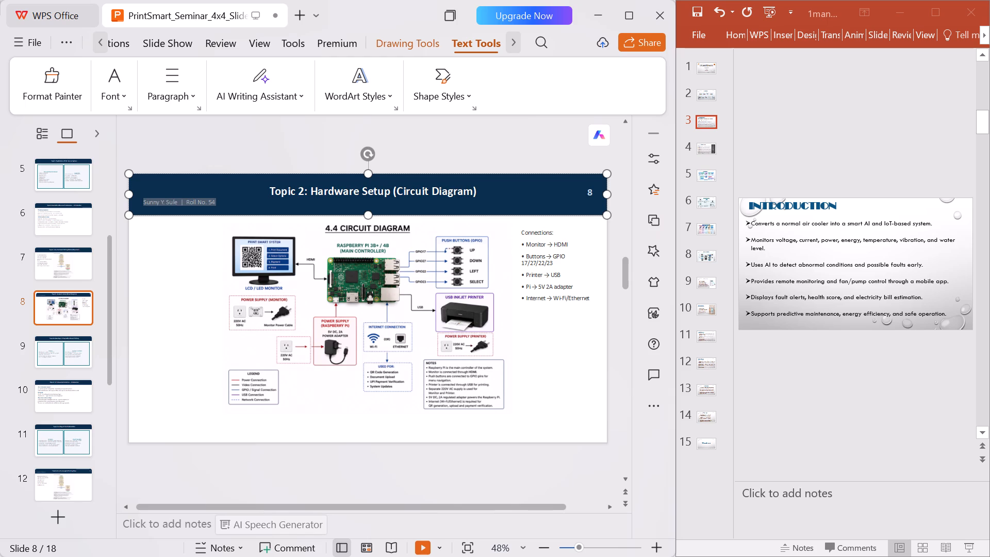
key(BackSpace)
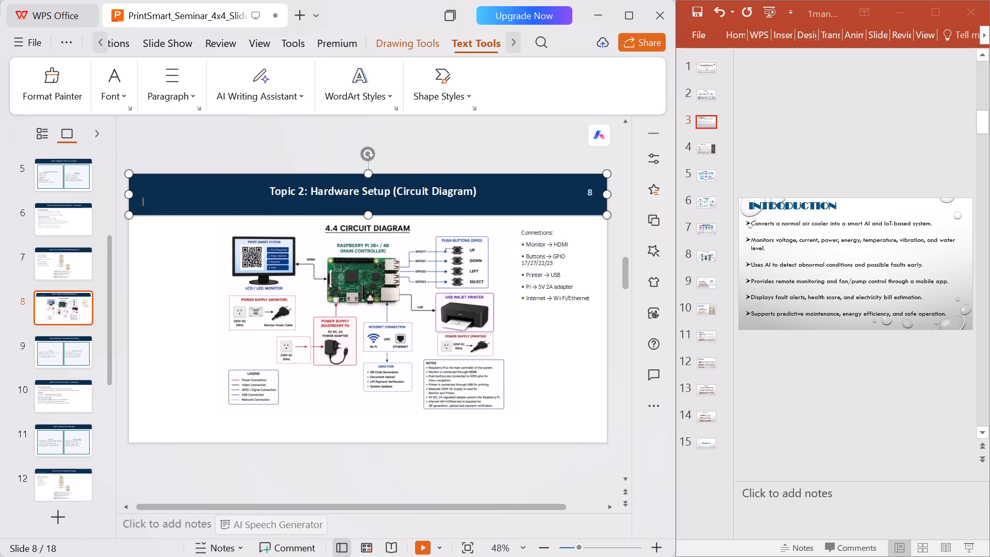
click(590, 192)
key(BackSpace)
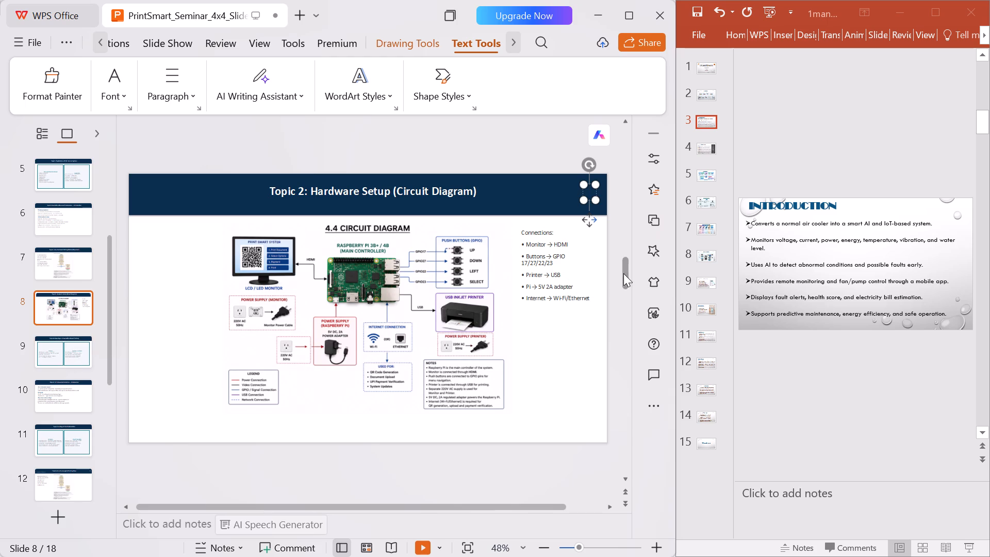
Delete the presenter name and roll number line and the slide number from the header of slide 12, AI in the Complete Printing Flow.
click(48, 495)
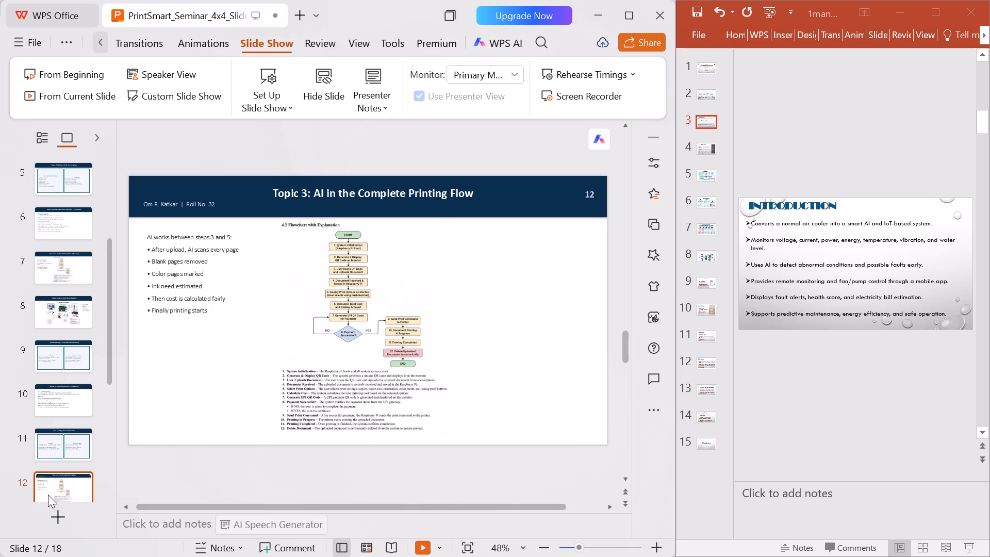
click(57, 444)
click(66, 480)
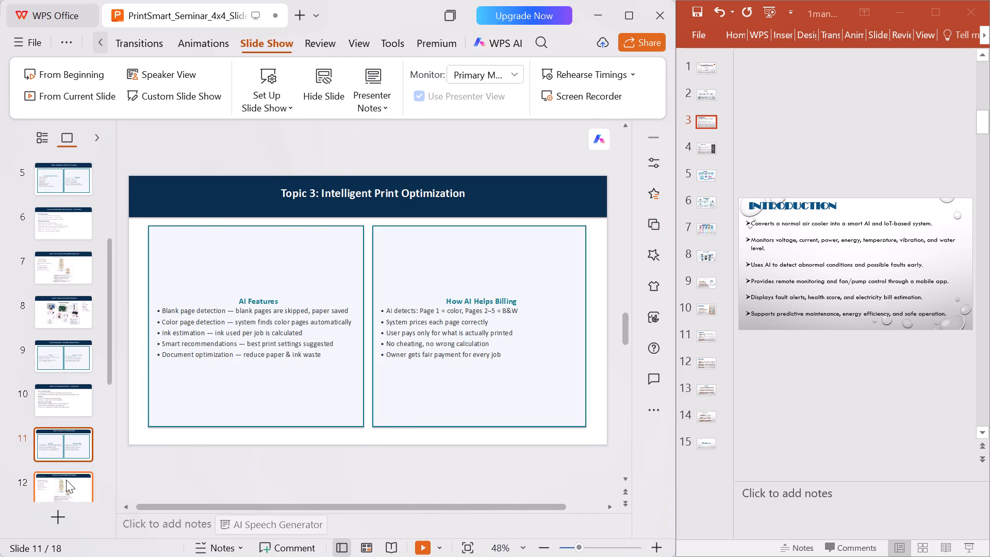
drag(215, 203, 215, 203)
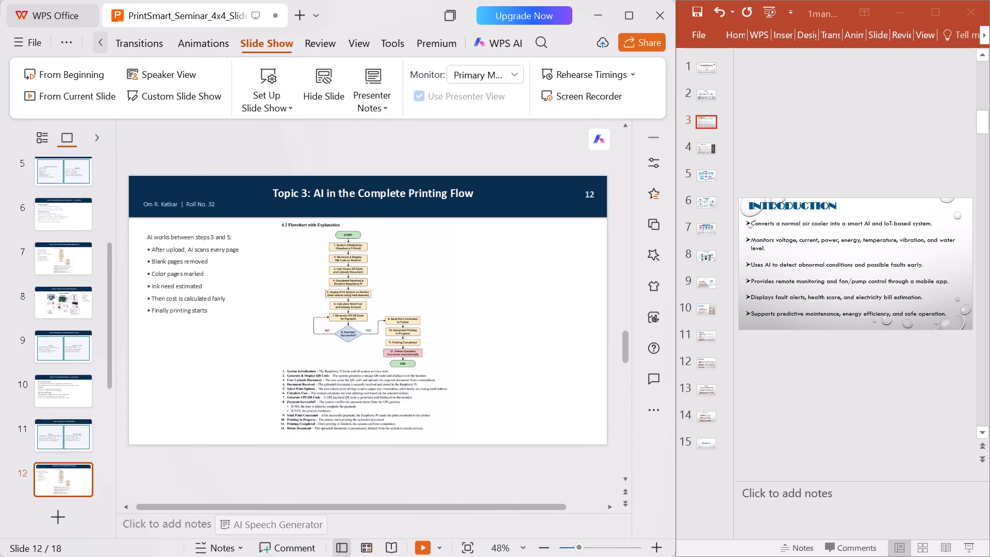
drag(215, 203, 141, 199)
key(BackSpace)
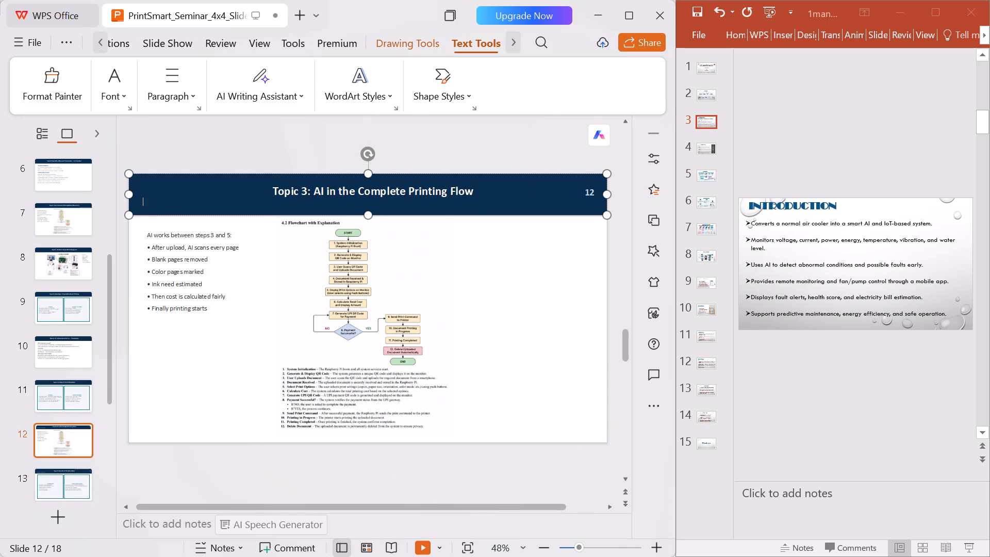
click(590, 189)
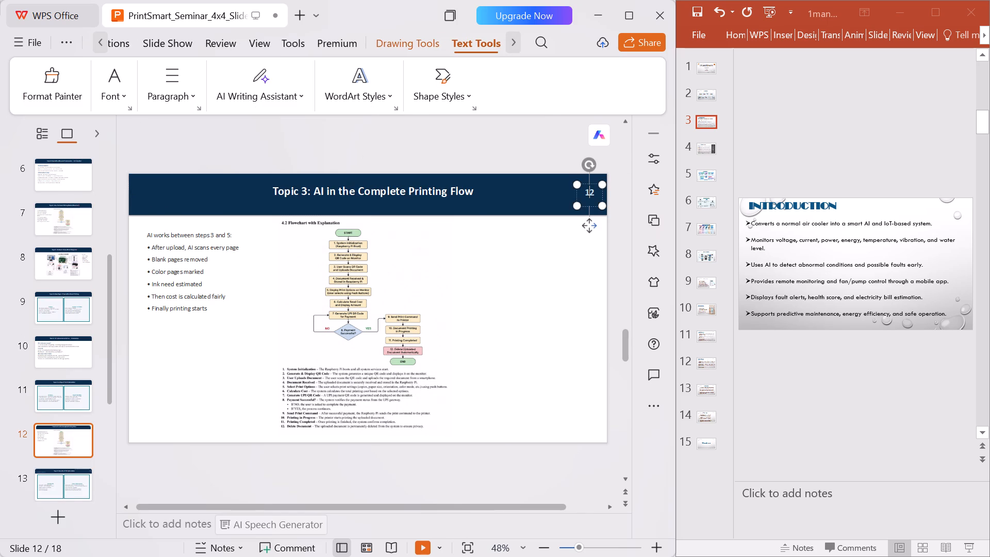
double_click(593, 192)
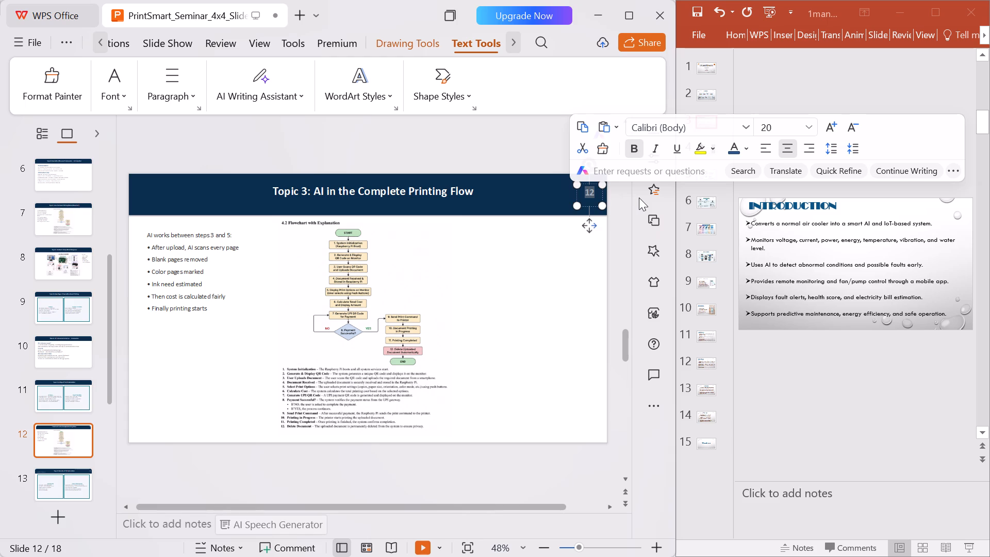
key(BackSpace)
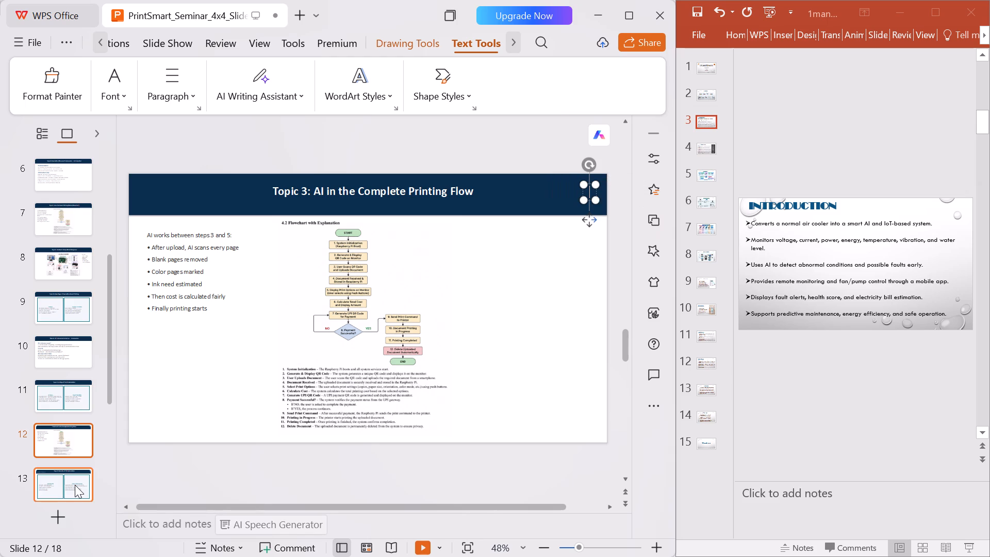
Delete the presenter name and roll number line from the header of slide 13, Benefits of AI Optimization.
scroll(75, 485, down, 1)
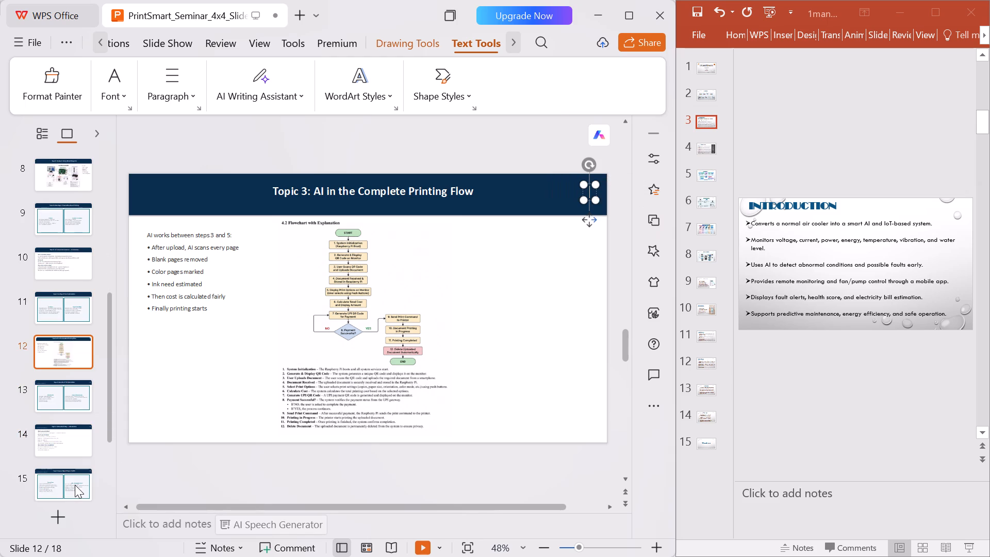
scroll(75, 485, down, 1)
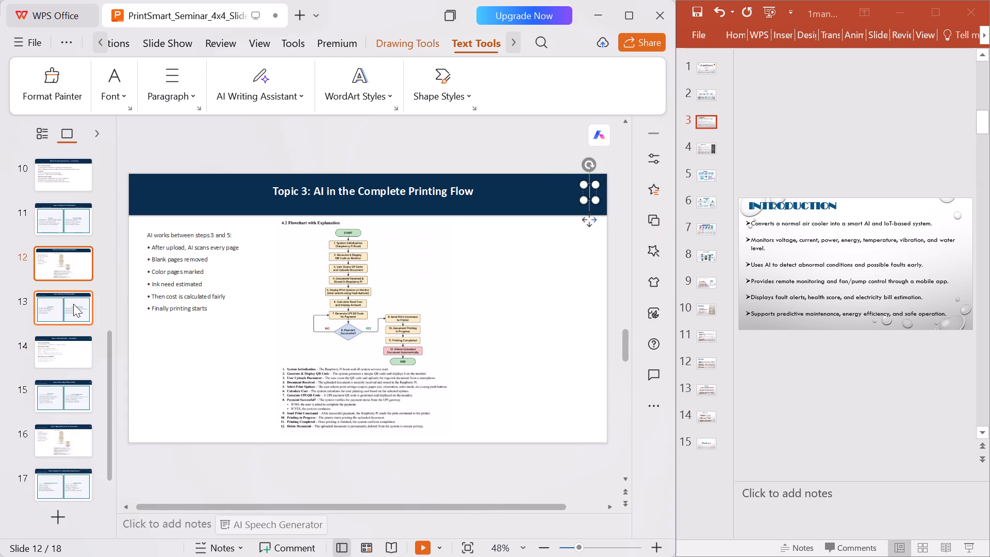
click(73, 304)
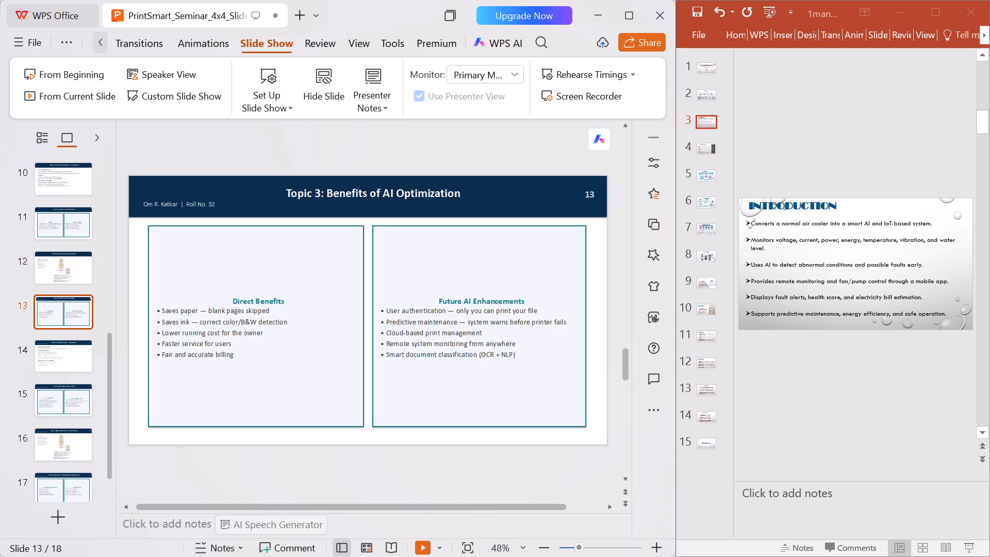
drag(215, 201, 119, 203)
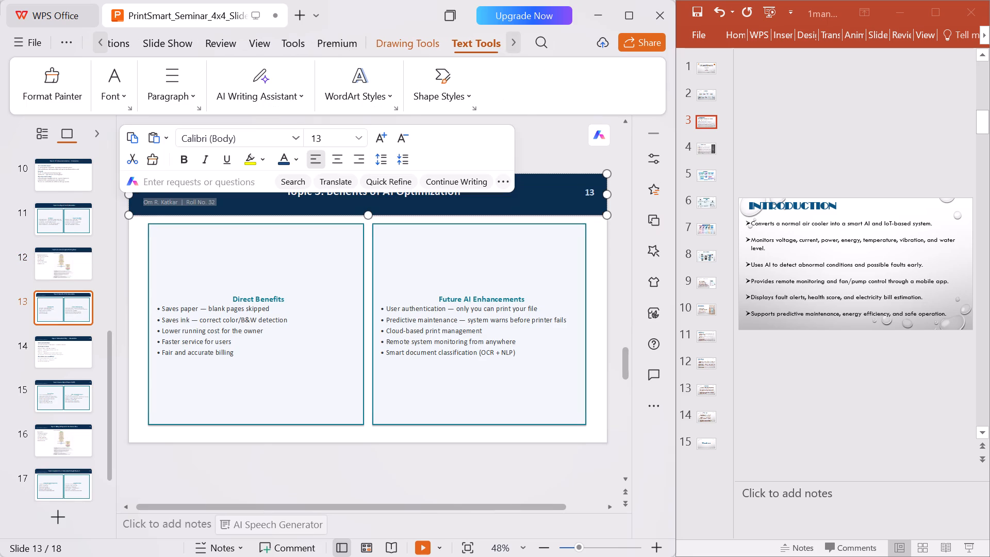
key(BackSpace)
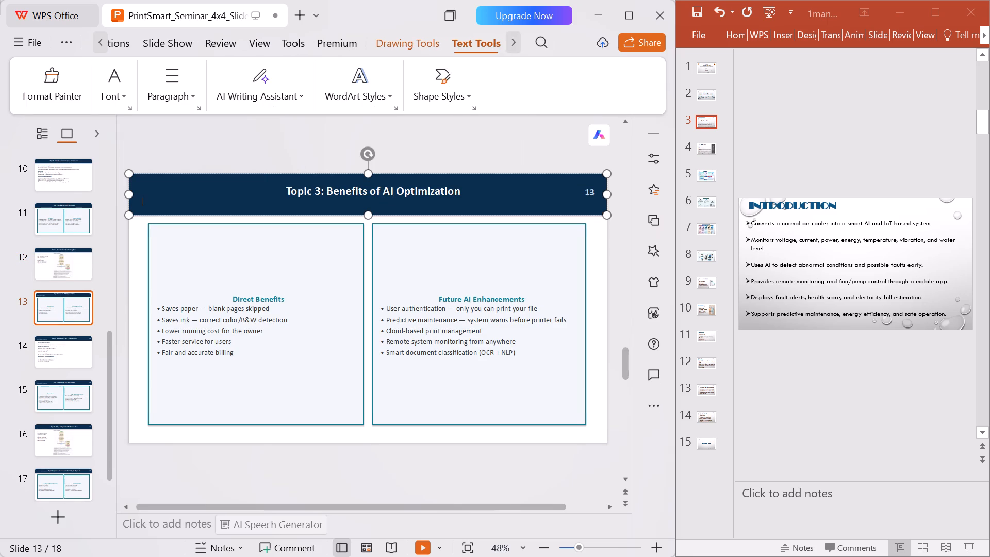
Select the slide number in the header of slide 13, Benefits of AI Optimization.
click(595, 193)
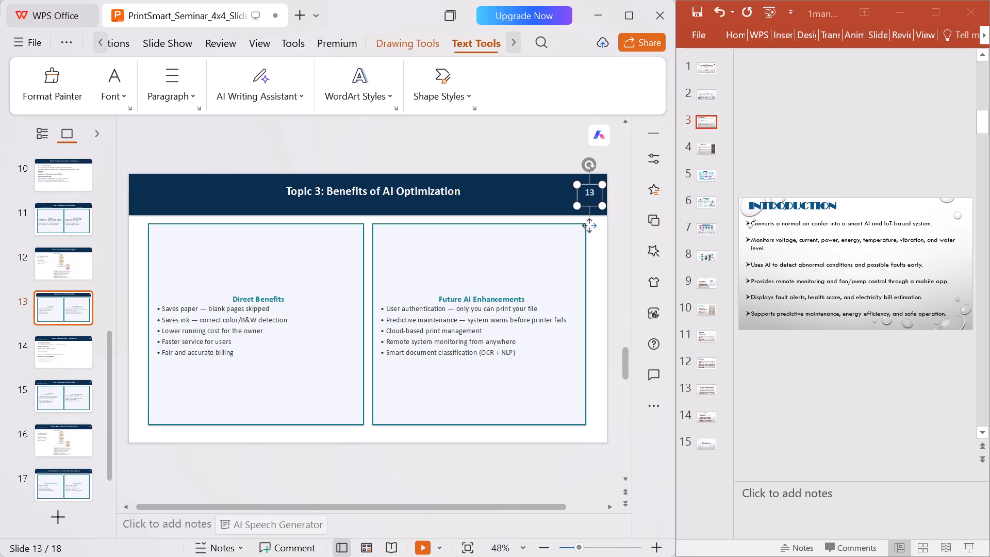
click(595, 193)
click(592, 193)
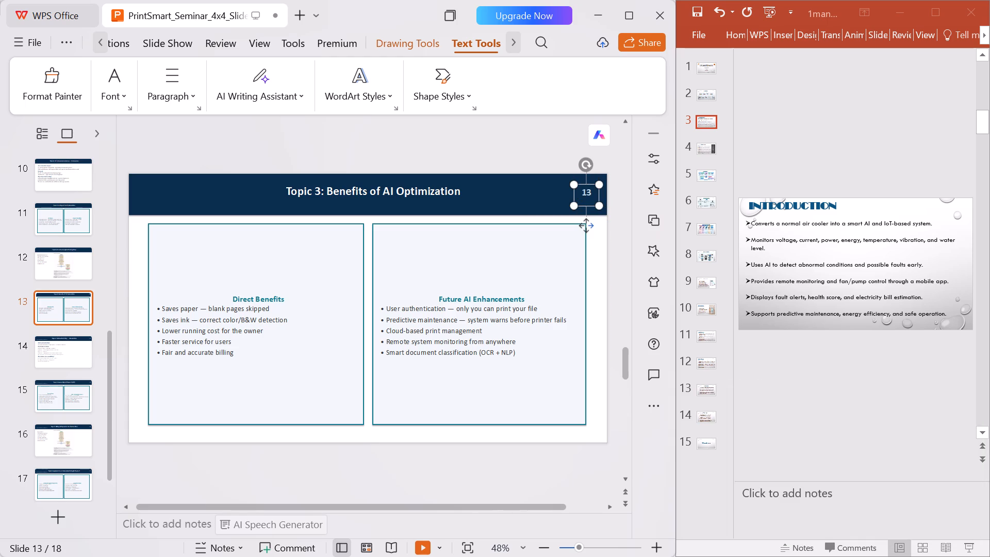
Delete the slide number from the header of slide 13, Benefits of AI Optimization.
click(589, 191)
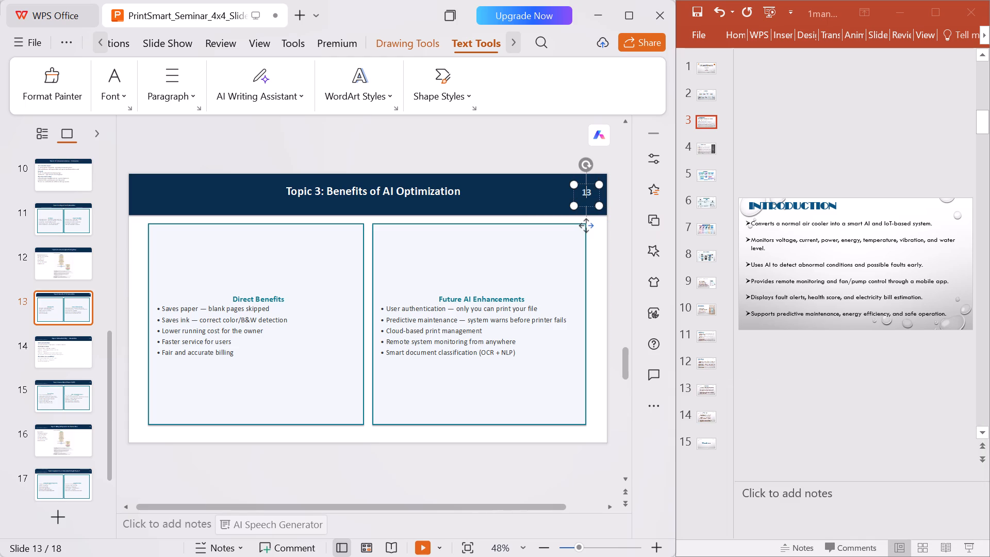
click(591, 189)
key(BackSpace)
key(BackSpace)
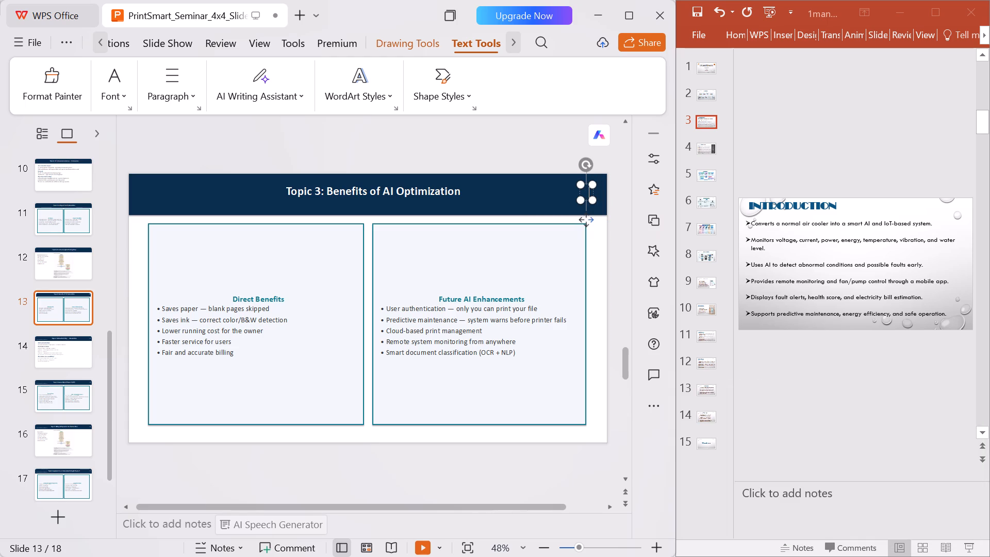
Delete the slide number and the presenter name and roll number line from the header of slide 14, Automated Billing — Introduction.
click(76, 359)
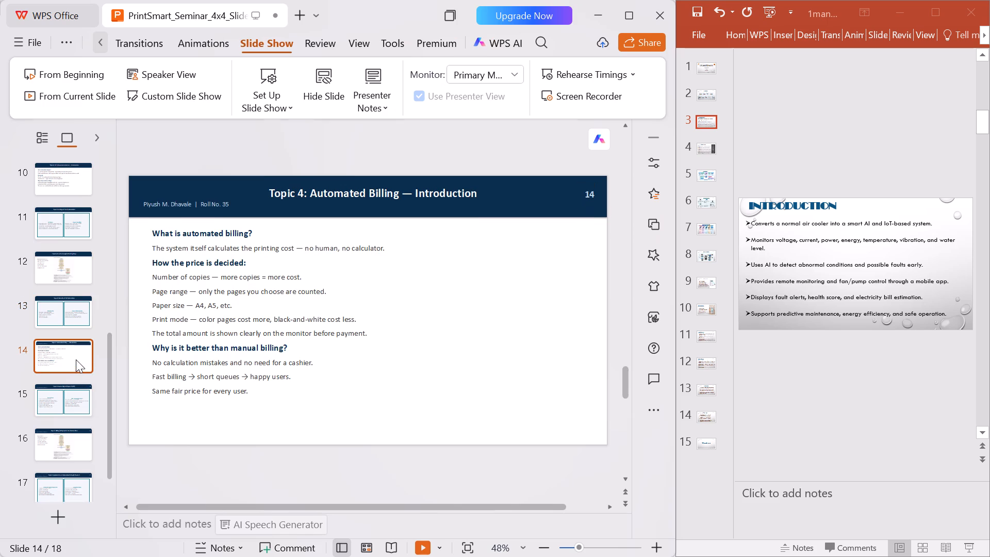
click(593, 188)
drag(593, 188, 573, 188)
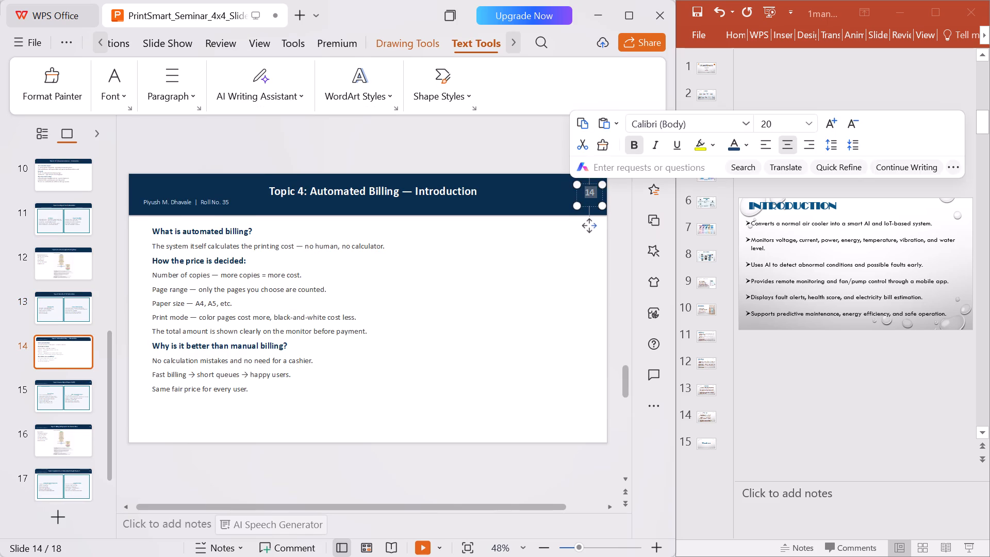
key(BackSpace)
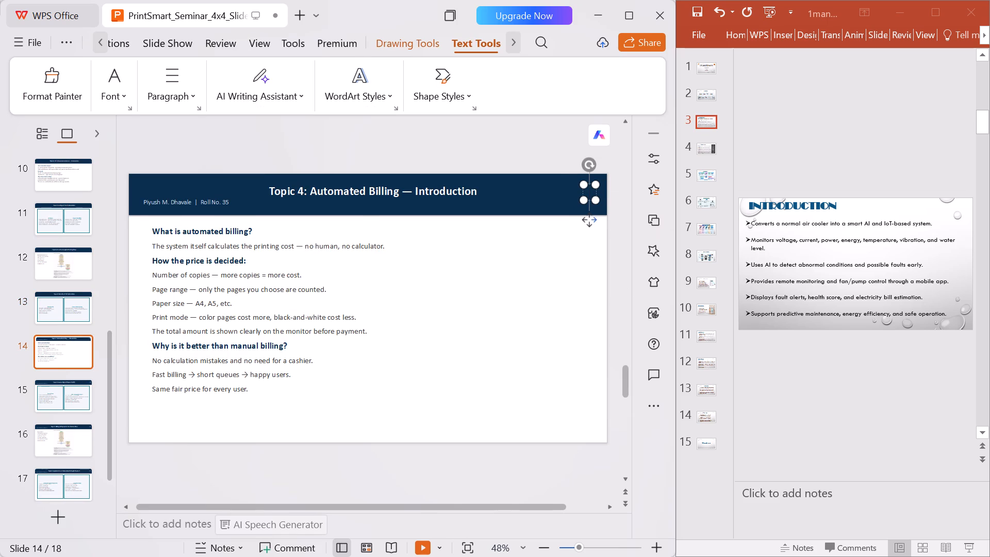
drag(229, 200, 133, 213)
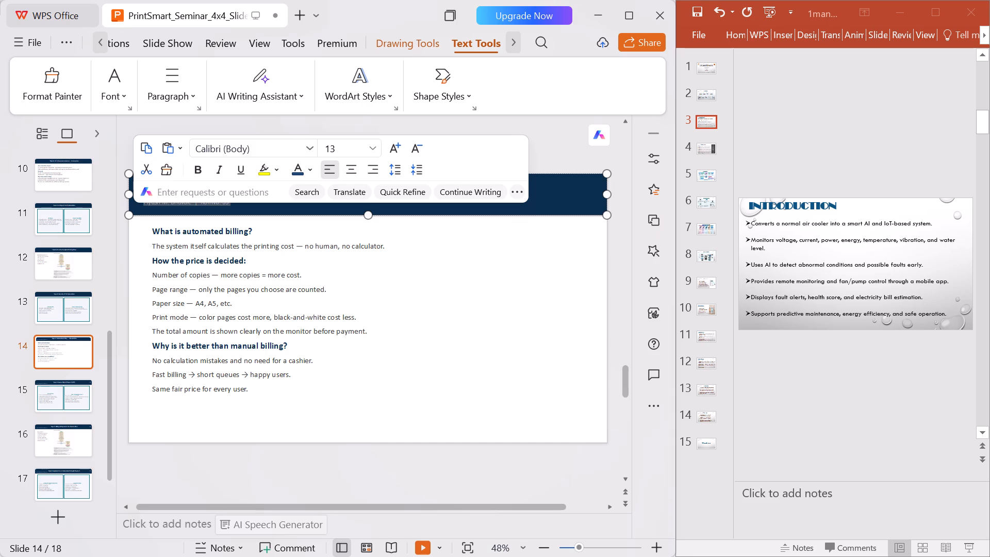
key(BackSpace)
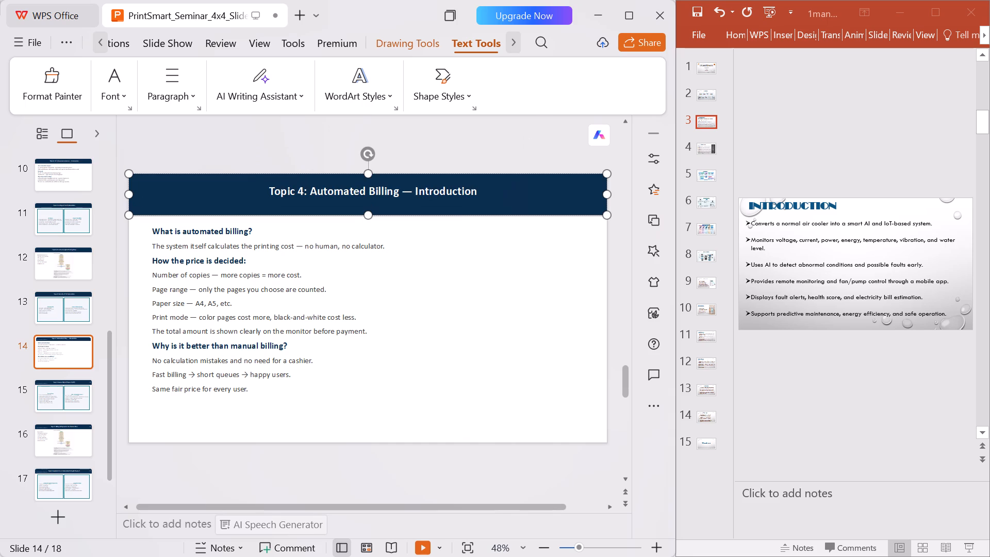
Delete the presenter name and roll number line and the slide number from the header of slide 15, Secure Digital Payment (UPI).
click(61, 407)
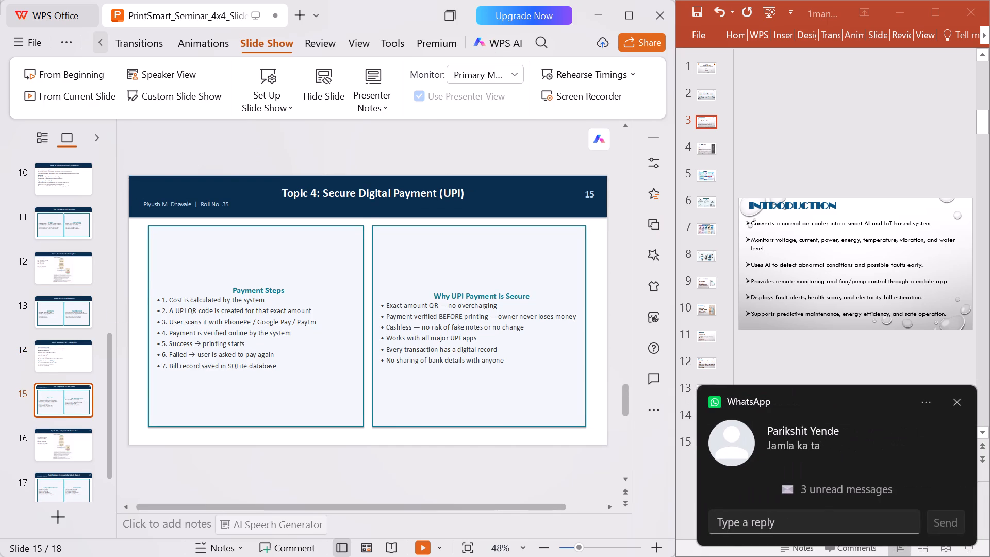
drag(232, 200, 141, 204)
key(BackSpace)
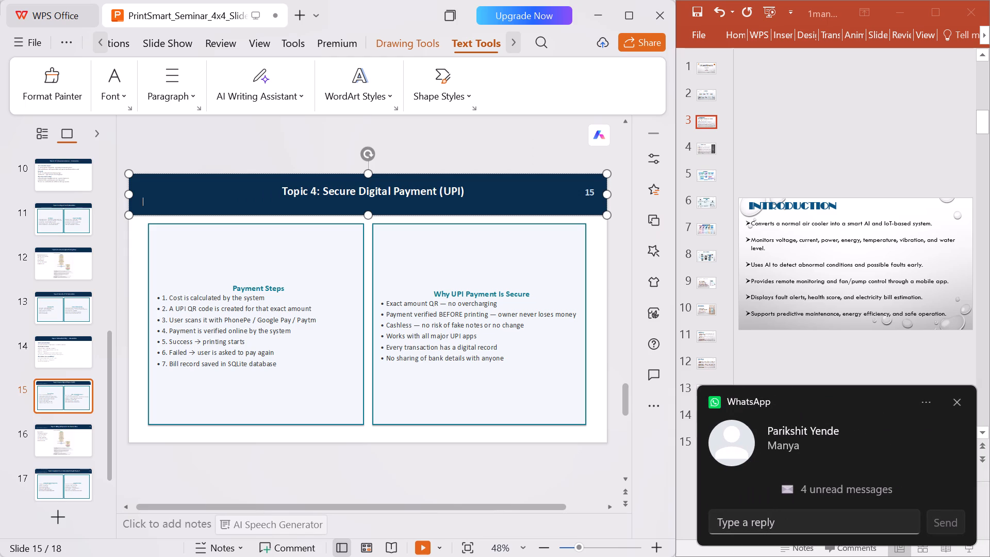
drag(595, 190, 567, 193)
key(BackSpace)
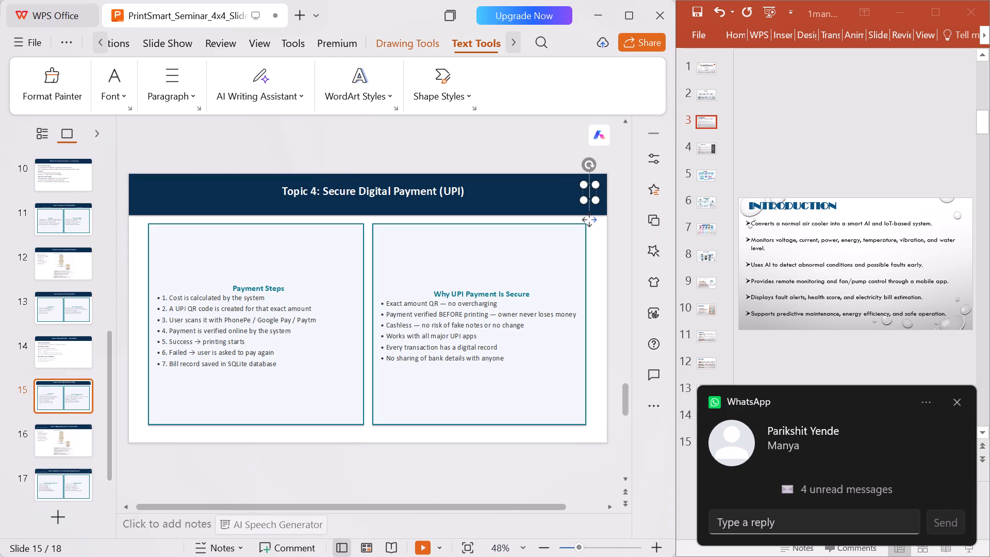
Delete the presenter name and roll number line and the slide number from the header of slide 16, Billing & Payment in the System Flow.
click(51, 425)
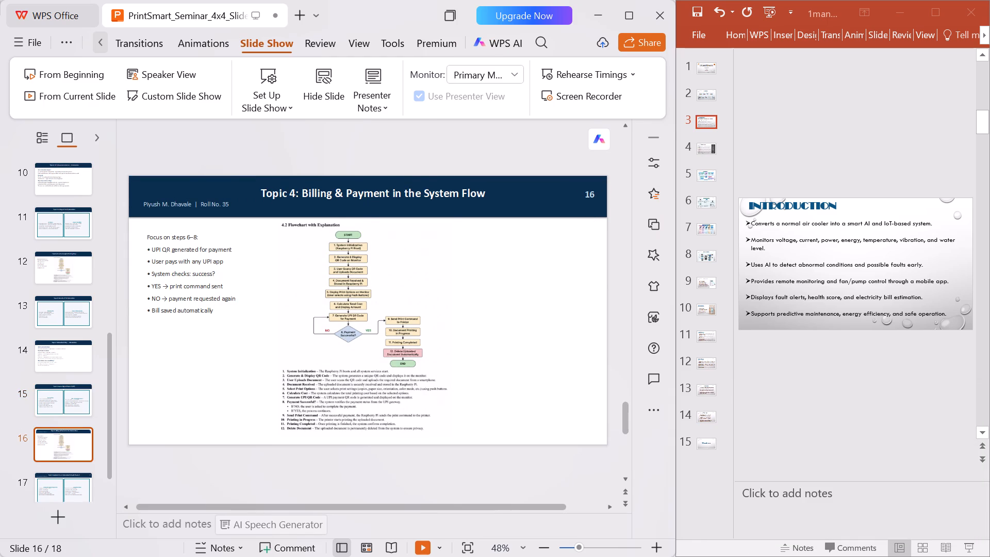
drag(232, 204, 120, 216)
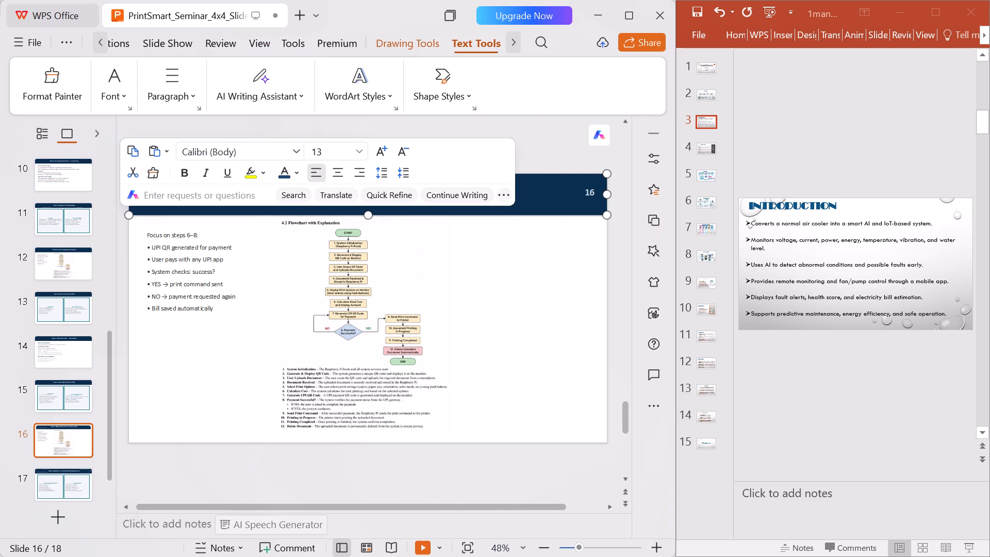
key(BackSpace)
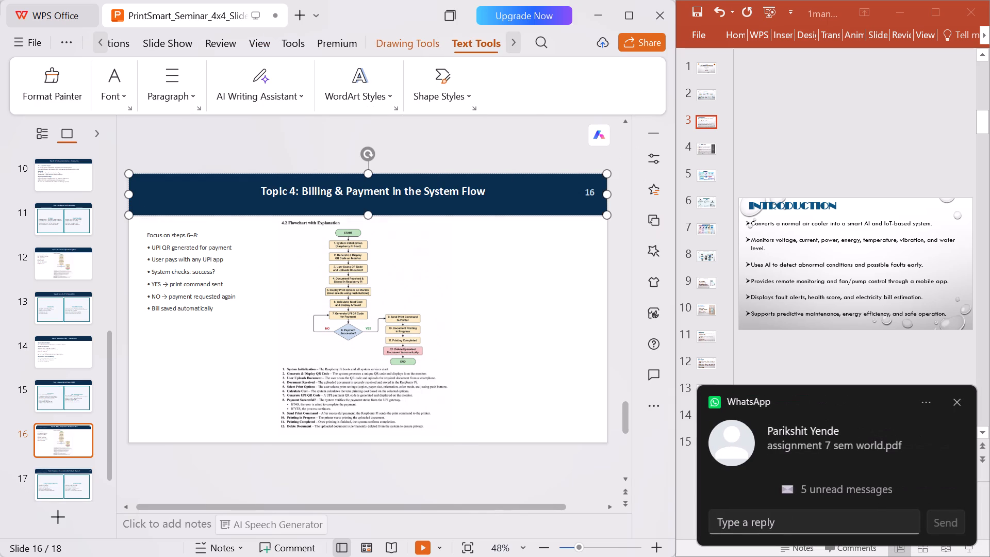
drag(592, 192, 579, 192)
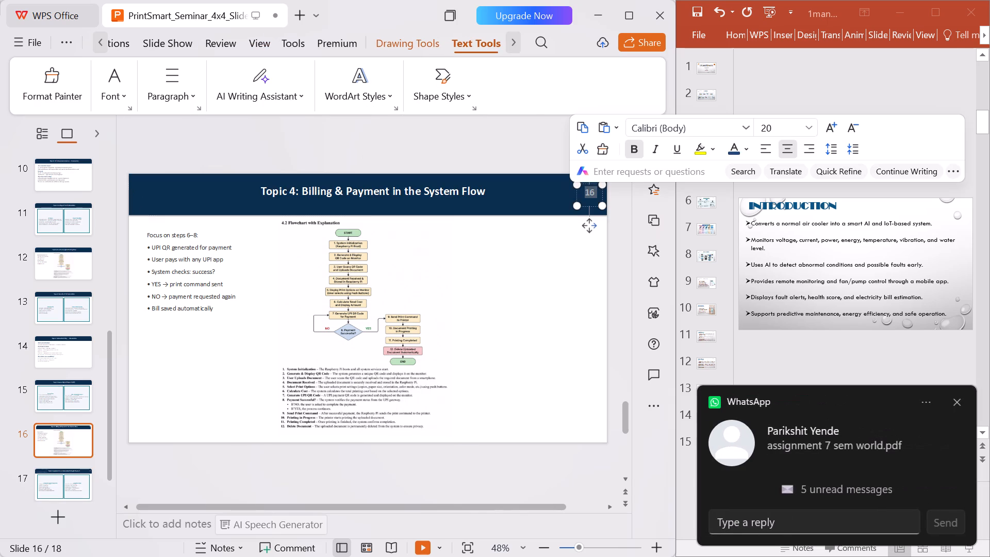
key(BackSpace)
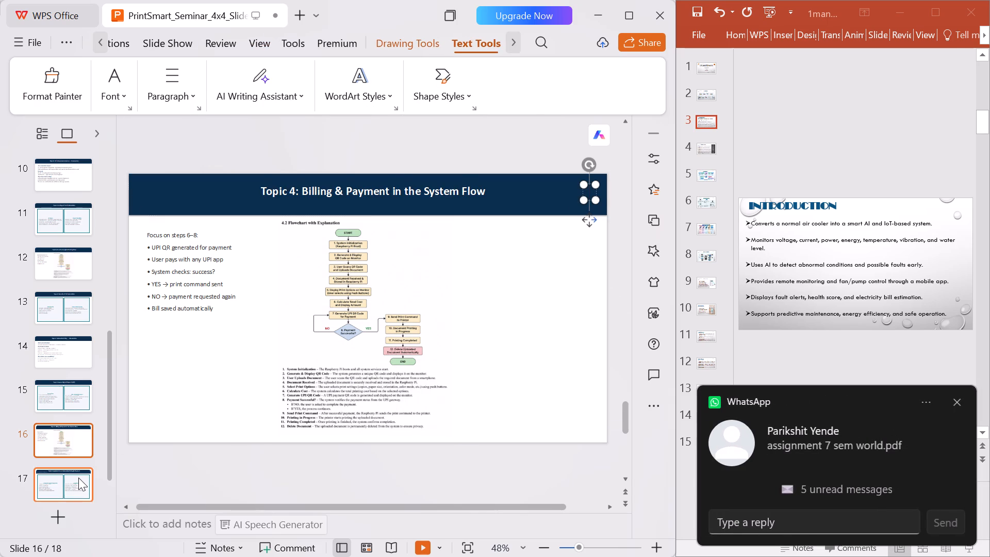
Delete the presenter name and roll number line and the slide number from the header of slide 17, Applications of Automated Billing & Payment.
click(78, 478)
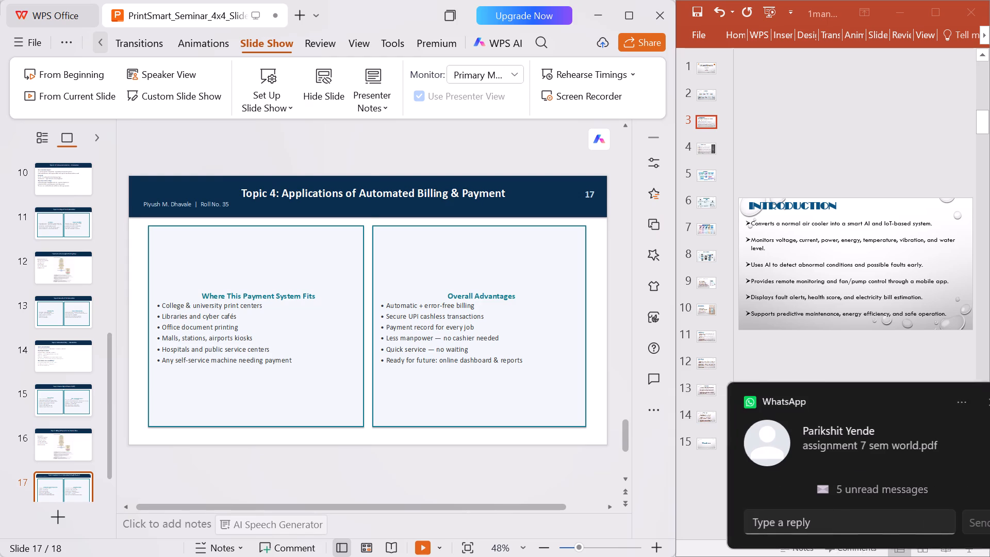
drag(228, 202, 111, 203)
key(BackSpace)
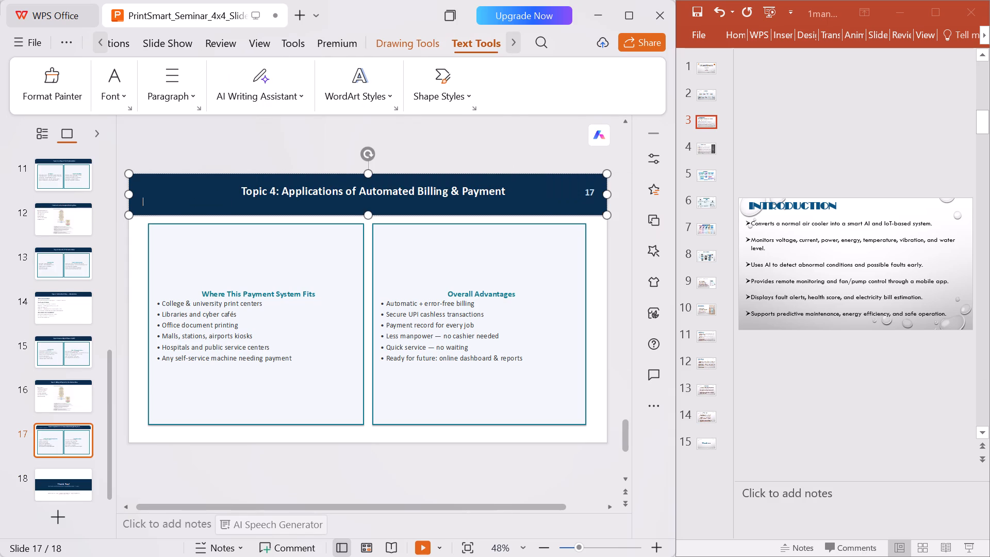
drag(594, 191, 570, 192)
key(BackSpace)
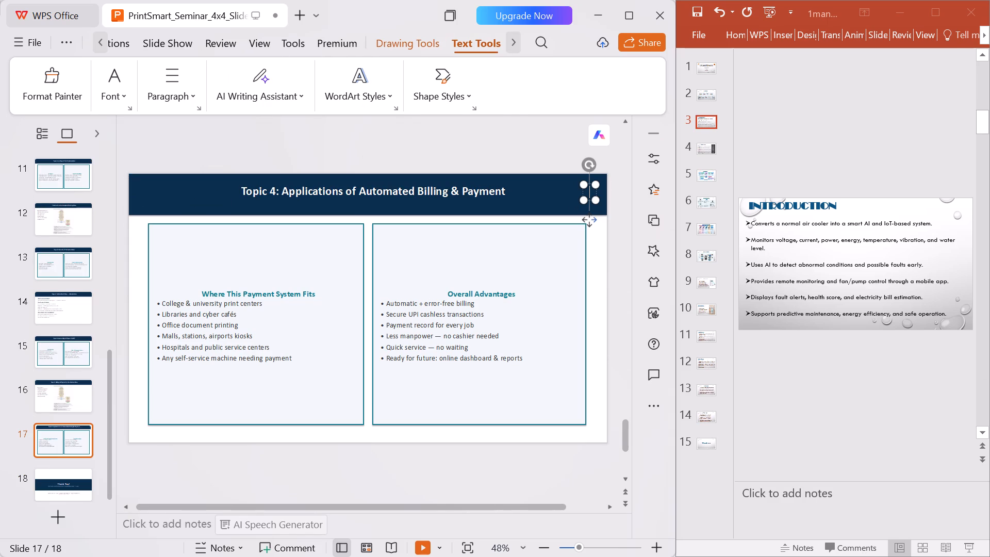
Open the closing Thank You slide, slide 18, as a full-screen slide show.
double_click(72, 478)
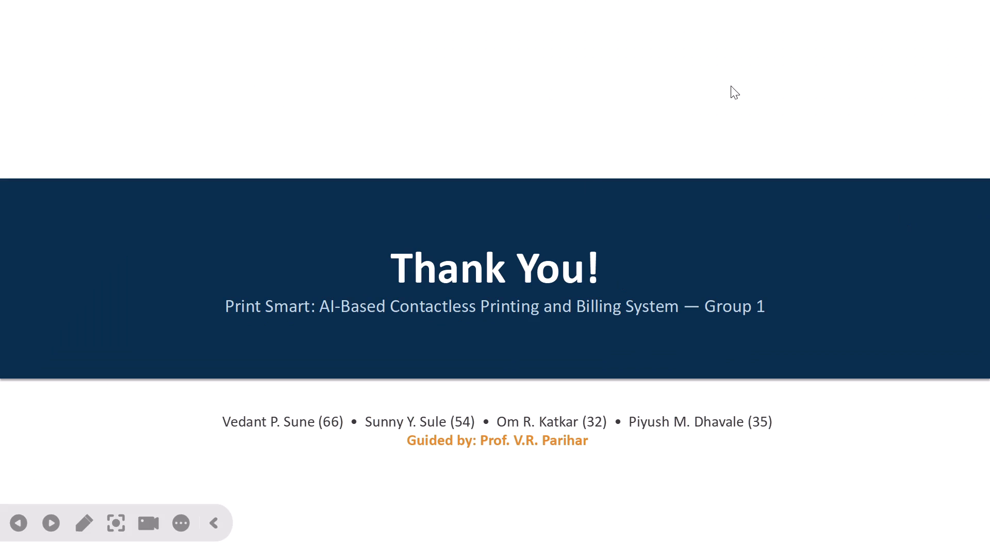
Collapse the slide show control bar on the closing Thank You slide.
click(208, 521)
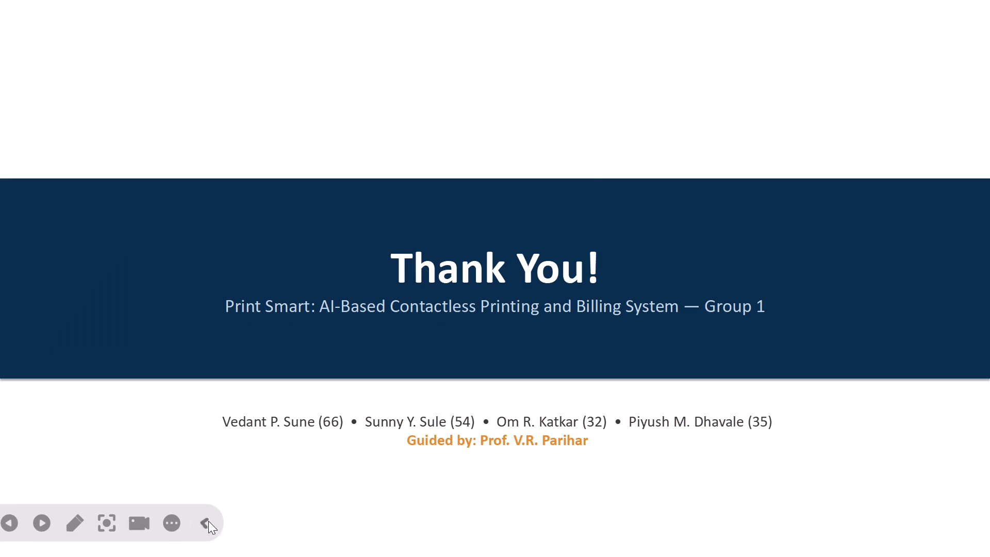
End the slide show after the closing Thank You slide and return to the editing view.
click(16, 528)
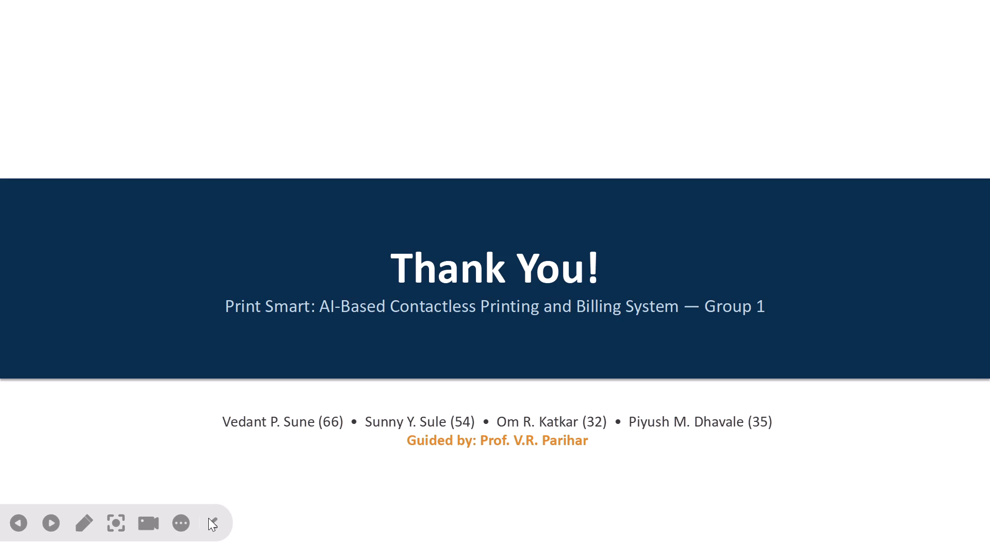
click(262, 491)
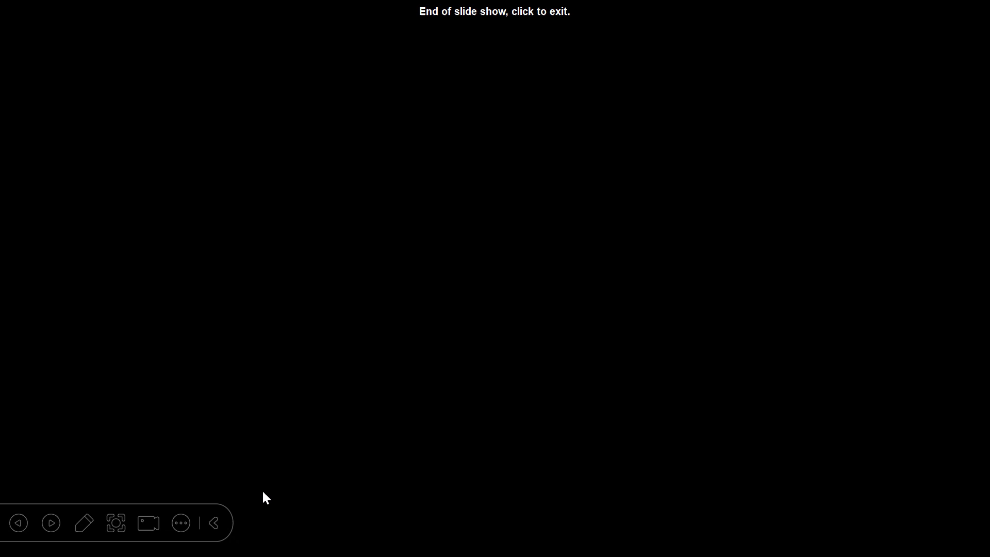
key(Escape)
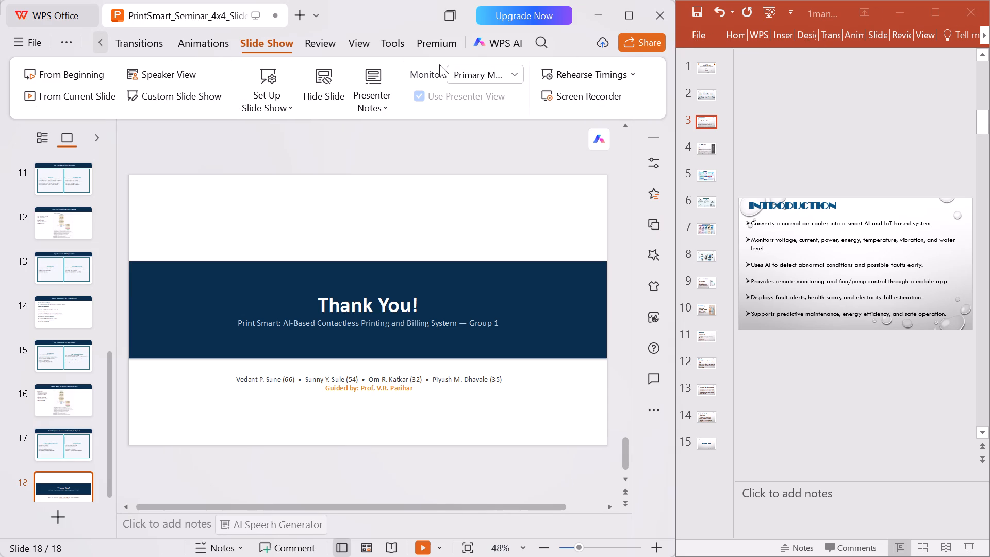
Save the presentation to WPS Drive as PrintSmart_Seminar_4x4_Slides.pptx.
click(22, 44)
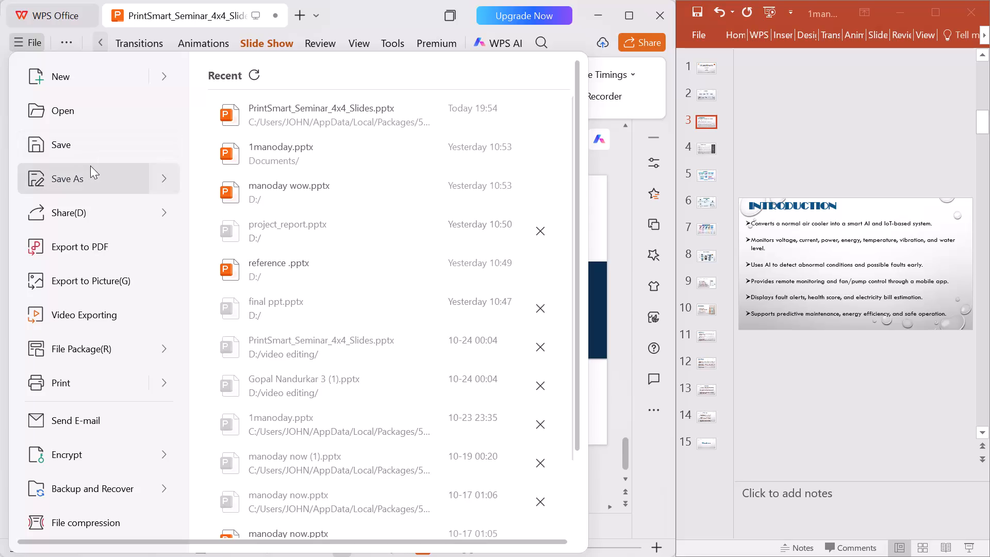
click(91, 168)
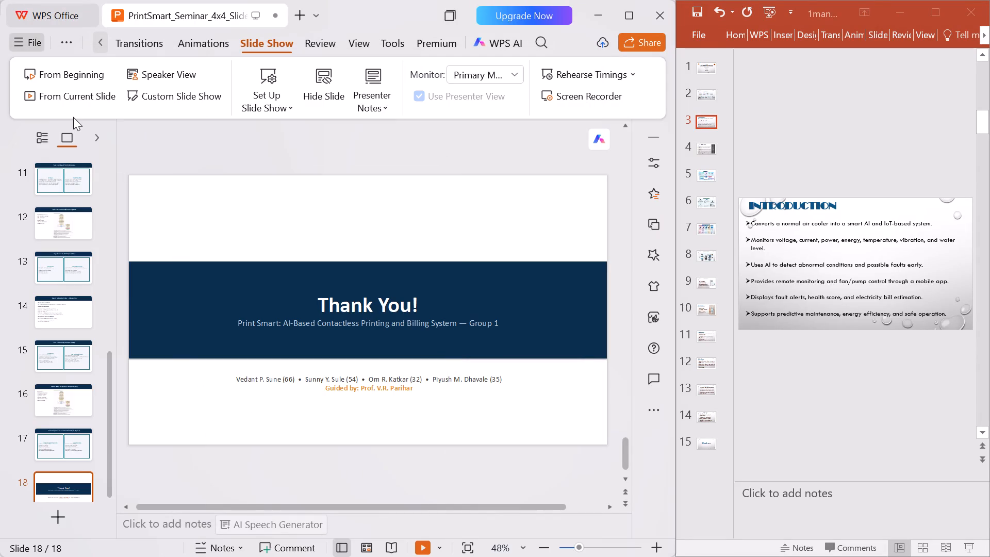
click(22, 42)
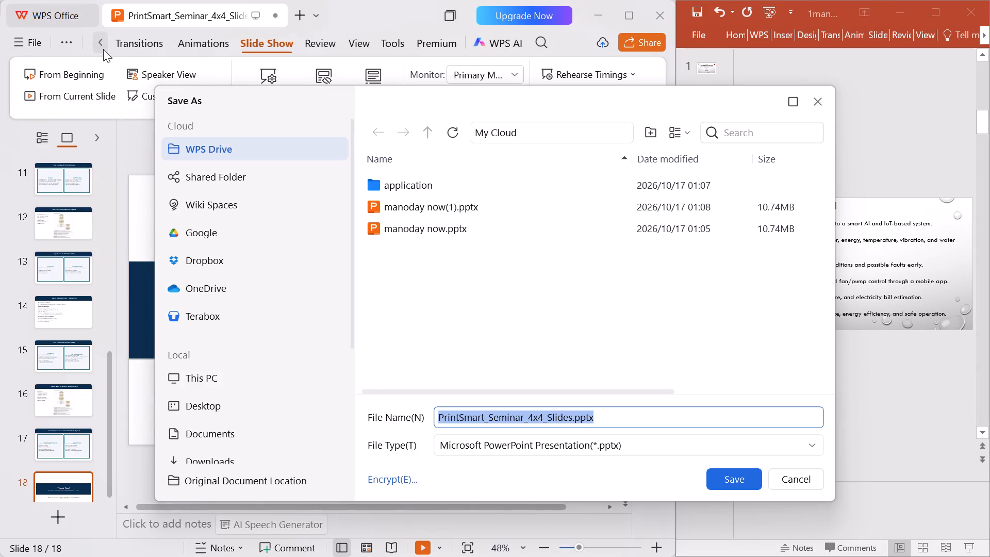
click(640, 409)
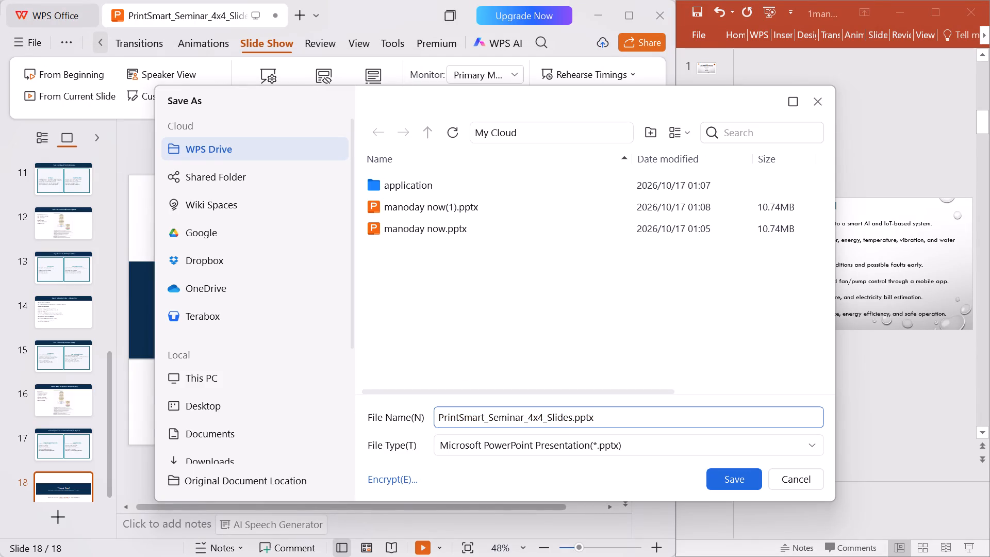
click(733, 481)
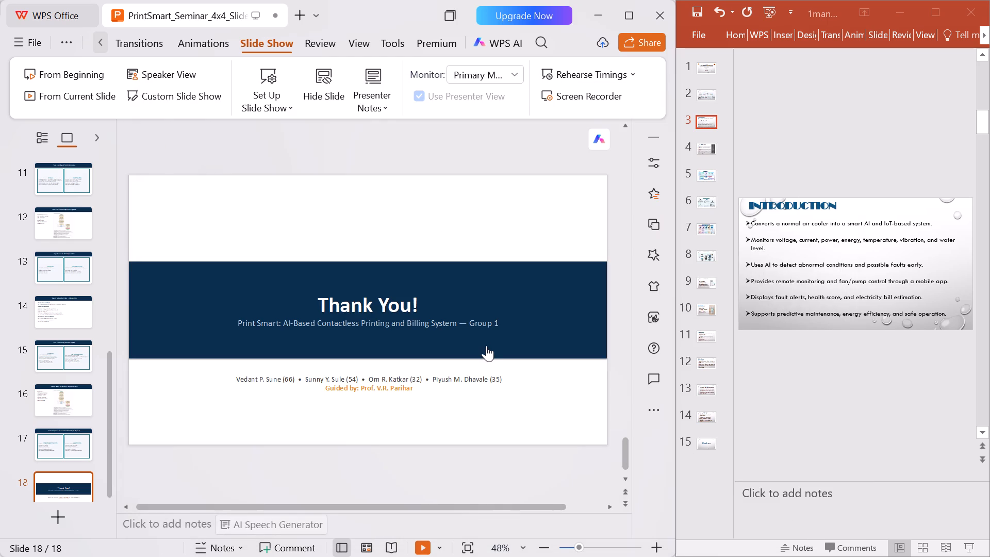
Save the presentation under the new name Piyush PrintSmart_Seminar_4x4_Slides.pptx.
click(28, 33)
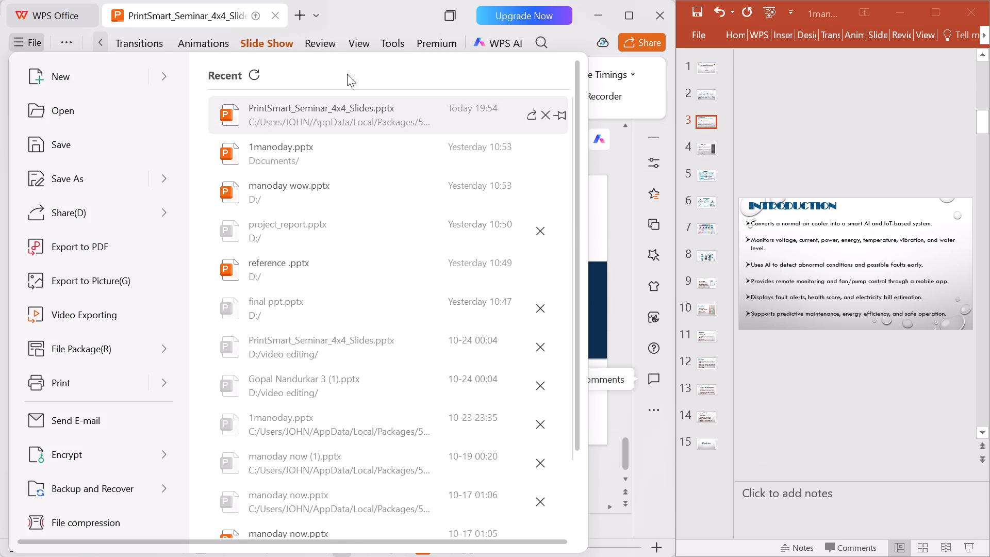
click(104, 178)
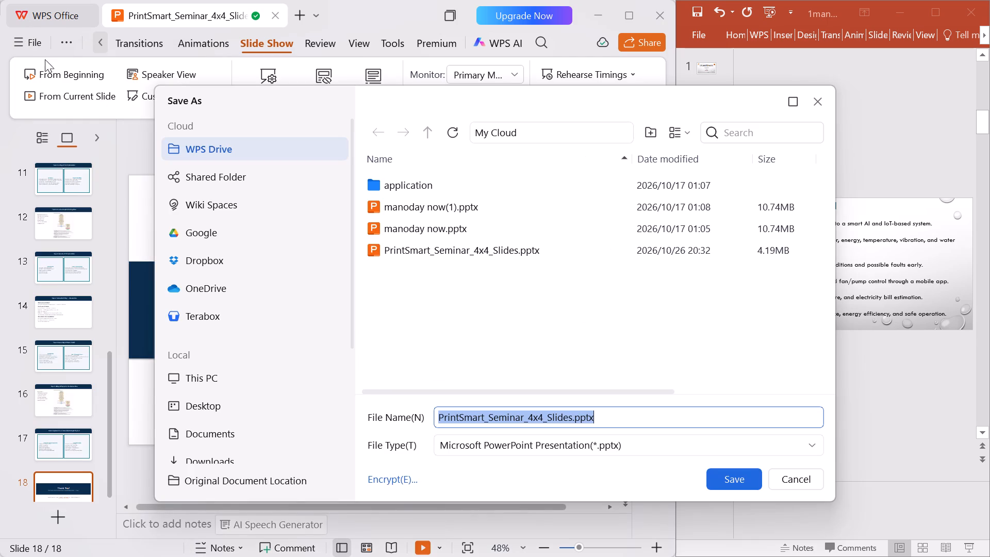
Save a copy of the presentation to WPS Drive with the file name Piyush PrintSmart_Seminar_4x4_Slides.pptx.
click(472, 416)
double_click(439, 414)
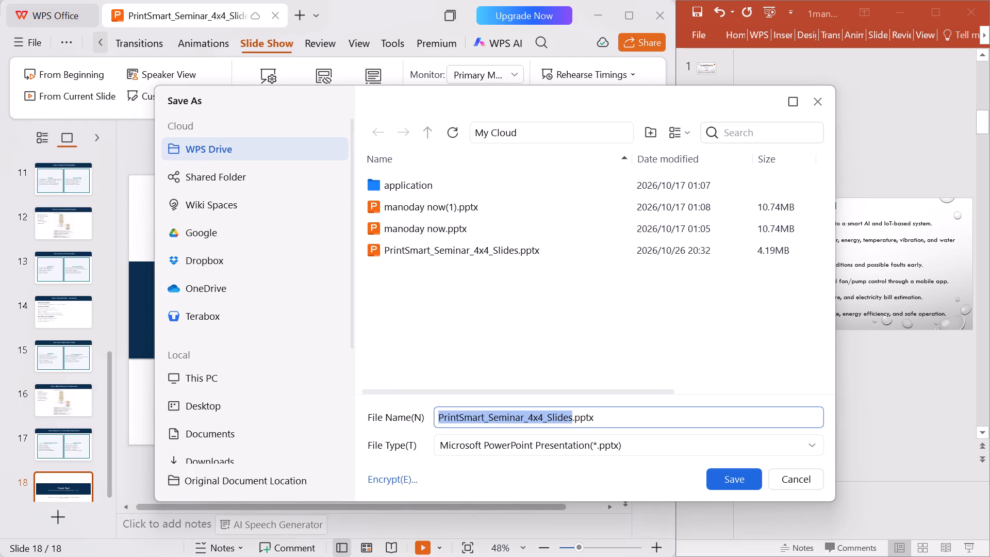
click(439, 414)
click(439, 414)
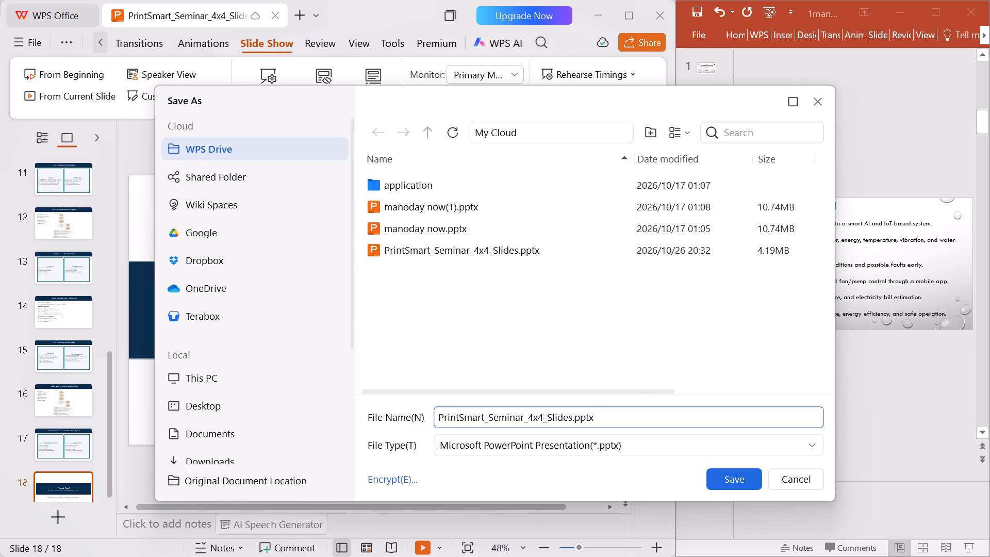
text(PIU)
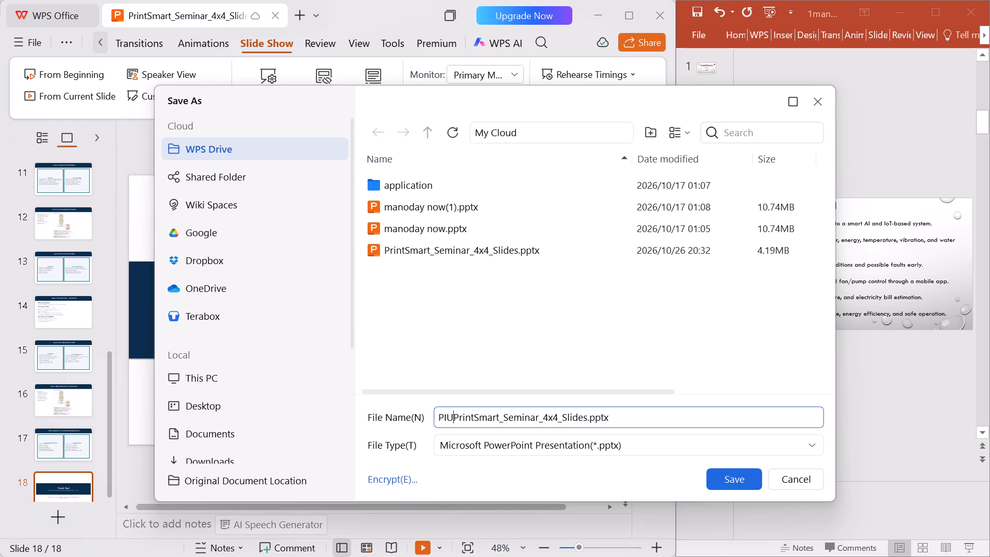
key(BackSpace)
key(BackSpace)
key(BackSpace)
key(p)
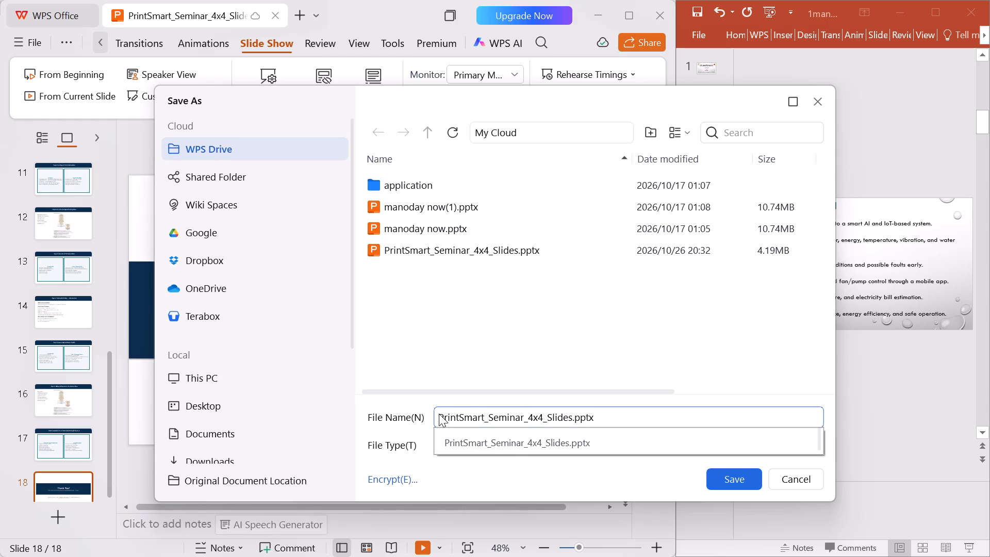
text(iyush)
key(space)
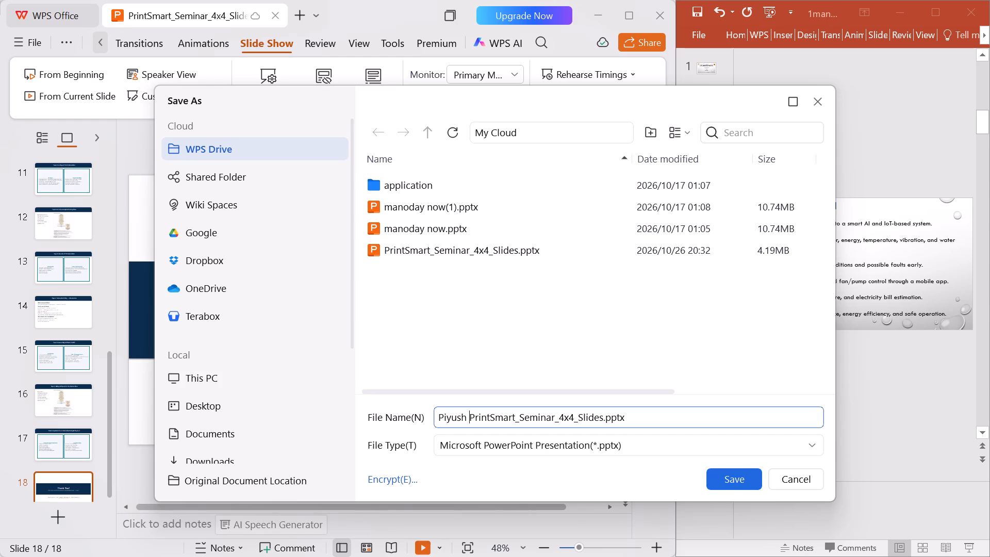
click(728, 488)
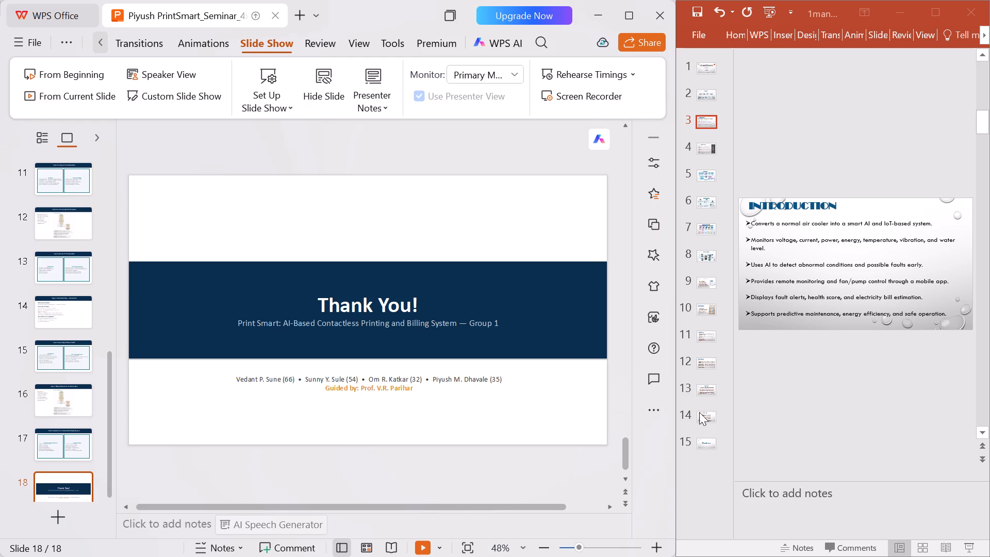
Following the closing slide 15 of the 1manoday presentation in PowerPoint, delete "— Group 1" from the subtitle of the PrintSmart Thank You slide.
click(709, 444)
double_click(709, 444)
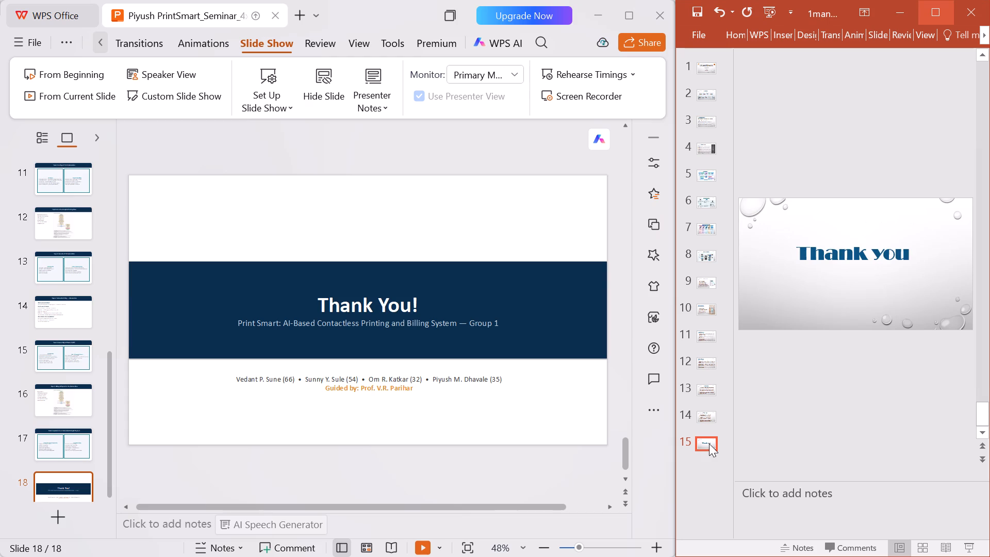
click(508, 329)
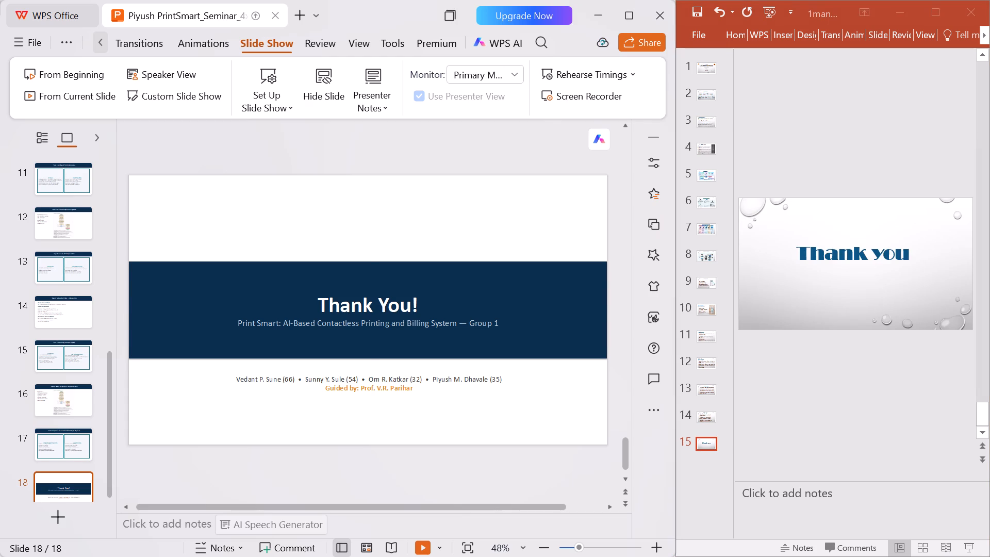
click(502, 321)
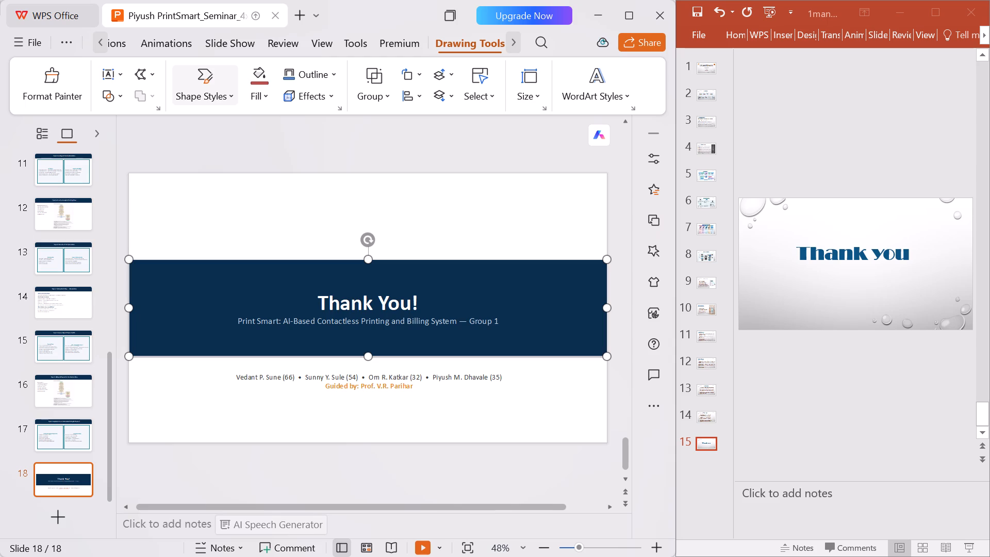
click(498, 322)
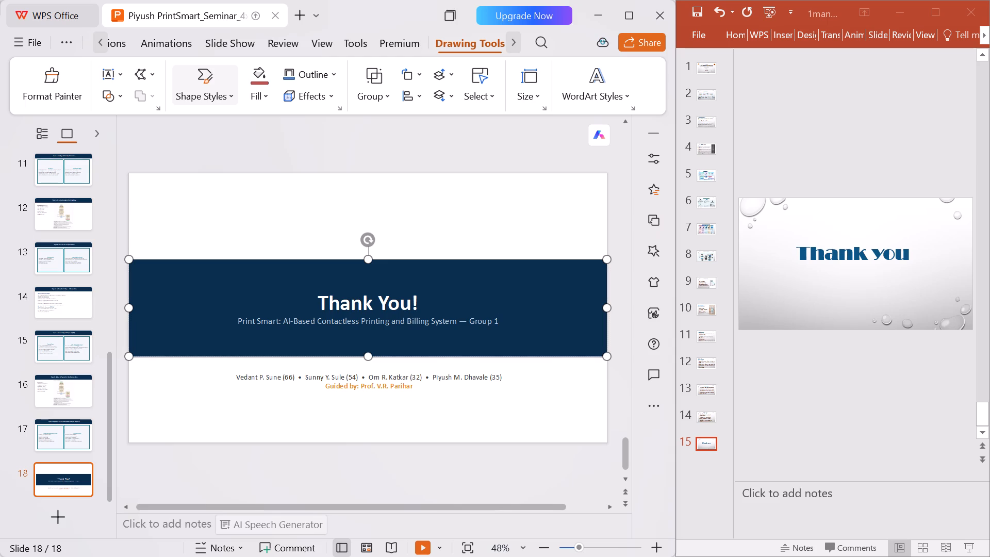
drag(498, 322, 467, 327)
drag(467, 327, 462, 327)
key(BackSpace)
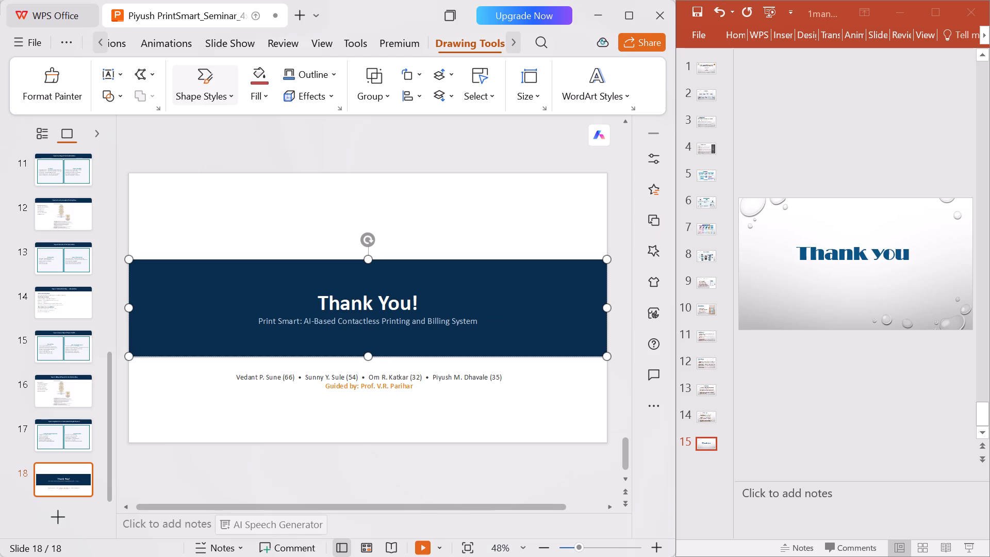
Delete the group members' names line and the "Guided by" line below the banner on the Thank You slide.
drag(233, 375, 229, 378)
drag(229, 378, 247, 376)
click(247, 376)
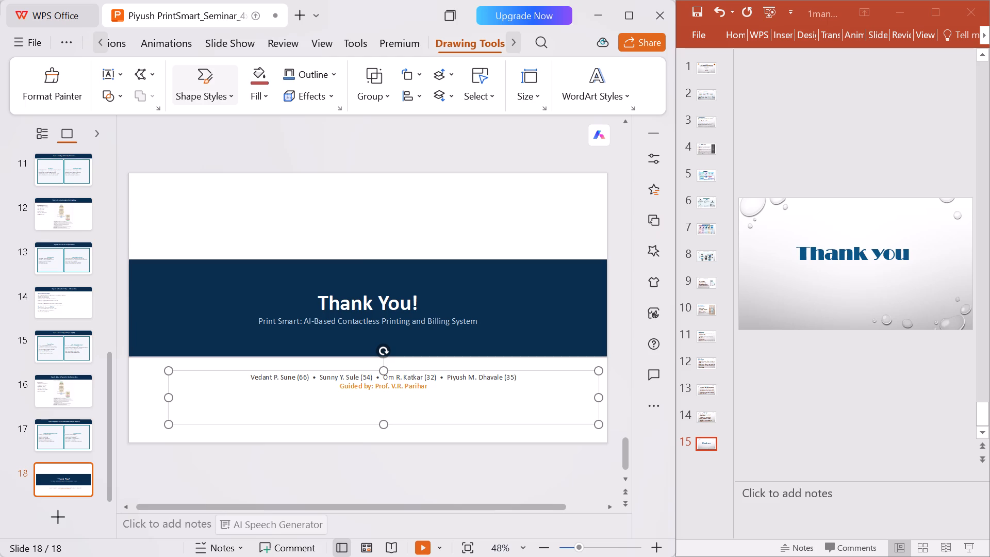
Delete the remaining group members' names line and the "Guided by" line below the banner on the Thank You slide.
click(251, 378)
drag(251, 378, 458, 234)
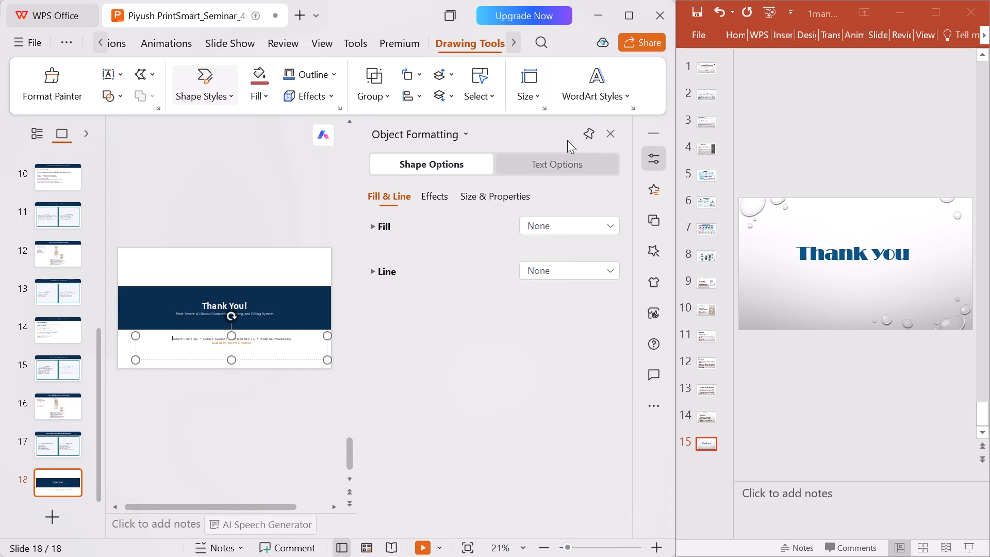
click(613, 127)
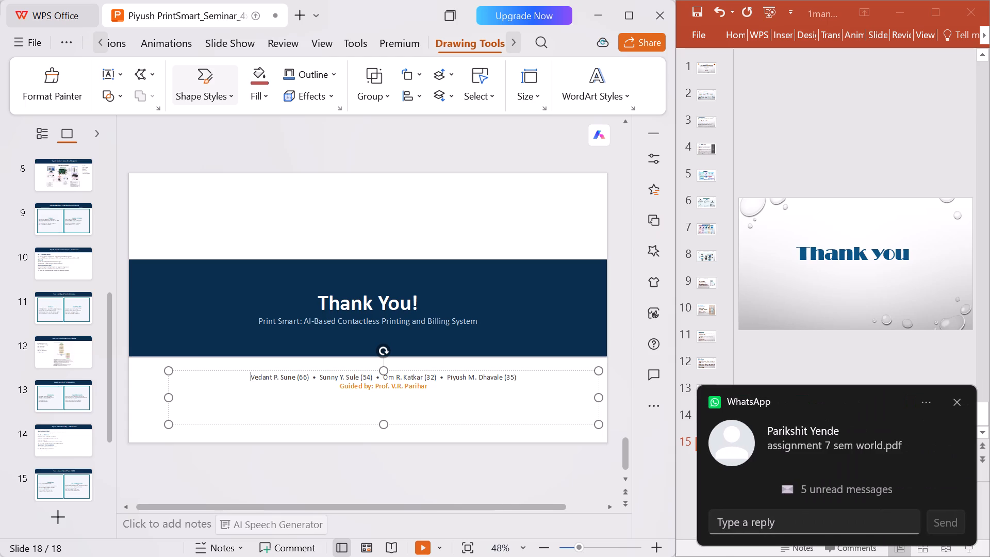
drag(252, 376, 459, 398)
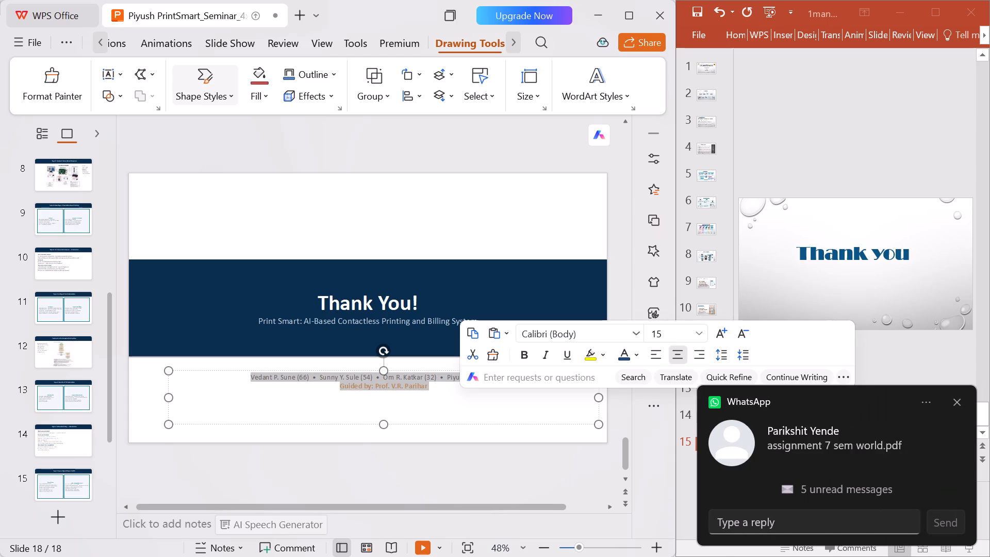
key(BackSpace)
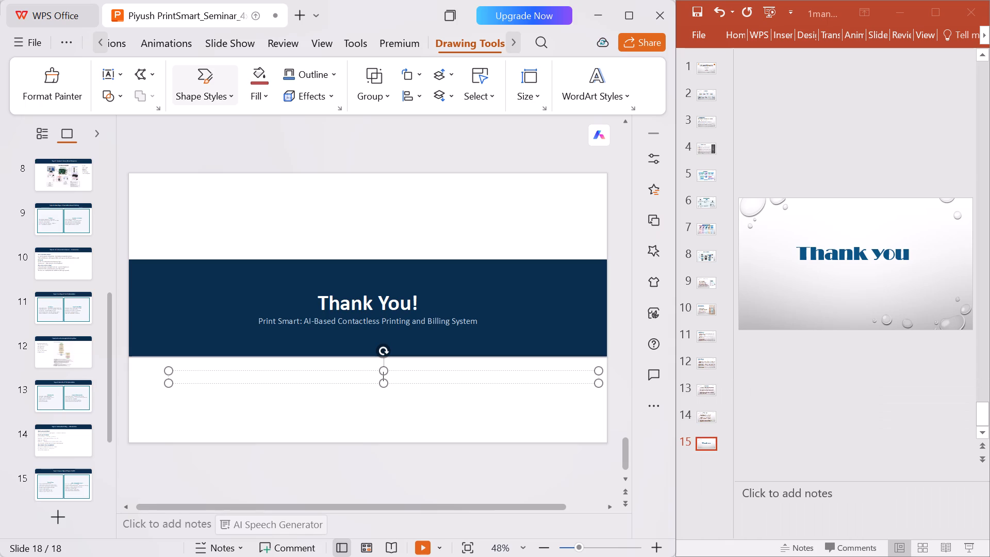
click(459, 398)
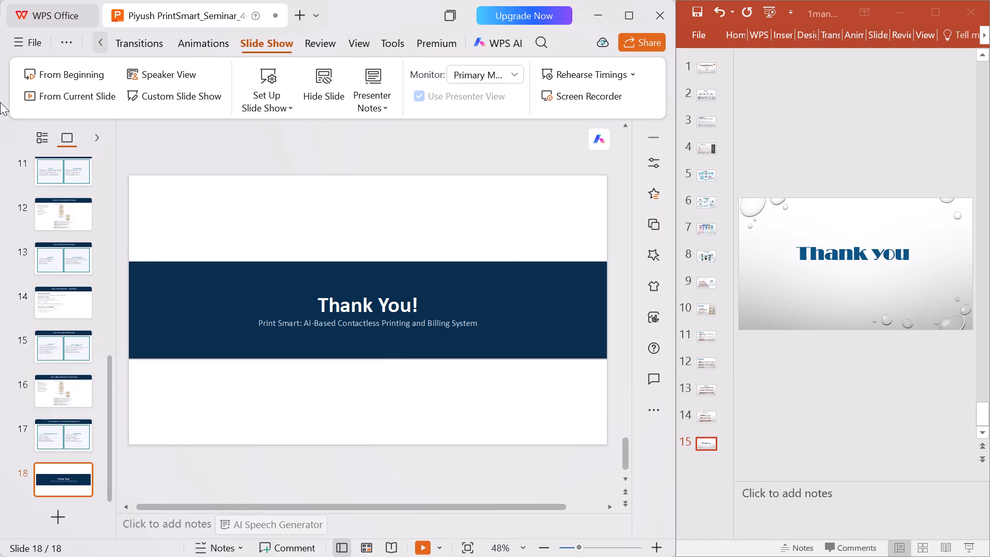
Start saving a copy of the edited PrintSmart seminar presentation with Save As.
click(31, 46)
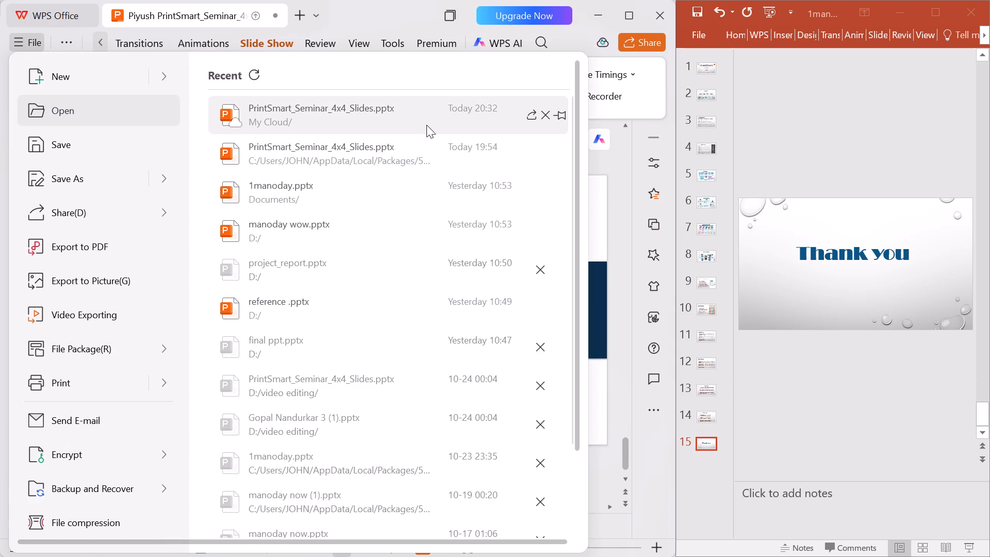
click(160, 168)
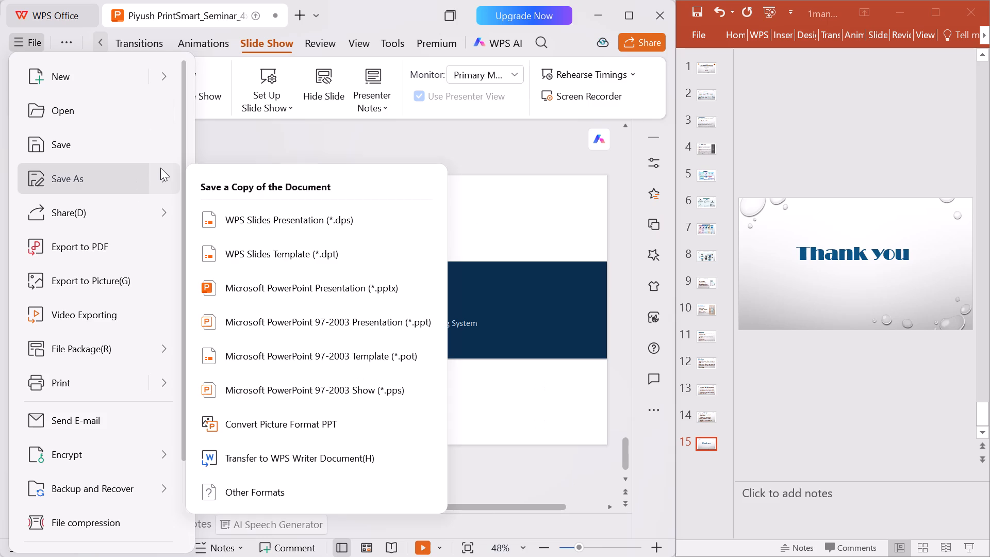
click(123, 184)
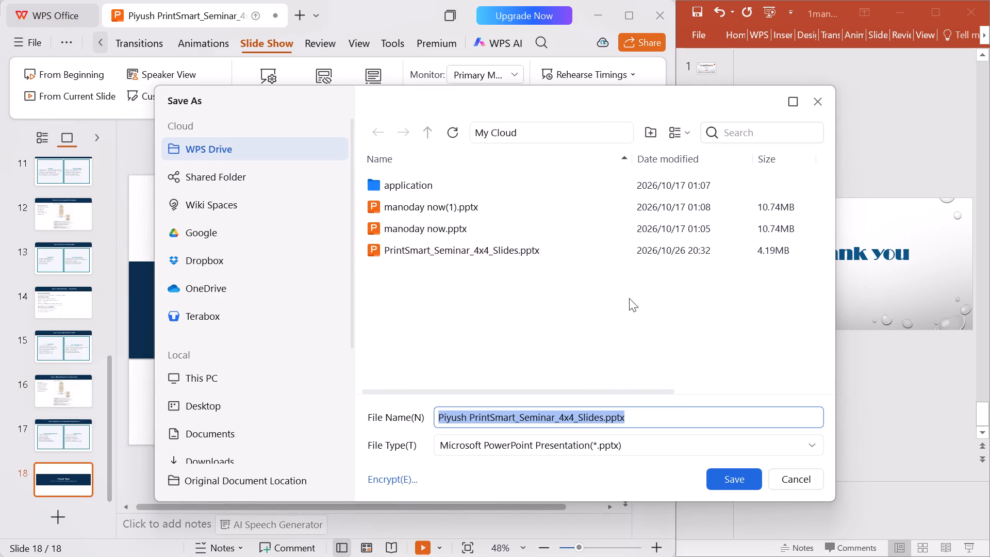
Save the edited presentation to WPS Drive as Piyush PrintSmart_Seminar_4x4_Slides.pptx.
click(478, 407)
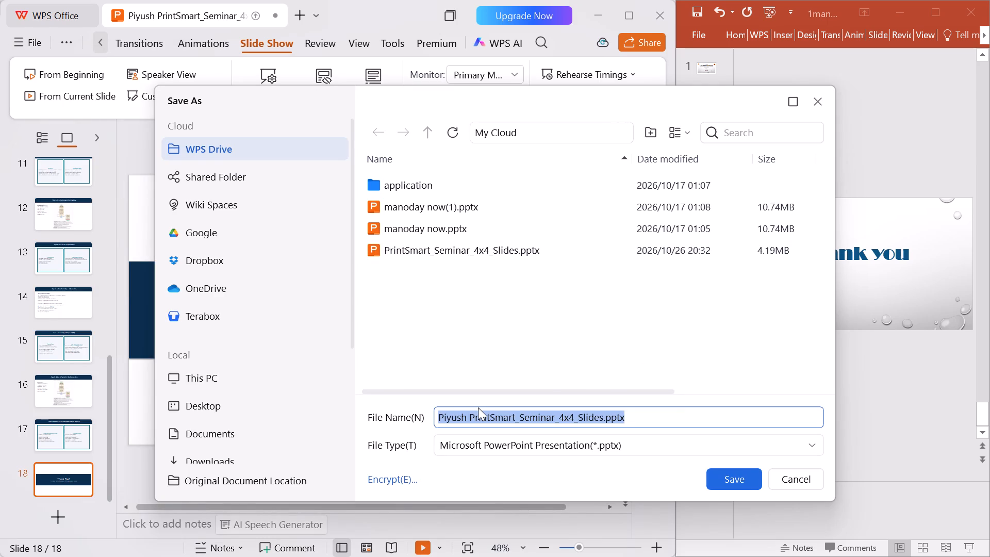
click(478, 407)
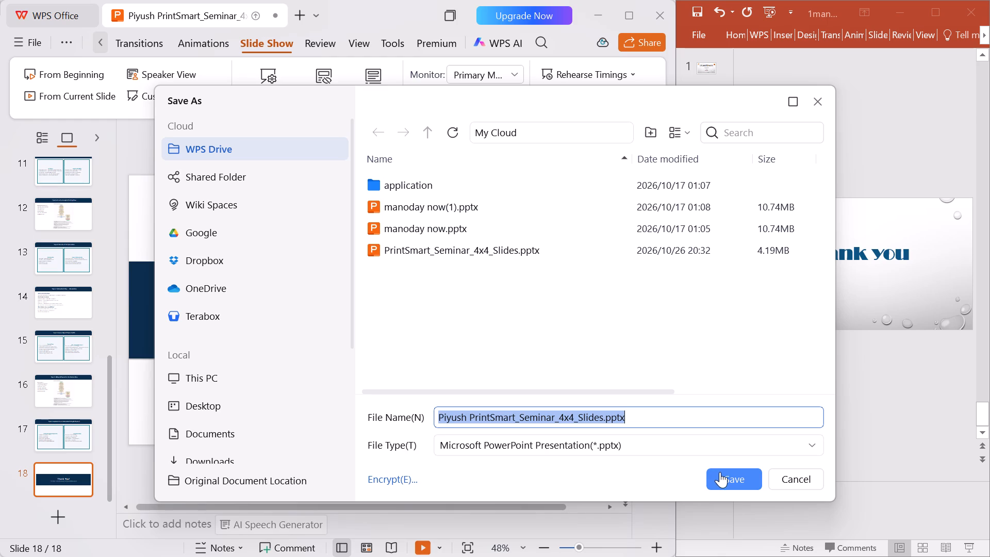
click(721, 472)
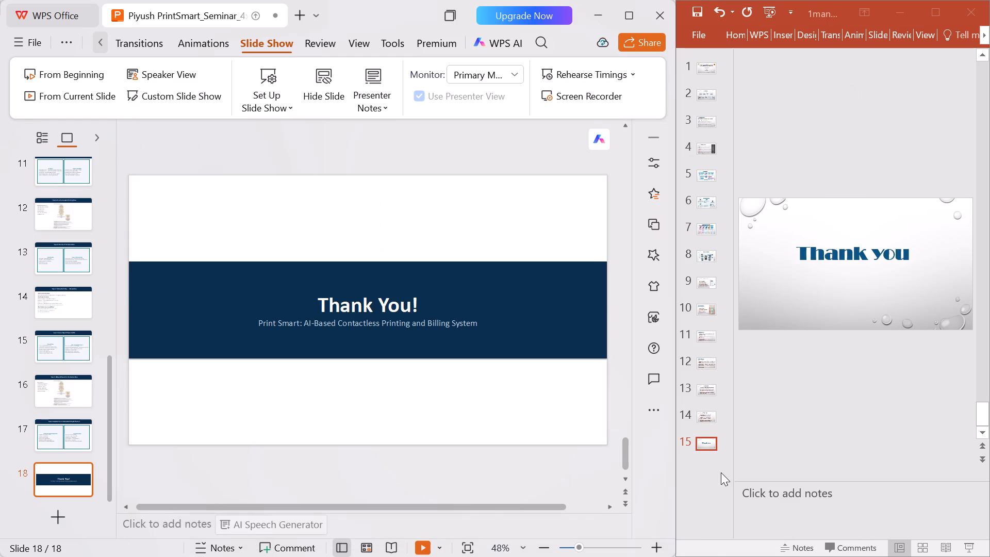
Close the PrintSmart presentation window to get back to the WhatsApp chat.
click(13, 40)
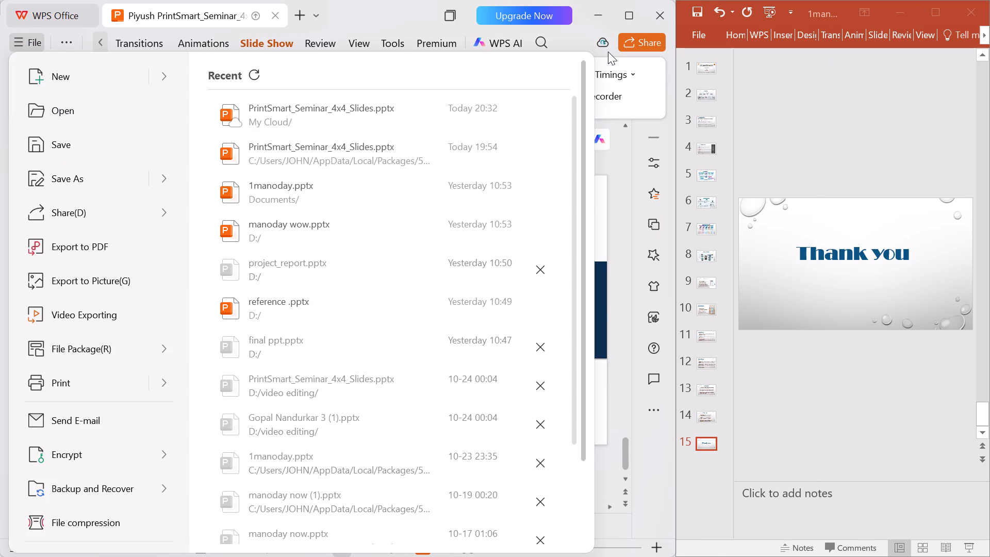
drag(671, 0, 660, 25)
double_click(660, 25)
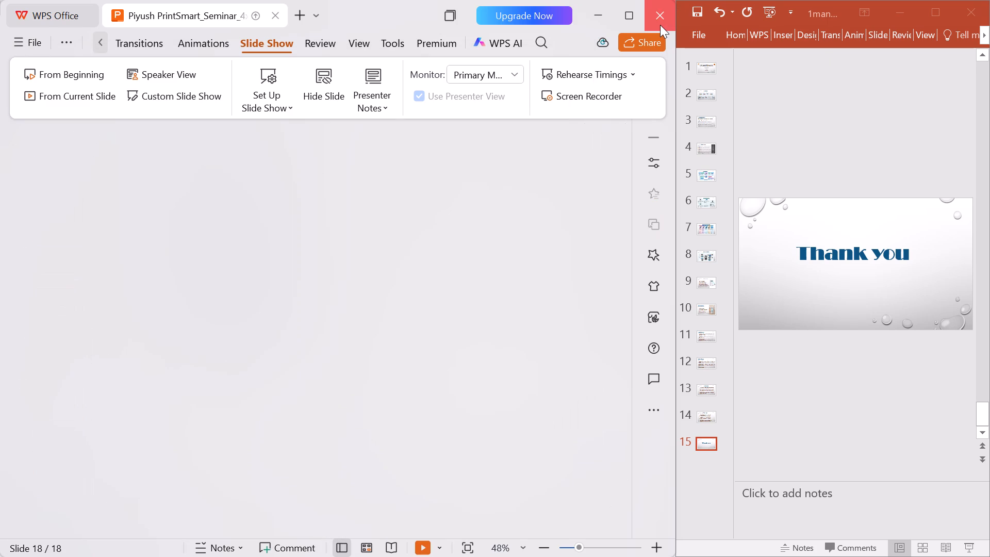
double_click(660, 25)
triple_click(657, 8)
click(657, 8)
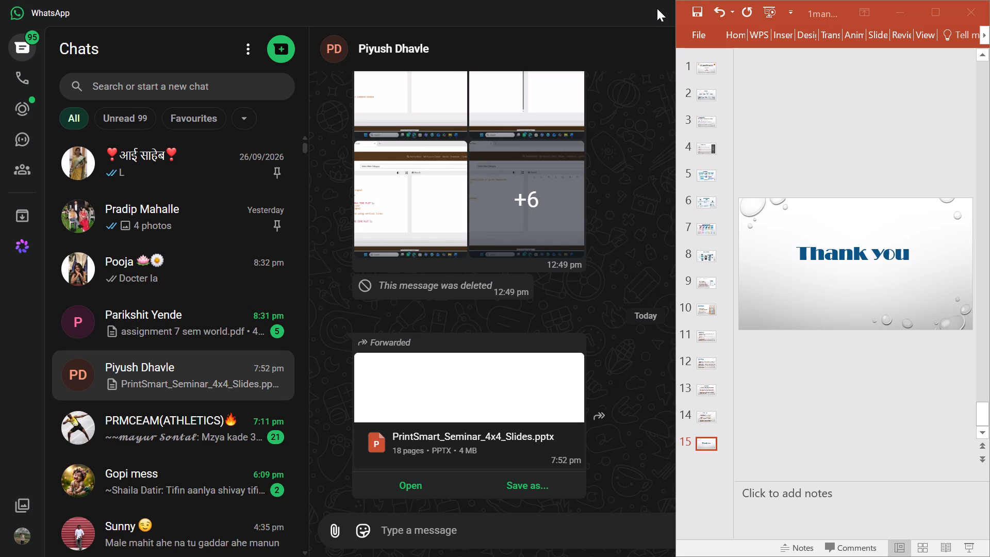
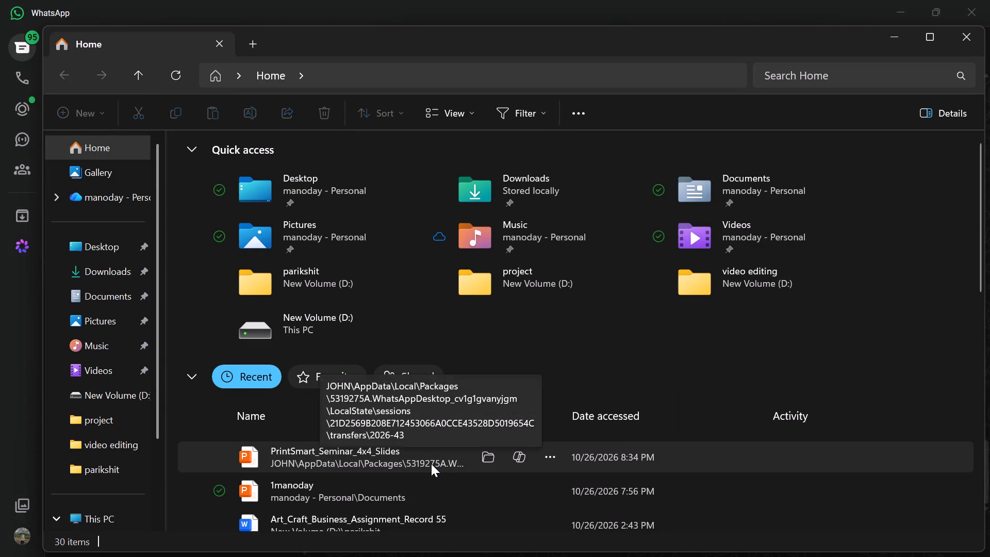
Search the computer's files for "piyush" and open the Piyush PrintSmart_Seminar_4x4_Slides presentation from the results.
click(850, 79)
text(piyush)
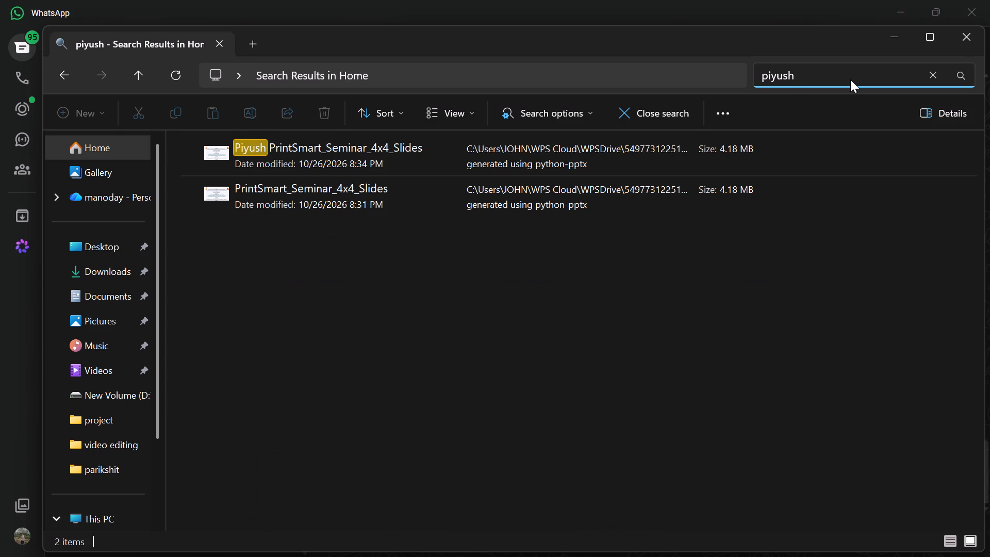
right_click(697, 157)
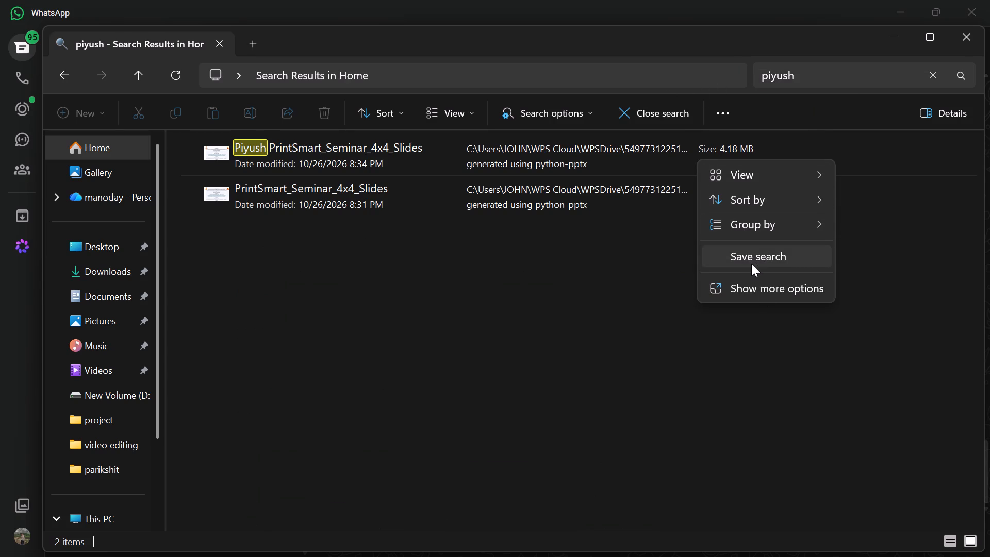
click(761, 297)
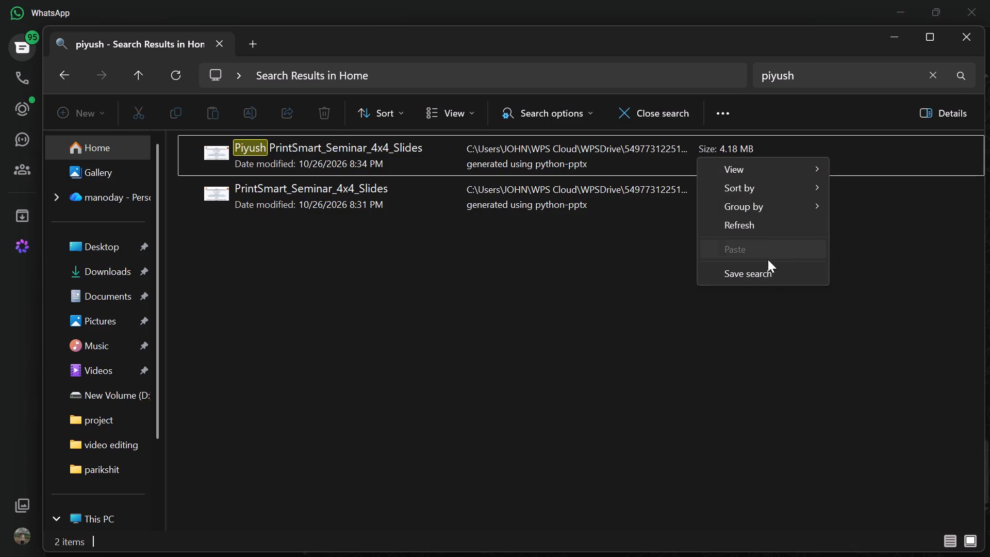
double_click(519, 158)
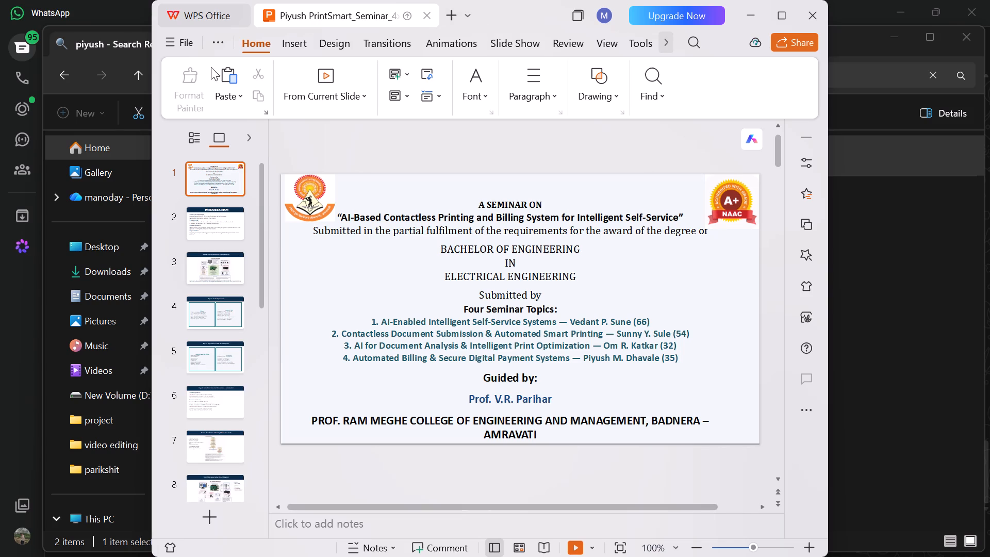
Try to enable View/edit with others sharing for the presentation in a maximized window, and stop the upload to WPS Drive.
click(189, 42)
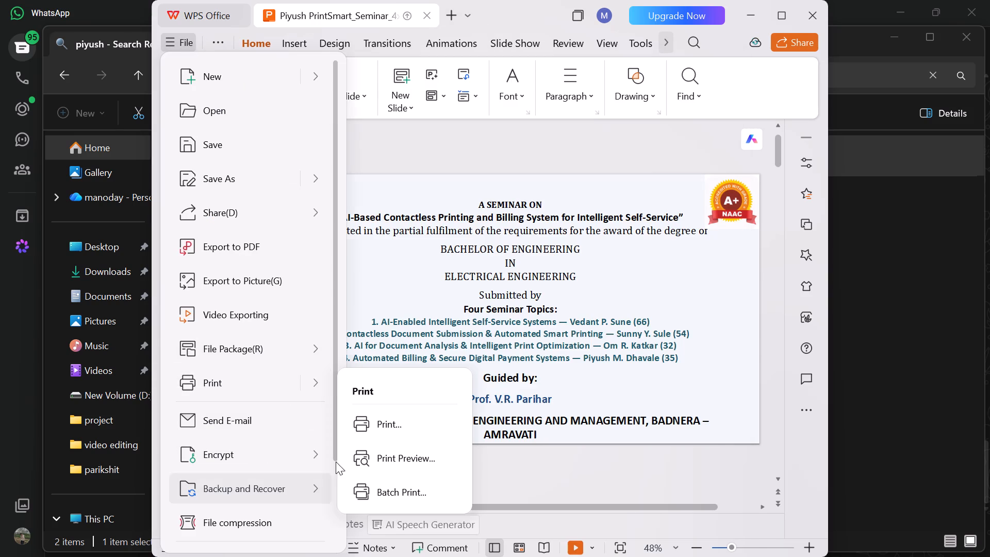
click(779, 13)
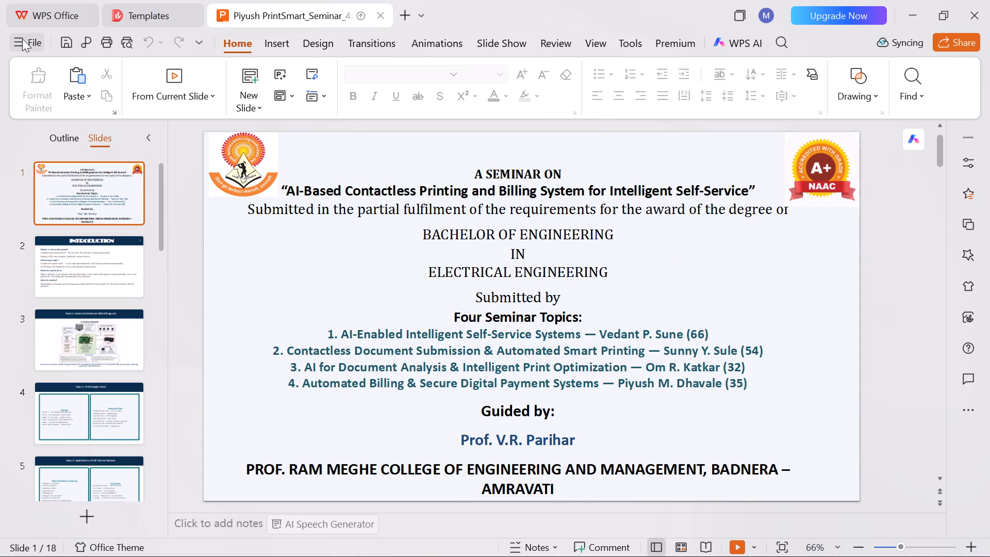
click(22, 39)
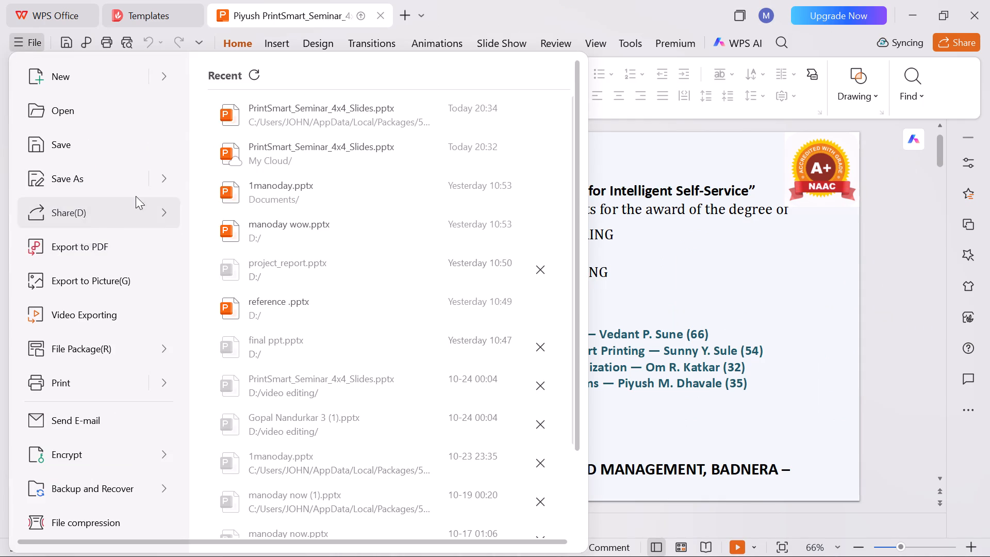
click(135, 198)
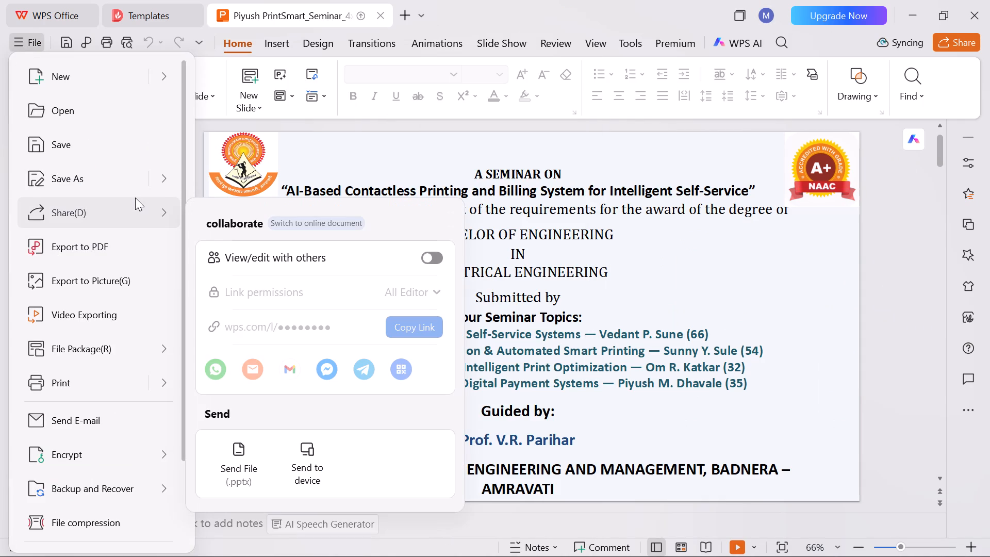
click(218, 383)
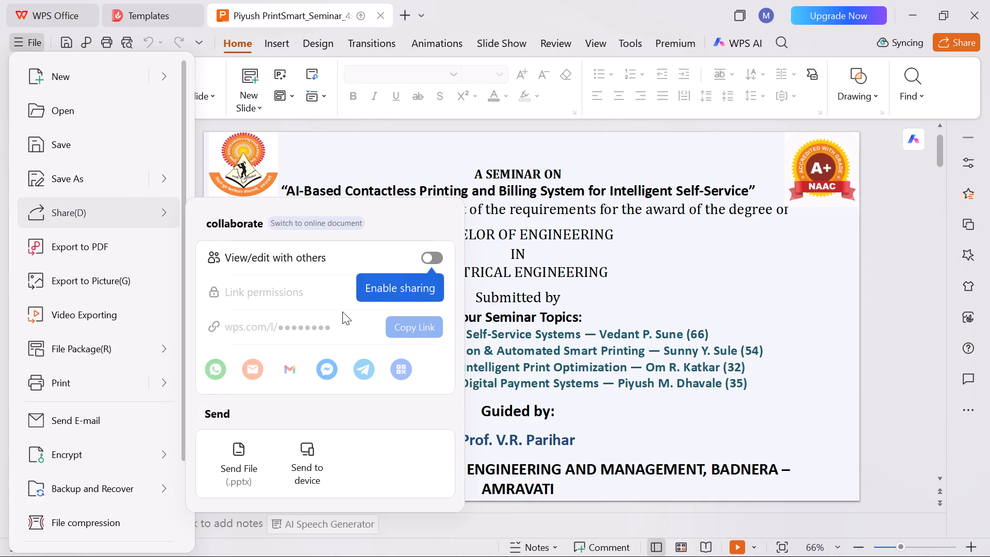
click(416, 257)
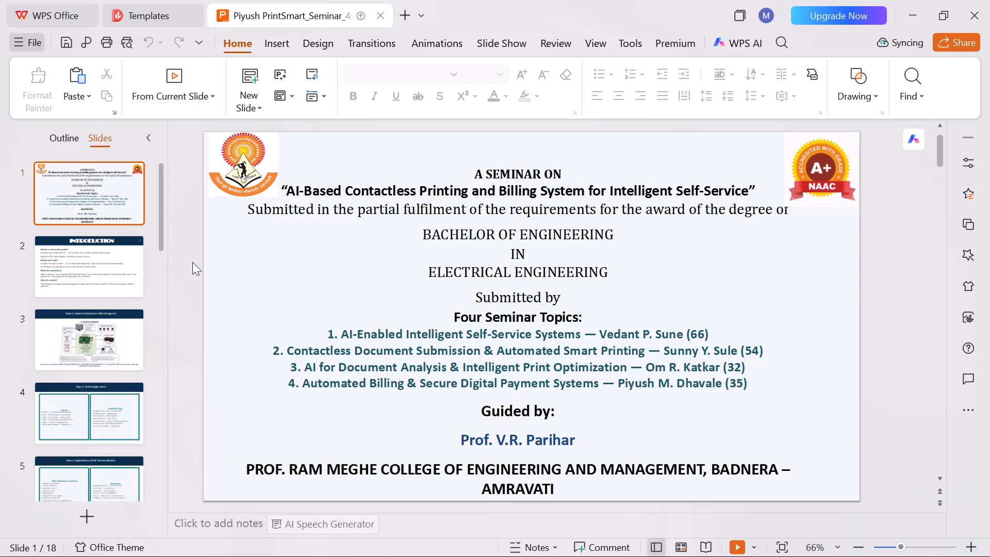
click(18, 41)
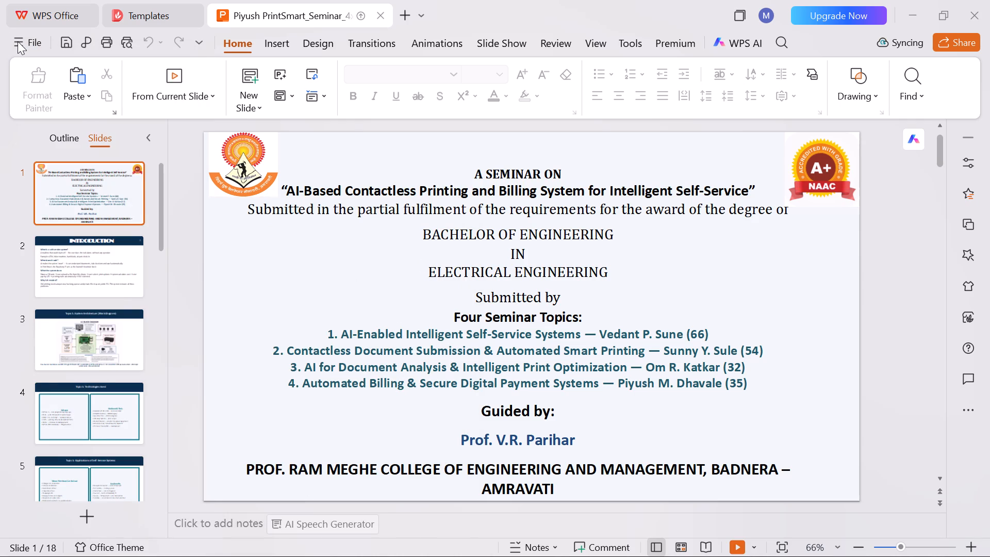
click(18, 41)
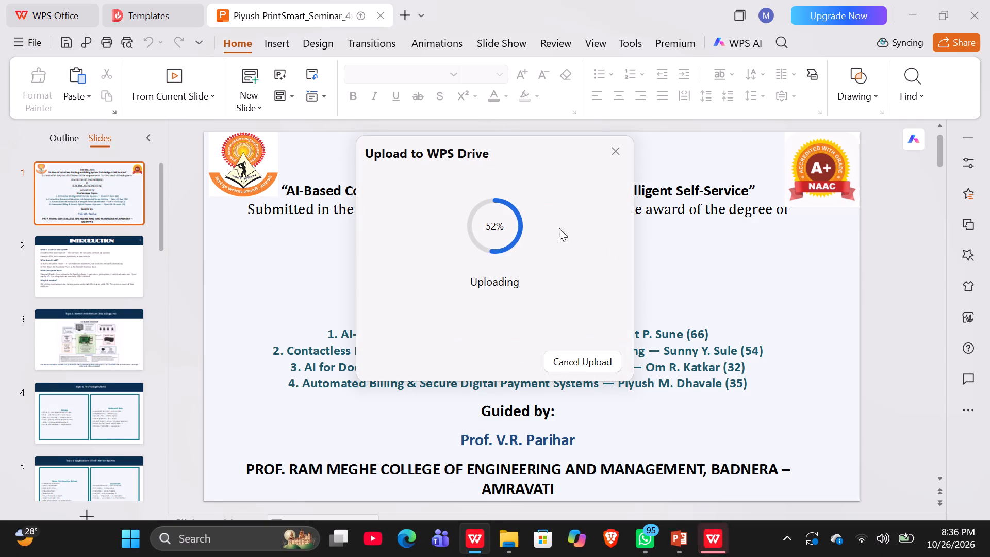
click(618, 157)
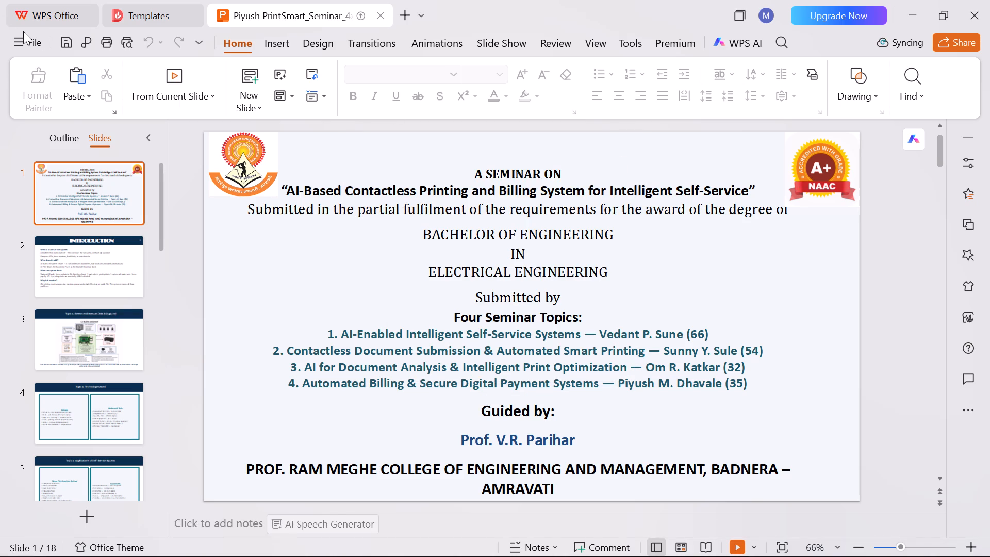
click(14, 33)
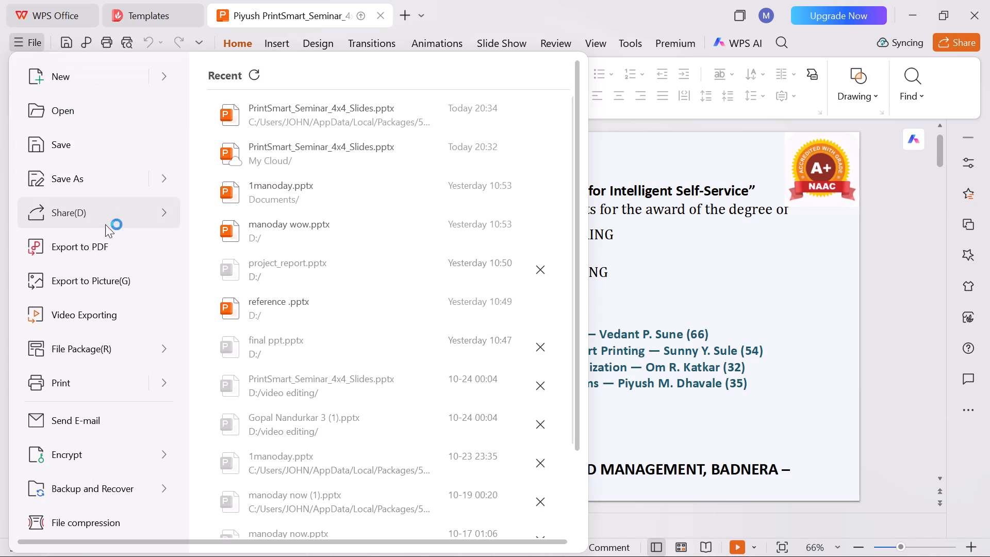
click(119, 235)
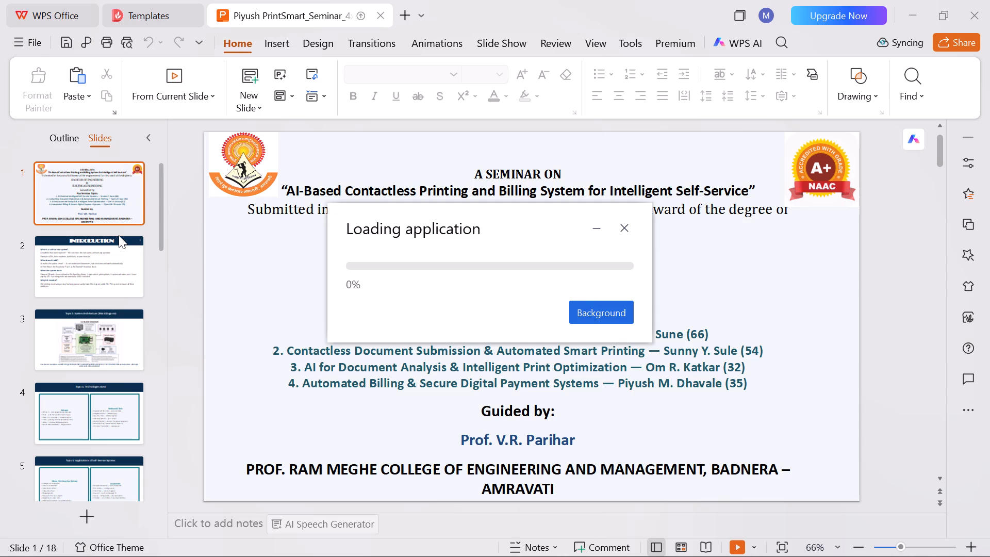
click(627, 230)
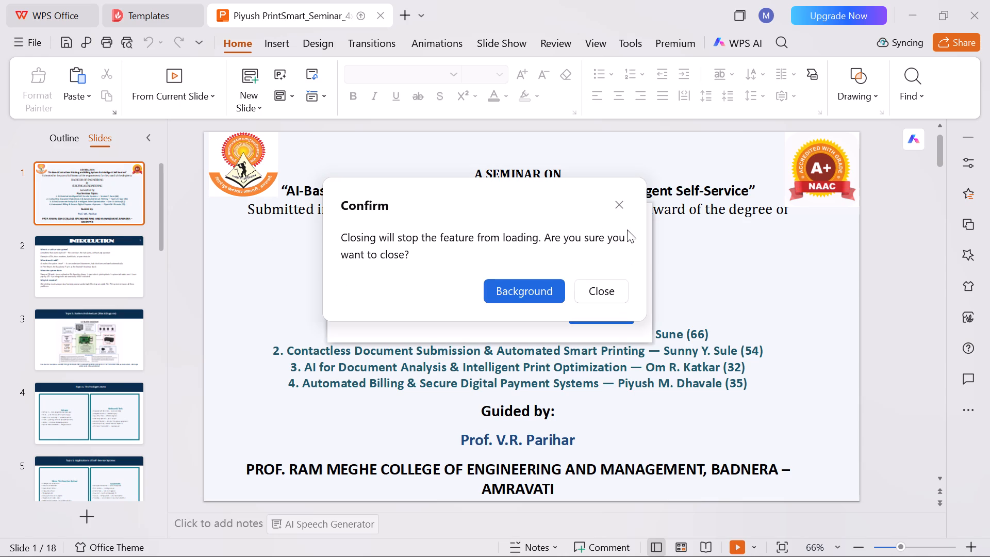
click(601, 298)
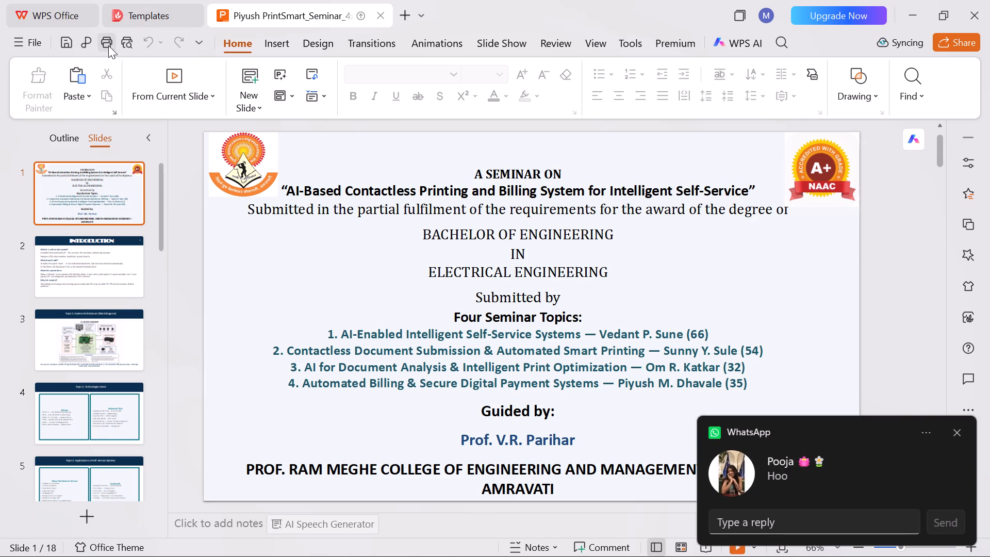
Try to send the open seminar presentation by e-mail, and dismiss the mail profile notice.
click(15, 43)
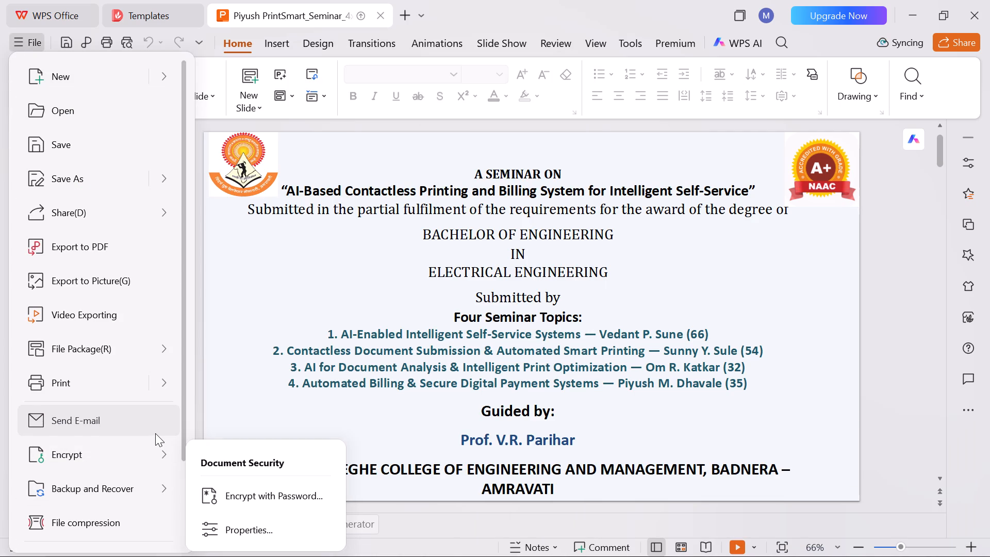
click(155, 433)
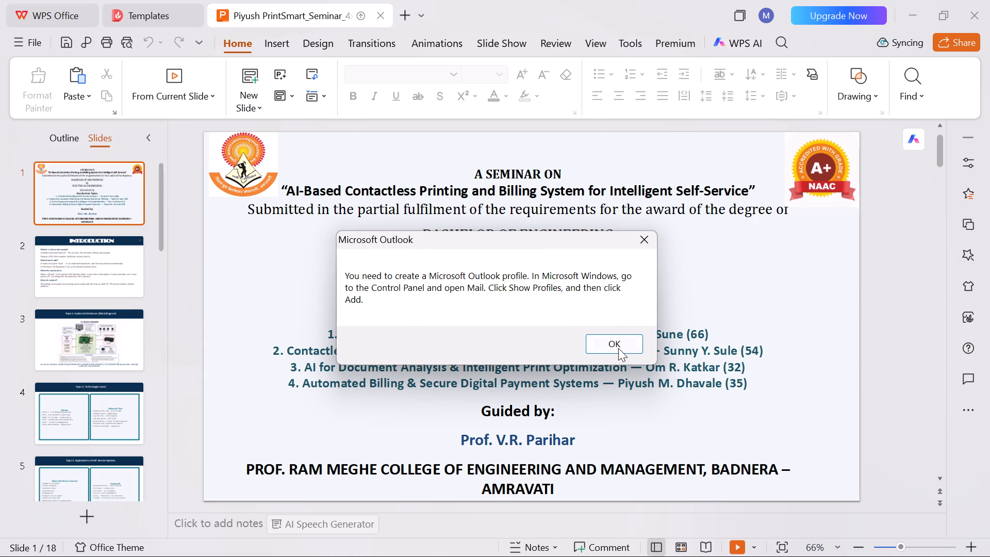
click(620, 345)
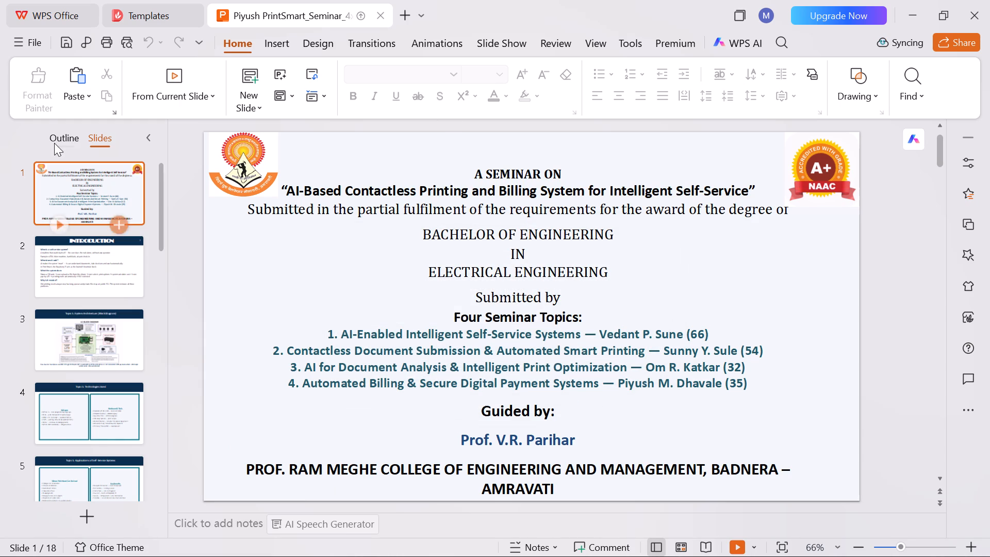
Open the sharing options for the Piyush PrintSmart presentation again.
click(9, 43)
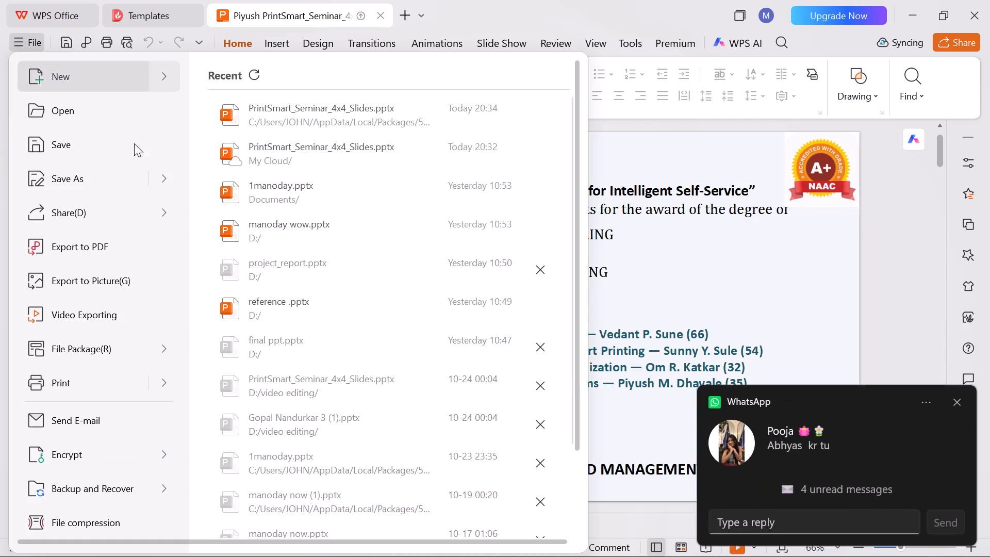
click(163, 187)
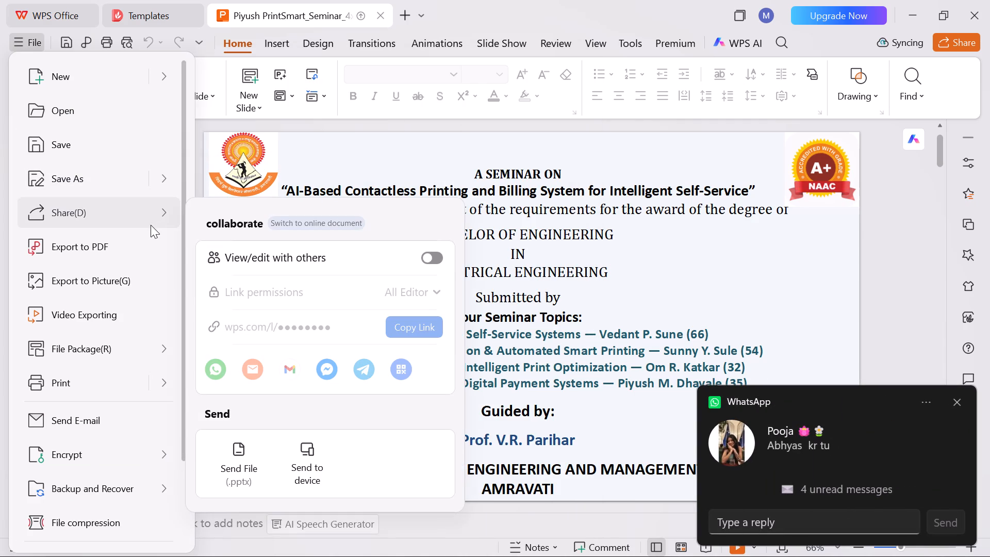
Use the sharing options to send the Piyush PrintSmart presentation as a .pptx file.
click(151, 230)
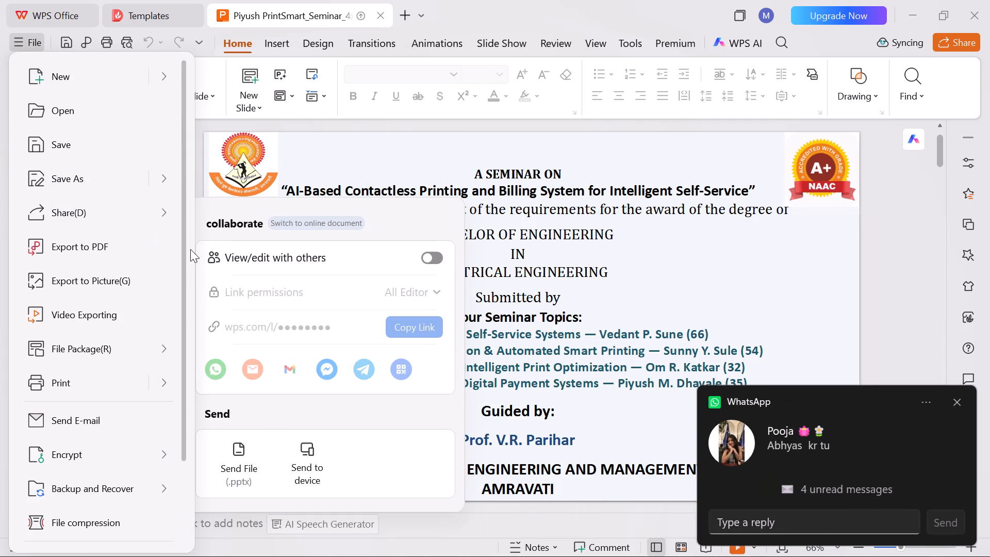
click(251, 455)
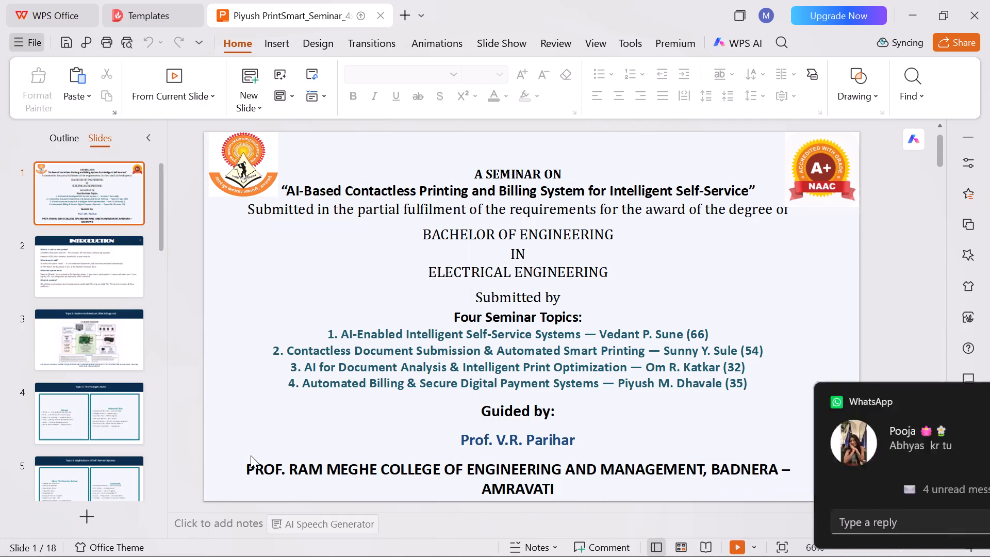
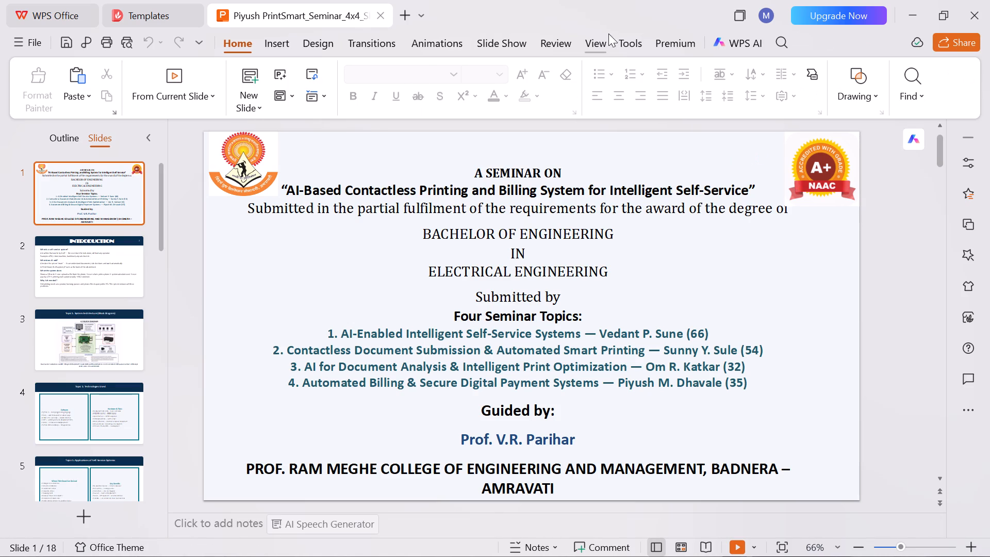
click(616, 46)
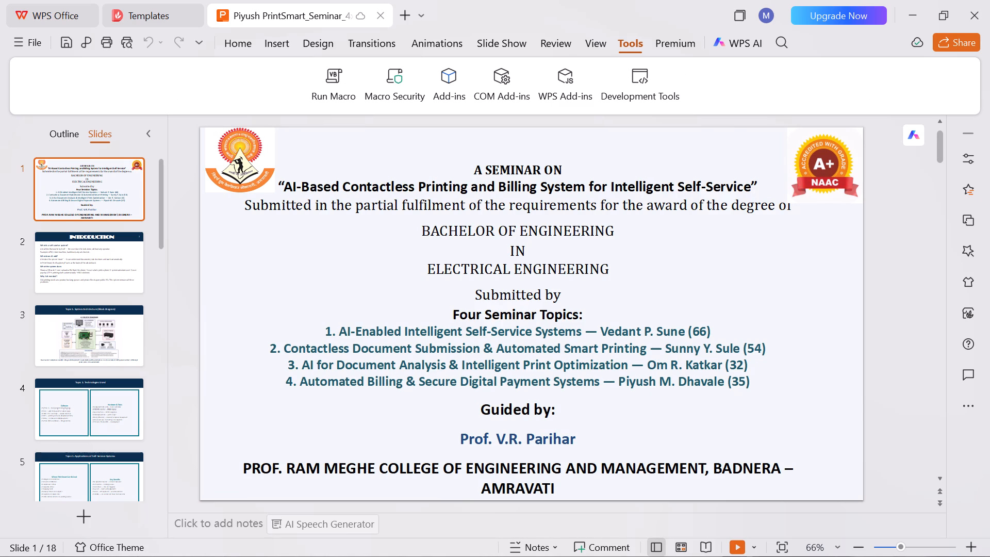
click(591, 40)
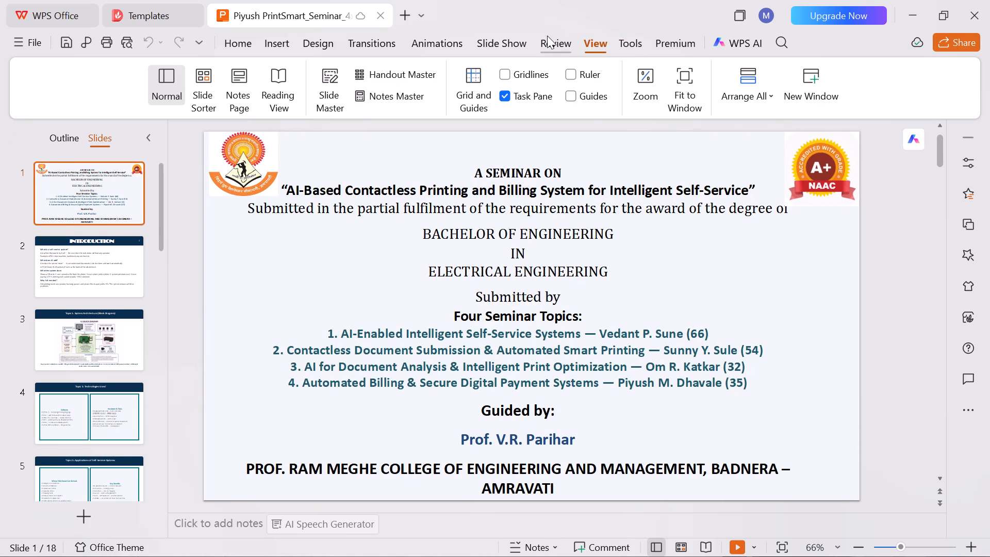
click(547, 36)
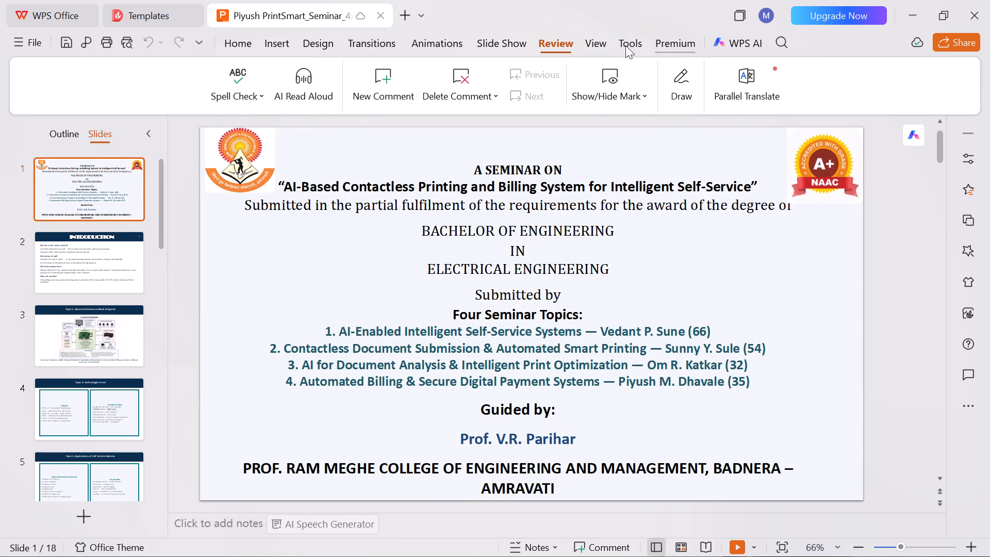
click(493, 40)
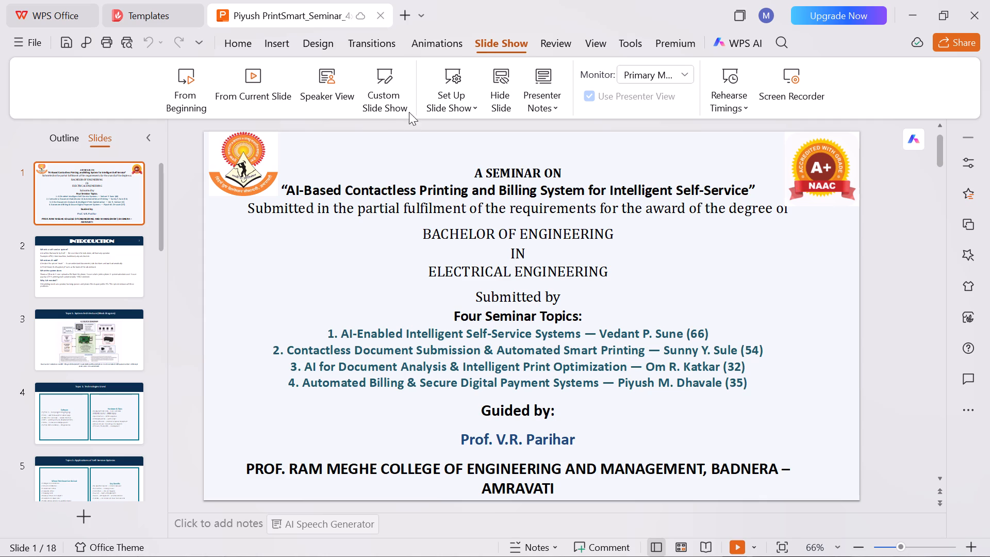
Save the Piyush PrintSmart seminar presentation.
click(70, 43)
key(ctrl+s)
key(ctrl+s)
Open the sharing options for Piyush PrintSmart_Seminar_4x4_Slides.pptx from the recent files and share its collaboration link through WhatsApp.
click(33, 40)
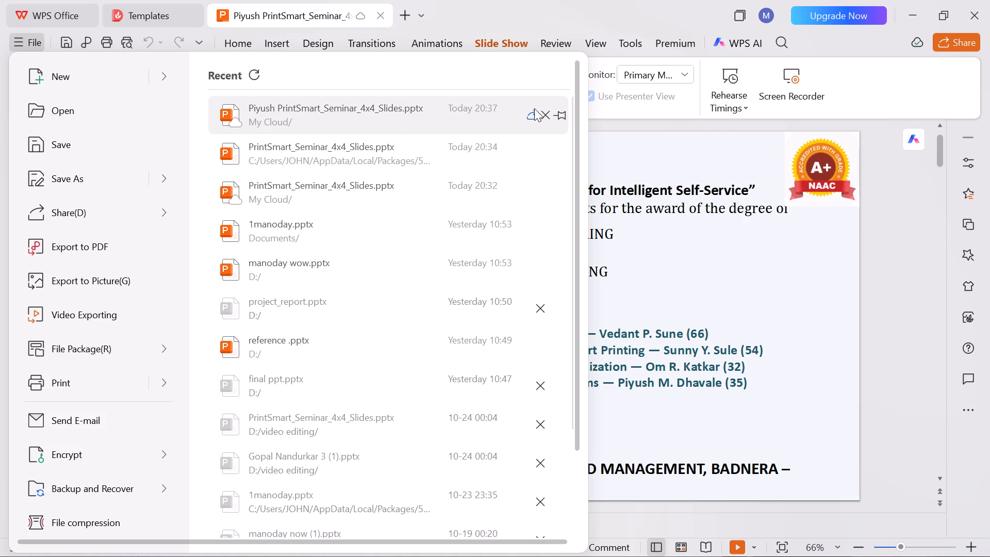
click(534, 110)
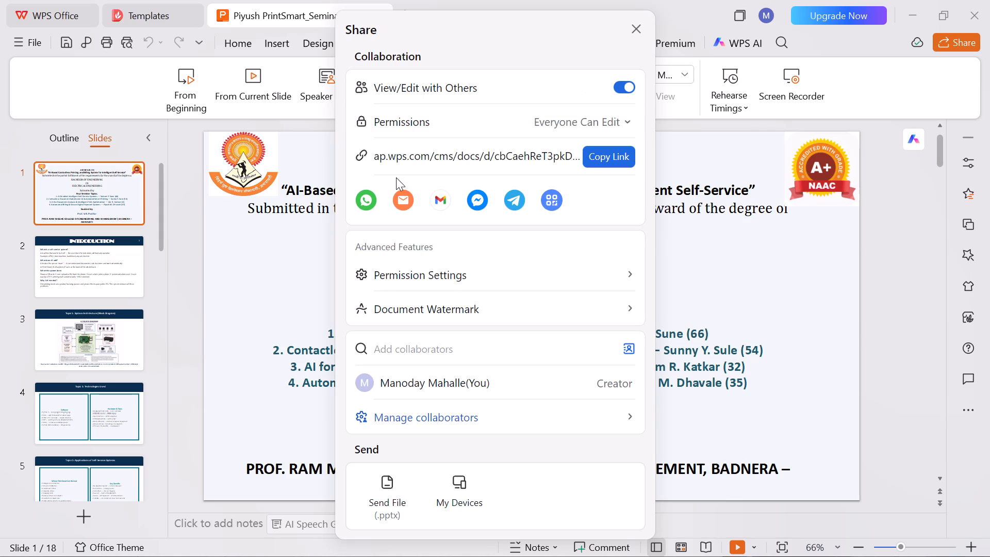
click(364, 202)
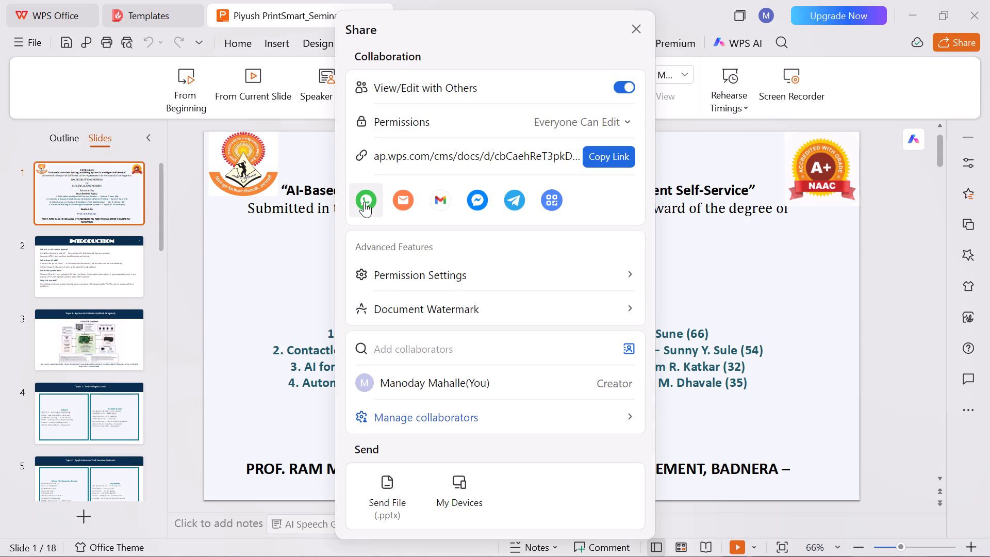
click(364, 202)
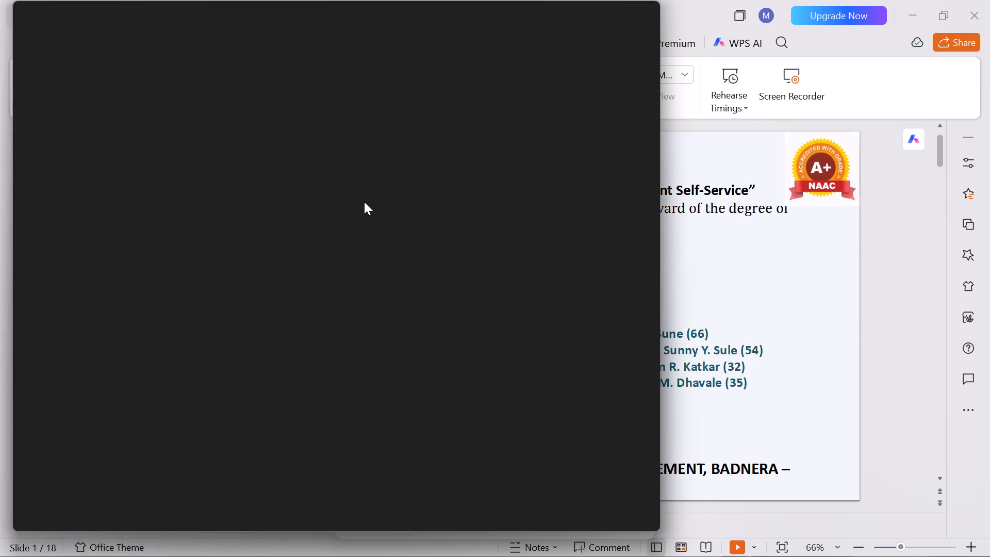